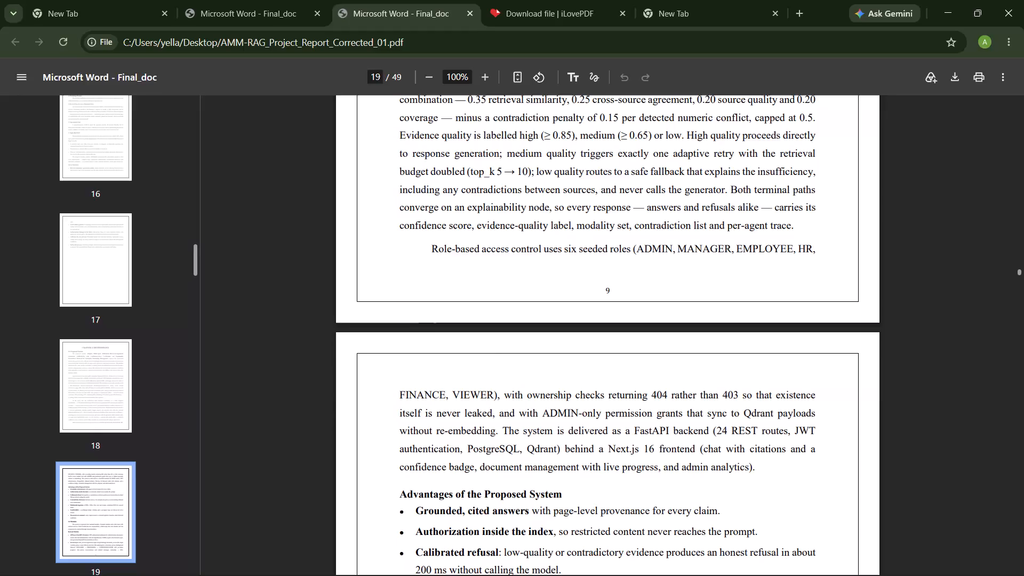
# Switch to the AMM-RAG project report in Word and review its front matter, from the contents list to the title and declaration pages.
pyautogui.hotkey('alt', 'Tab')
pyautogui.hotkey('alt', 'Tab')
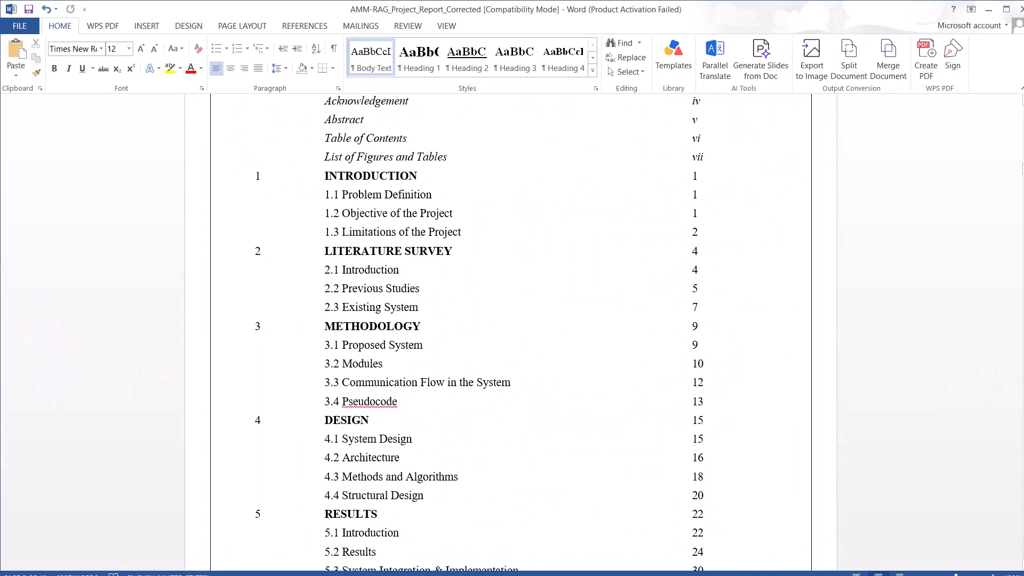
pyautogui.scroll(18, 541, 213)
pyautogui.scroll(20, 541, 213)
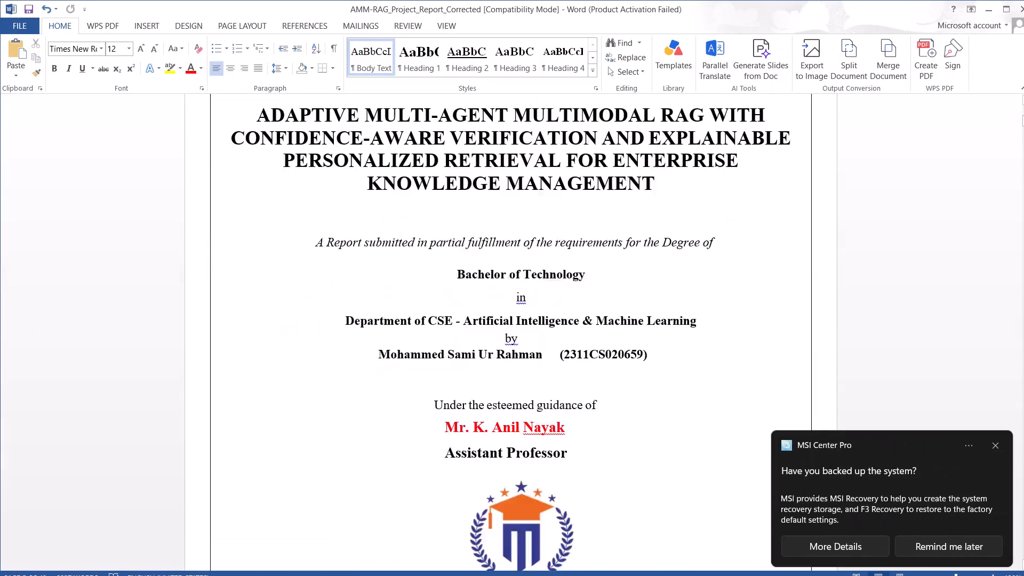
pyautogui.scroll(7, 541, 213)
pyautogui.scroll(-10, 541, 213)
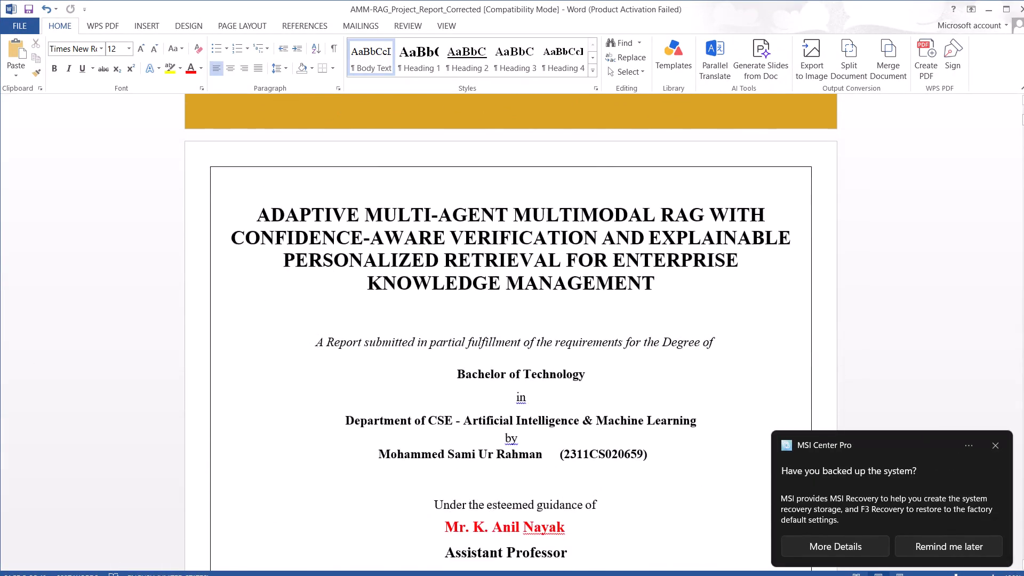
pyautogui.scroll(-2, 541, 213)
pyautogui.scroll(3, 541, 213)
pyautogui.scroll(-2, 541, 213)
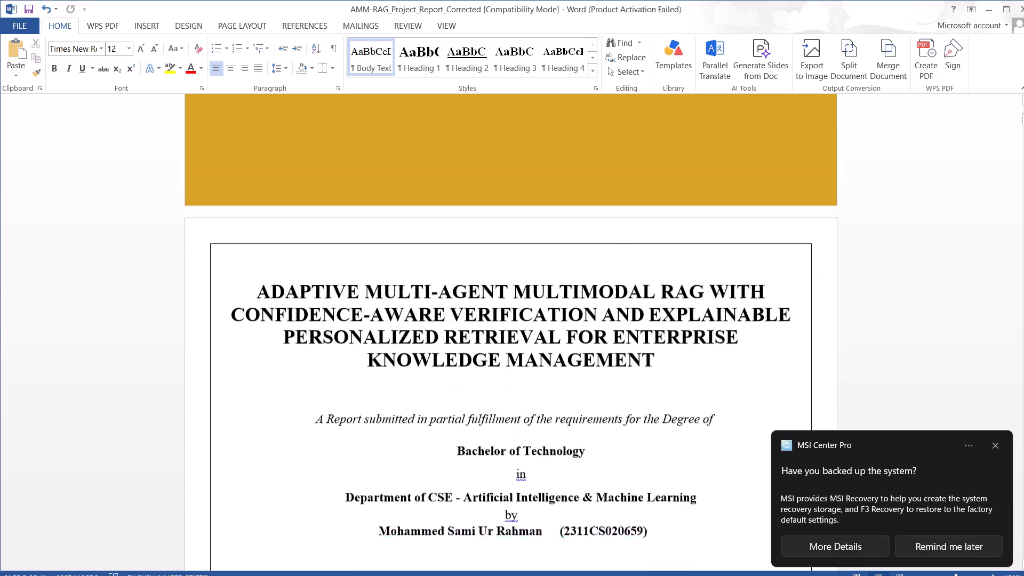
pyautogui.scroll(-12, 541, 213)
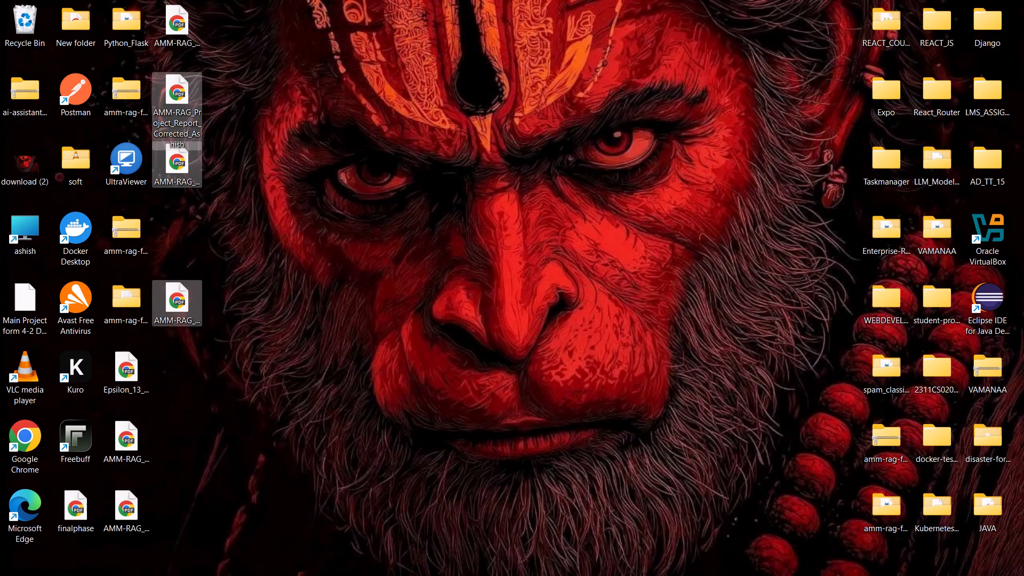
# Delete the AMM-RAG_Project_Report_Corrected PDF from the desktop, keeping the Corrected_01 version.
pyautogui.click(273, 283)
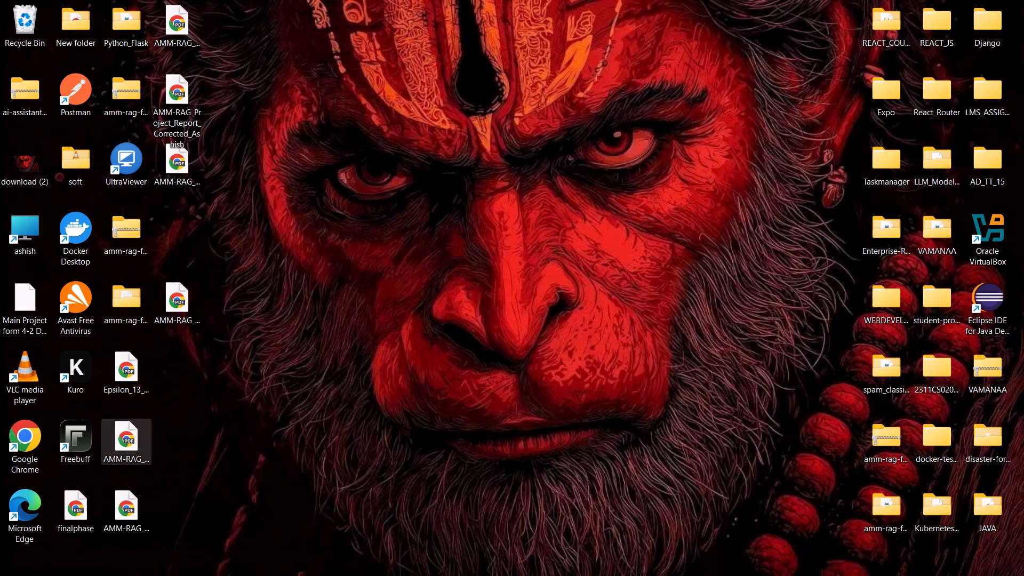
pyautogui.click(134, 453)
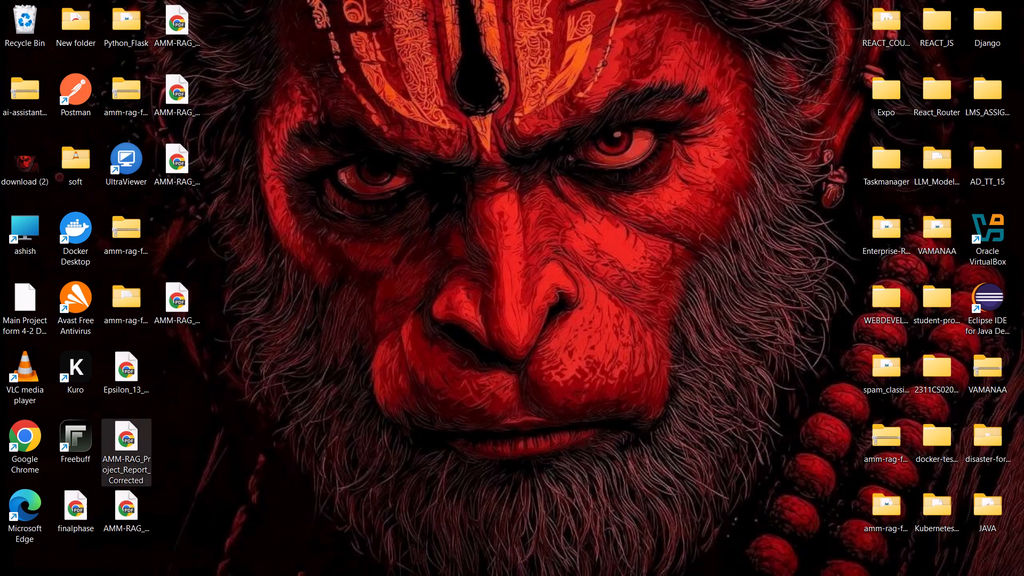
pyautogui.click(134, 519)
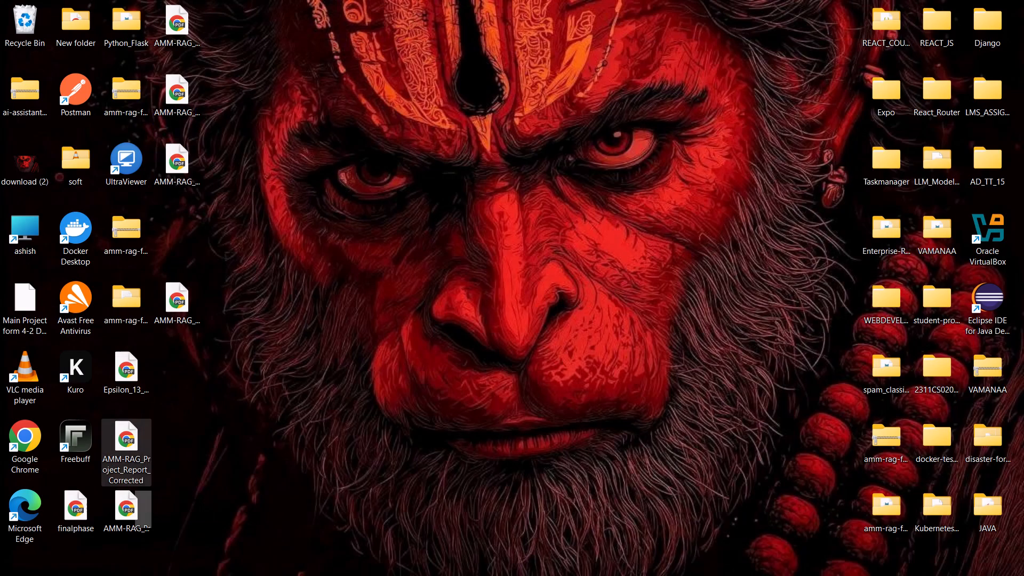
pyautogui.moveTo(207, 450); pyautogui.dragTo(116, 434)
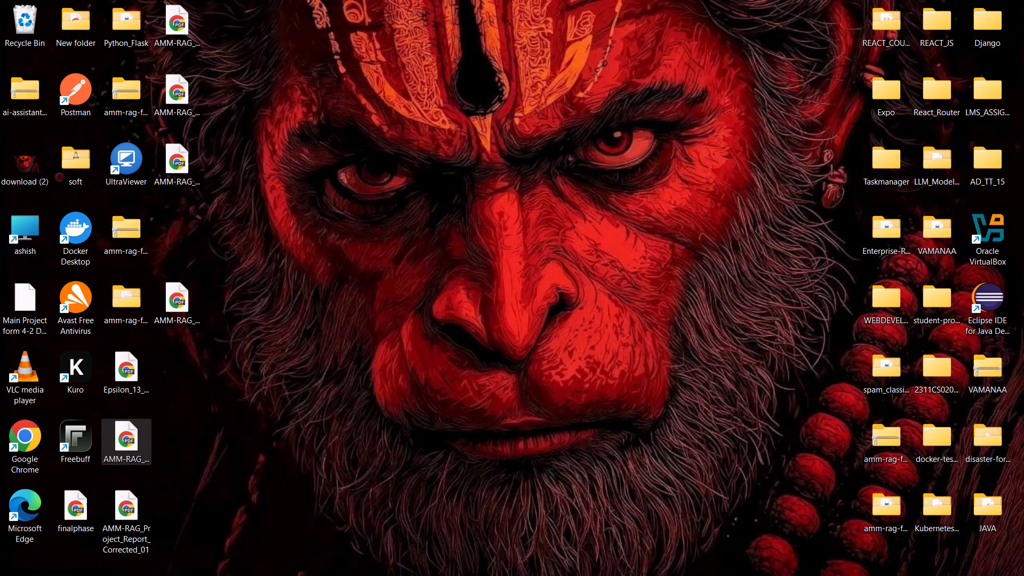
pyautogui.press('Delete')
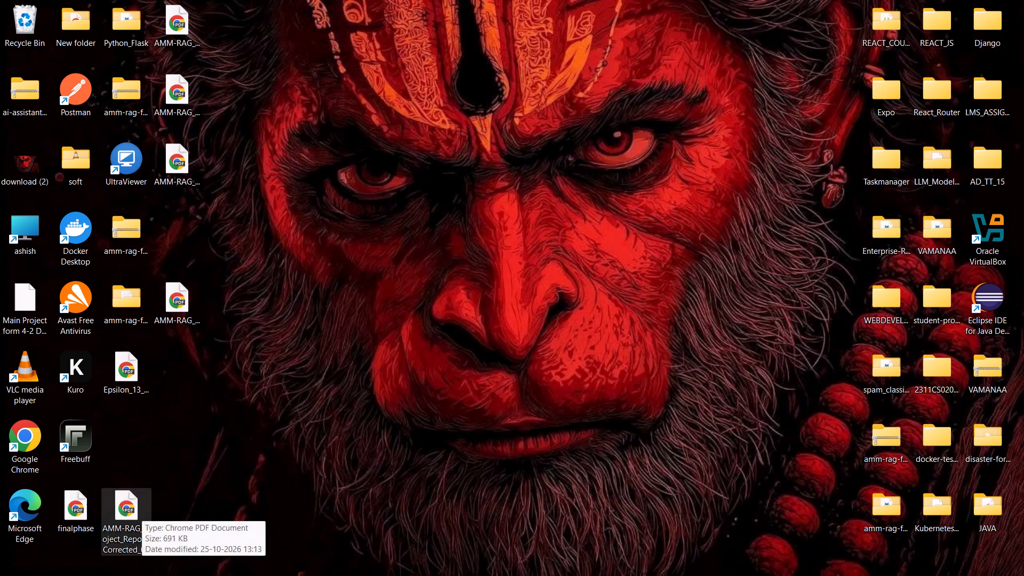
# Move the AMM-RAG_Project_Report_Corrected_01 PDF into the empty slot among the other report PDFs on the desktop.
pyautogui.moveTo(131, 511); pyautogui.dragTo(187, 218)
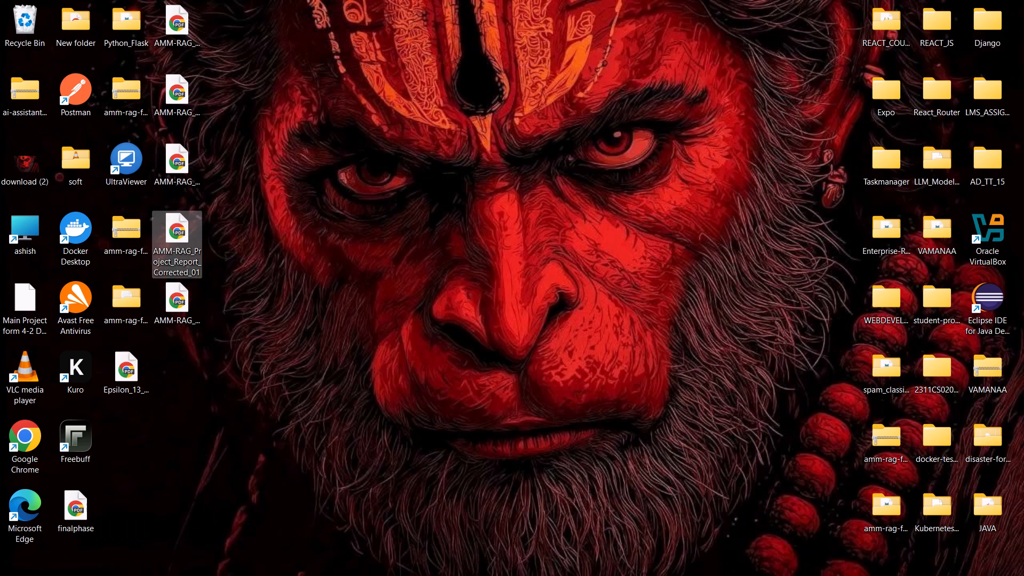
# Delete the topmost AMM-RAG_Project_Report PDF, the one named after a student without "Corrected", from the desktop.
pyautogui.click(182, 22)
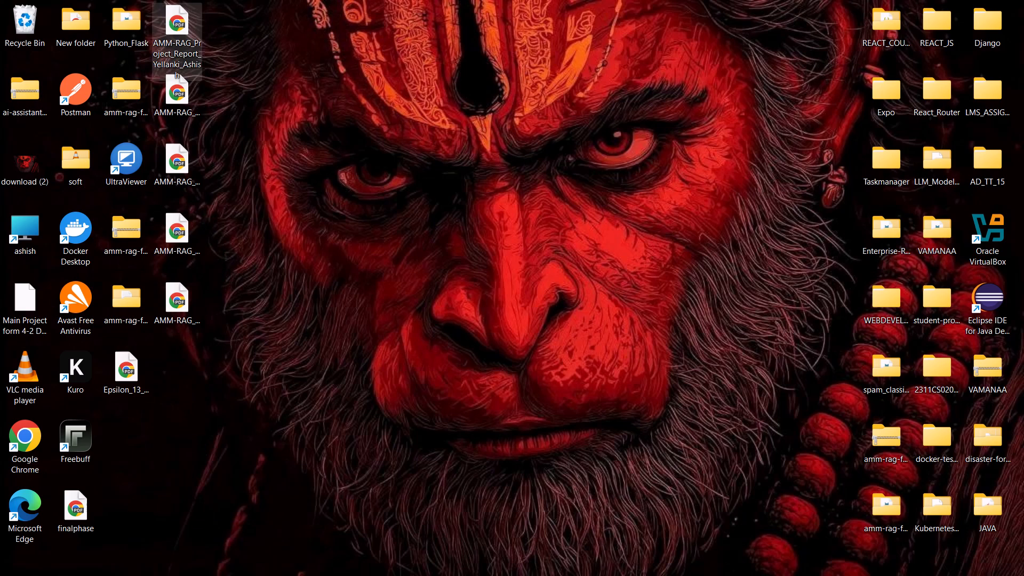
pyautogui.moveTo(295, 44); pyautogui.dragTo(160, 31)
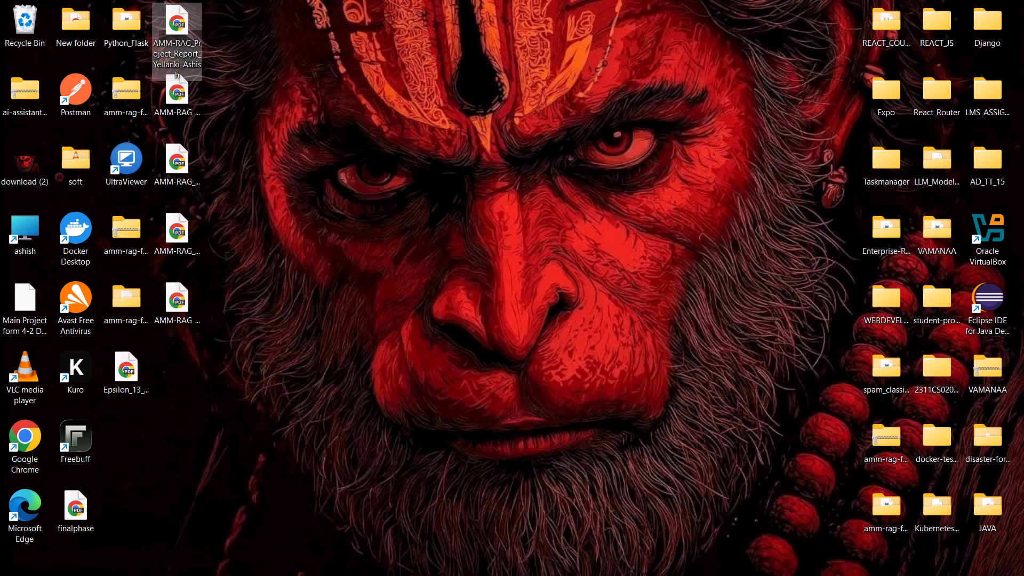
pyautogui.press('Delete')
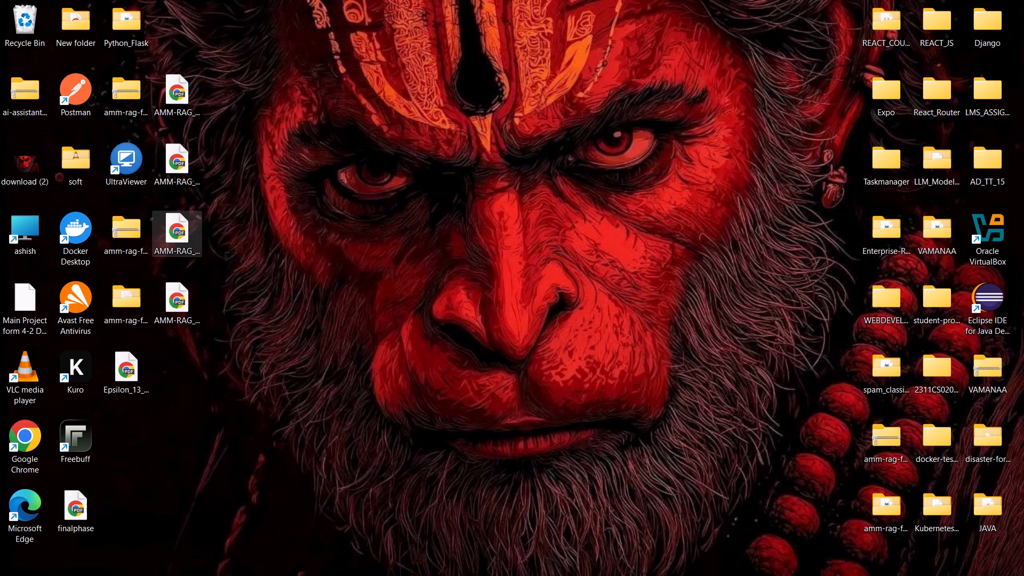
# Swap the desktop positions of the Corrected_01 and Corrected_Bhavani report PDFs so that Corrected_01 sits last in the column.
pyautogui.click(166, 249)
pyautogui.click(175, 309)
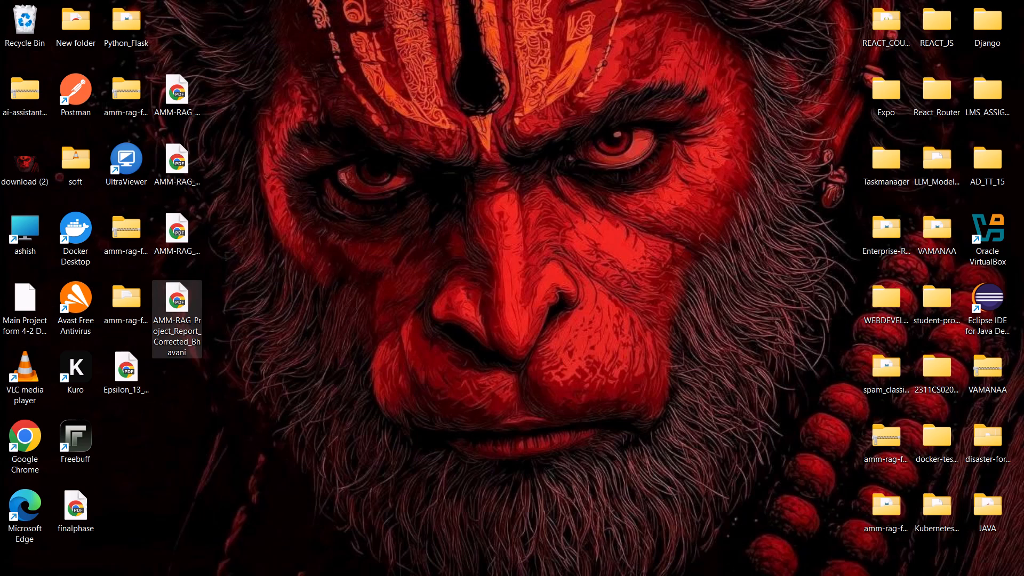
pyautogui.moveTo(174, 234); pyautogui.dragTo(284, 388)
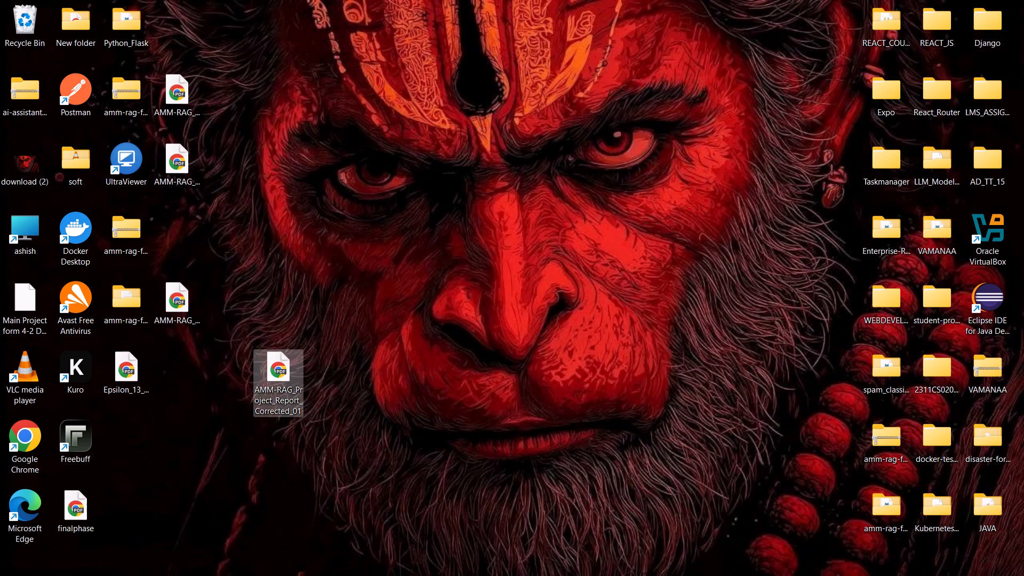
pyautogui.moveTo(171, 303); pyautogui.dragTo(177, 227)
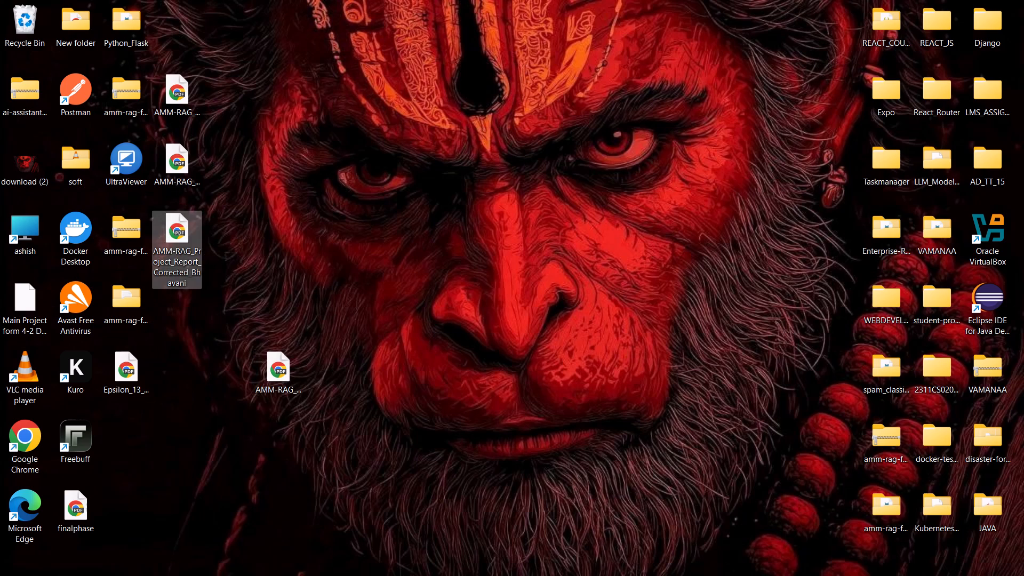
pyautogui.moveTo(289, 373); pyautogui.dragTo(194, 294)
# Switch back to the AMM-RAG project report in Word.
pyautogui.hotkey('alt', 'Tab')
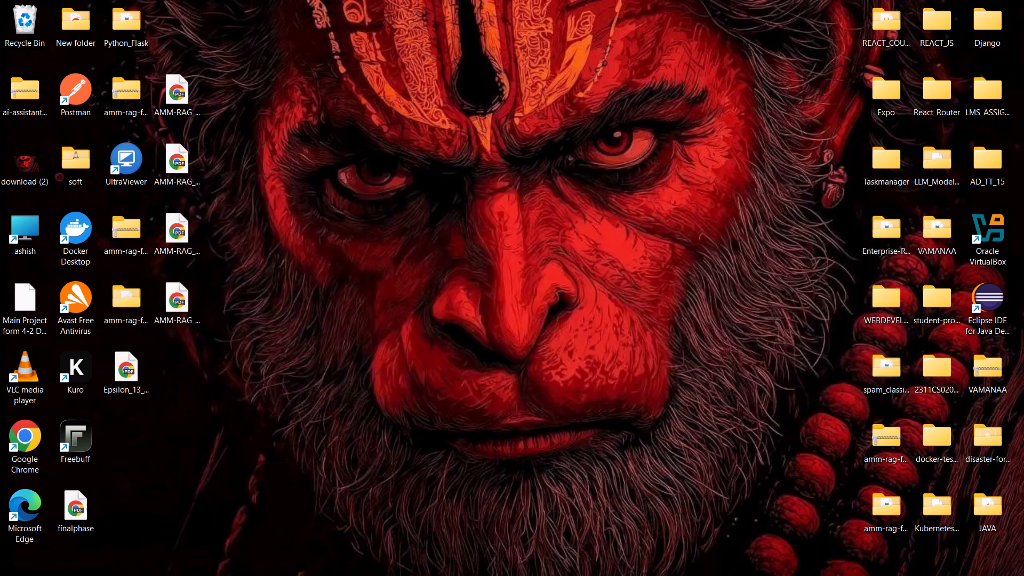
pyautogui.hotkey('alt', 'Tab')
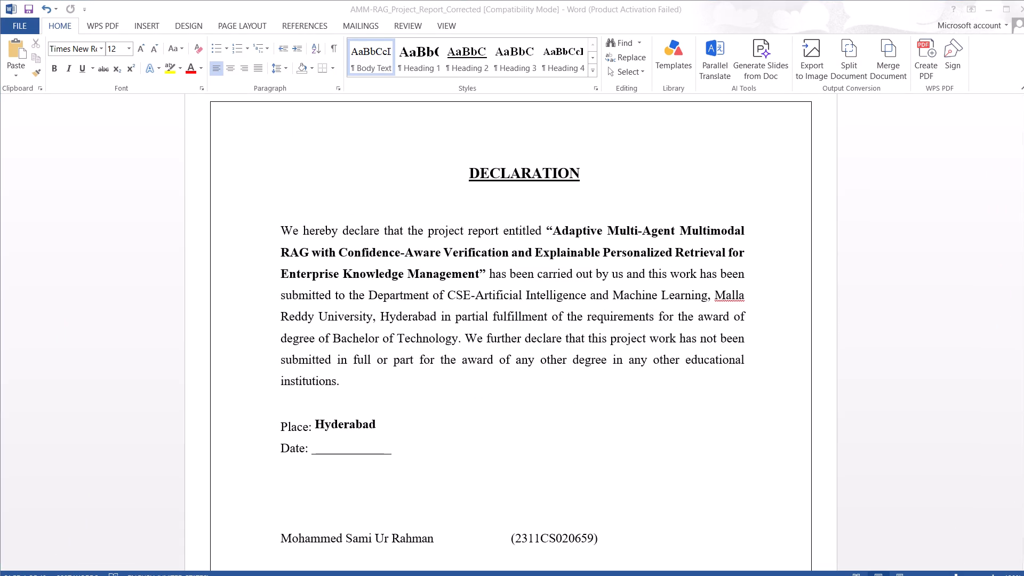
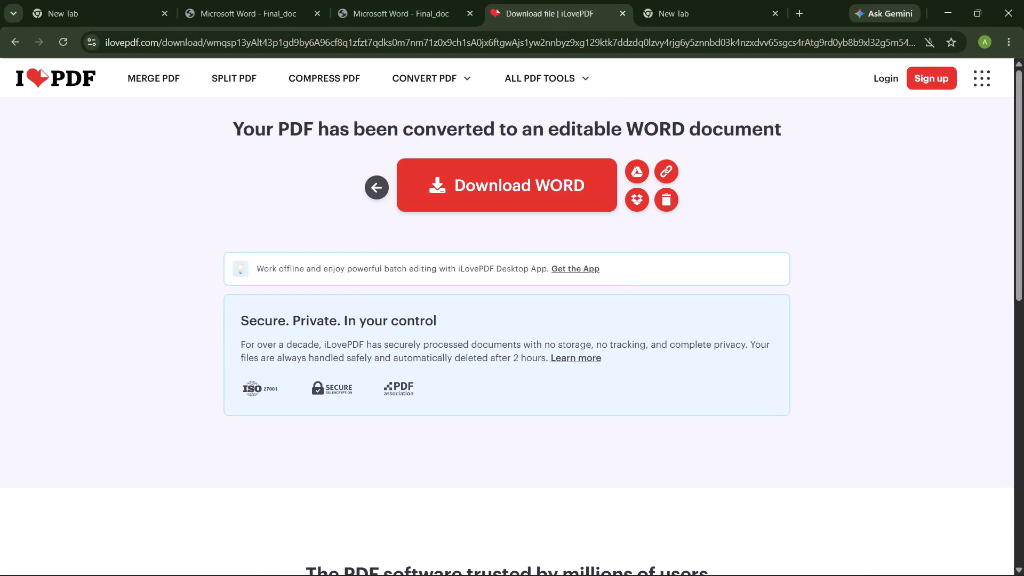
# Go back to the web search, rerun it for "pdf to word" and open iLovePDF's PDF to Word converter.
pyautogui.click(10, 48)
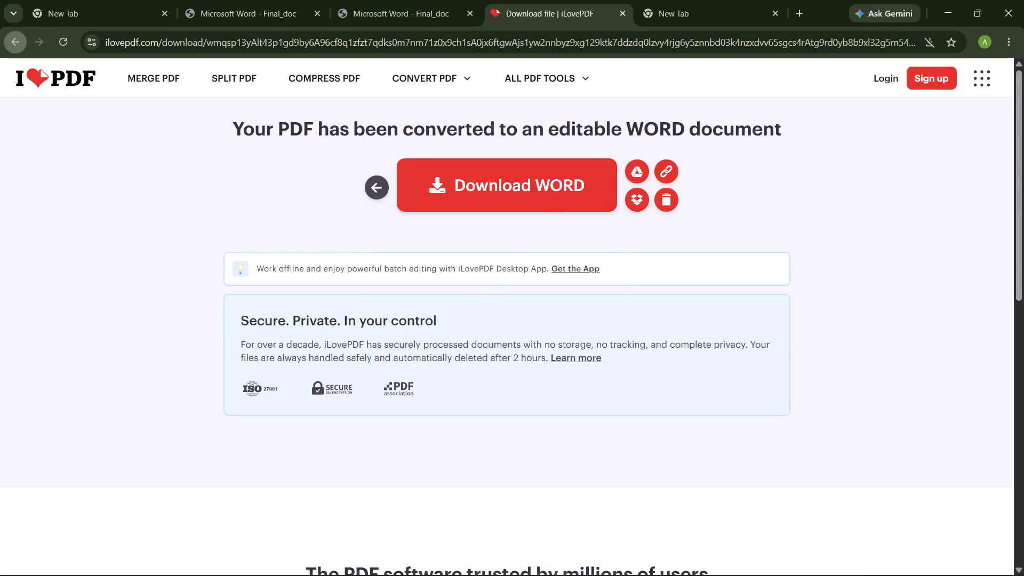
pyautogui.click(10, 48)
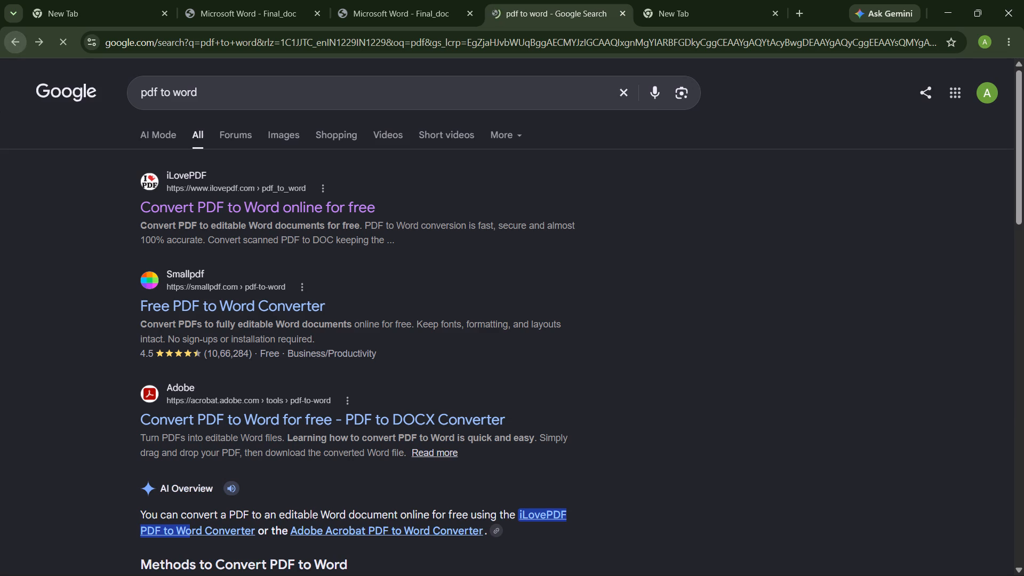
pyautogui.moveTo(207, 93); pyautogui.dragTo(68, 98)
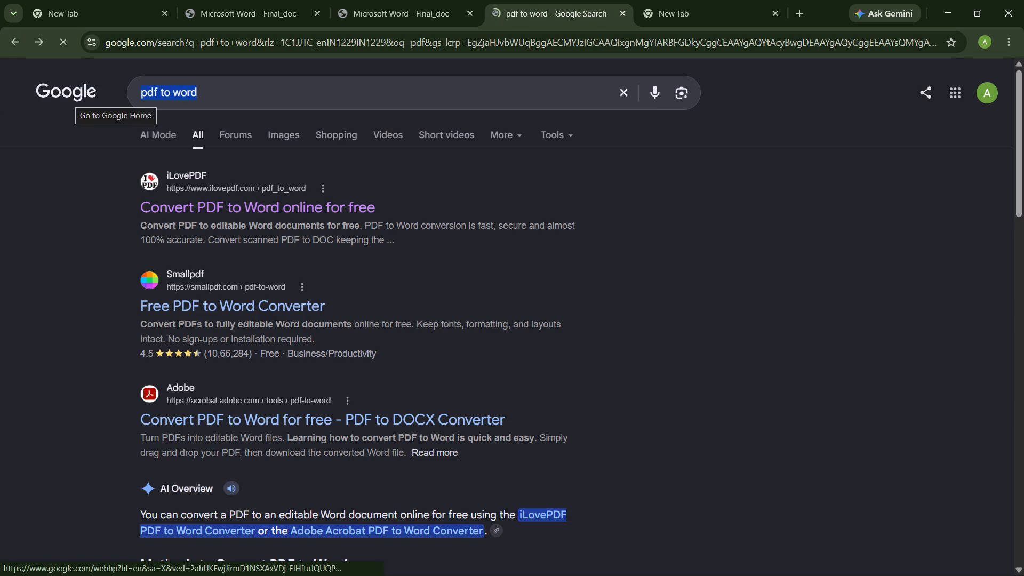
pyautogui.press('Return')
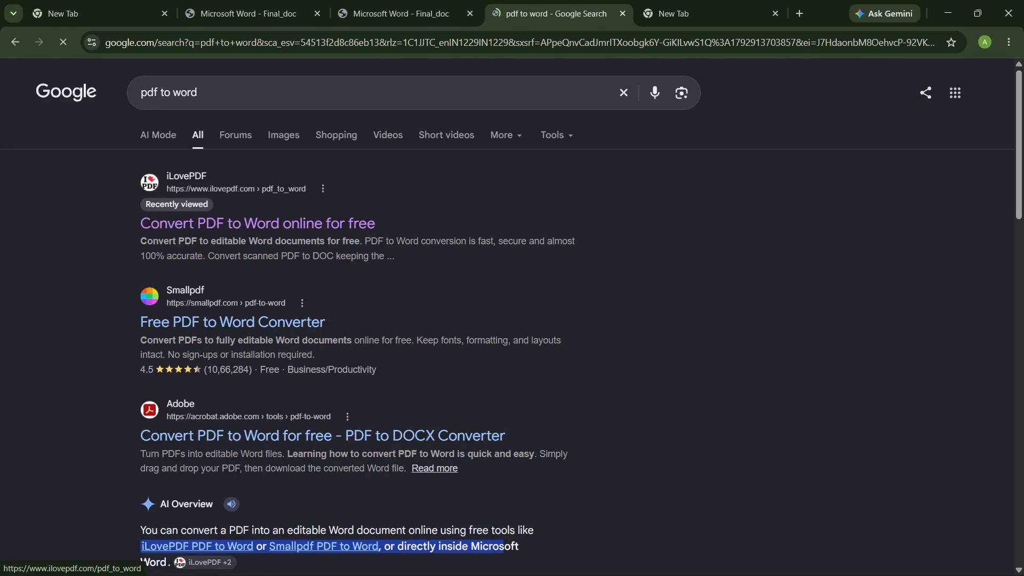
pyautogui.click(239, 223)
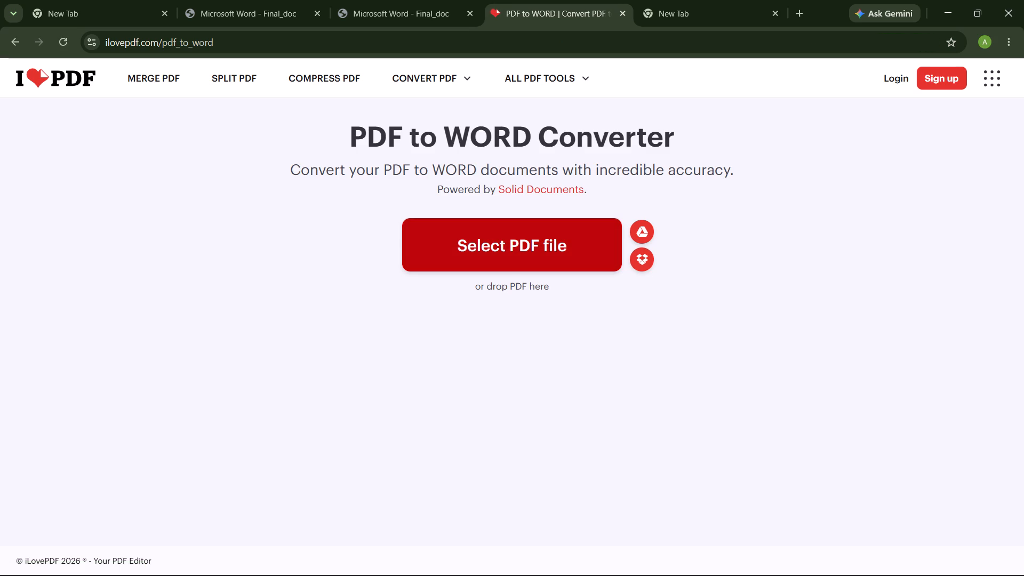
# Load the AMM-RAG_Project_Report_Corrected_01 PDF from the Desktop folder into the PDF to Word converter.
pyautogui.click(569, 240)
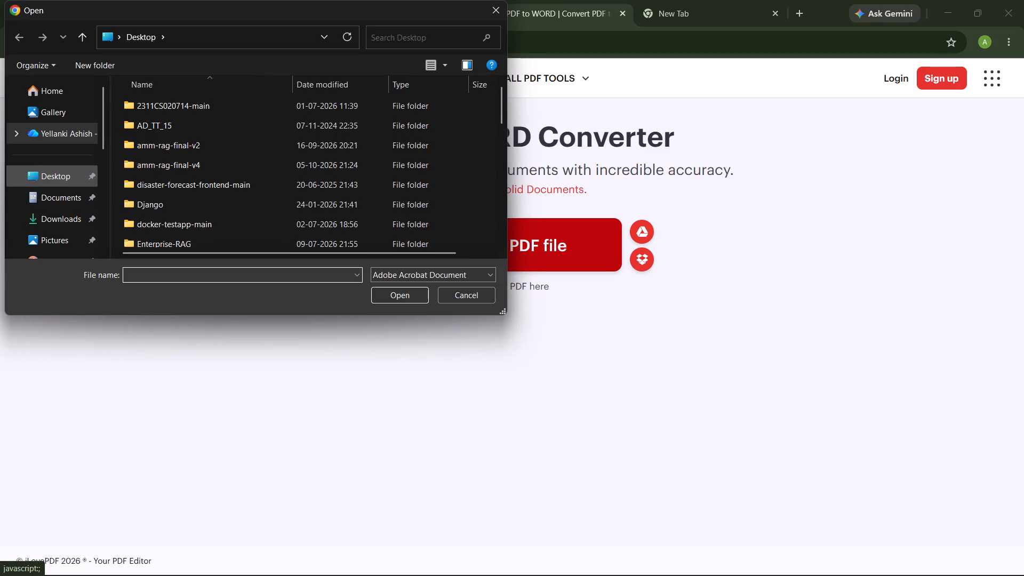
pyautogui.click(63, 177)
pyautogui.scroll(-6, 277, 198)
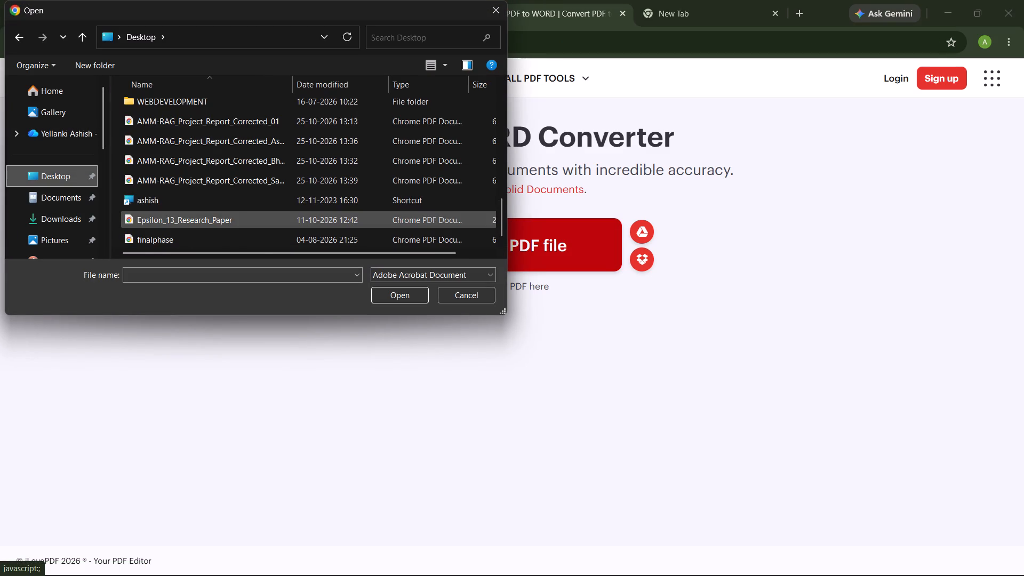
pyautogui.click(254, 123)
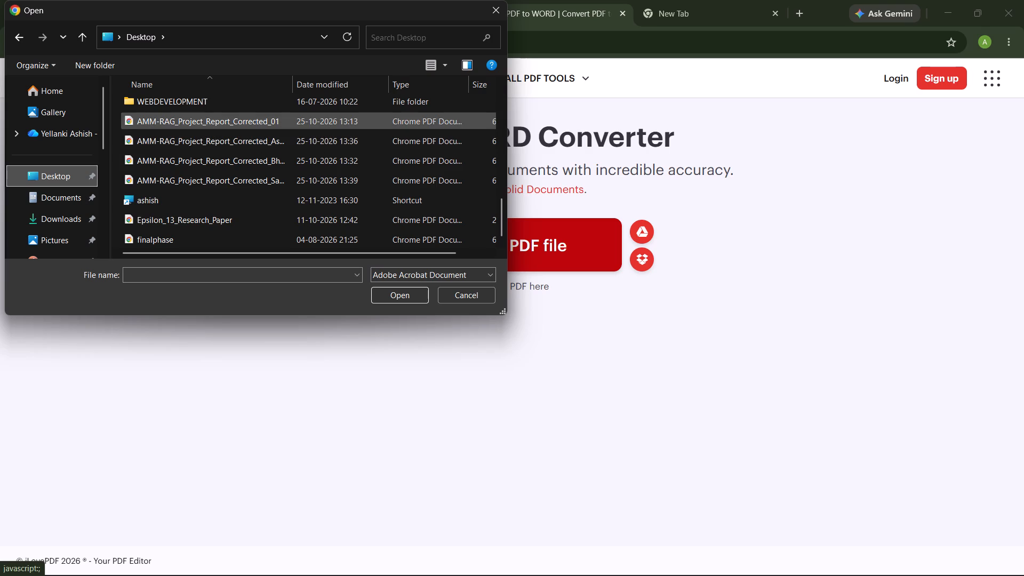
pyautogui.click(399, 298)
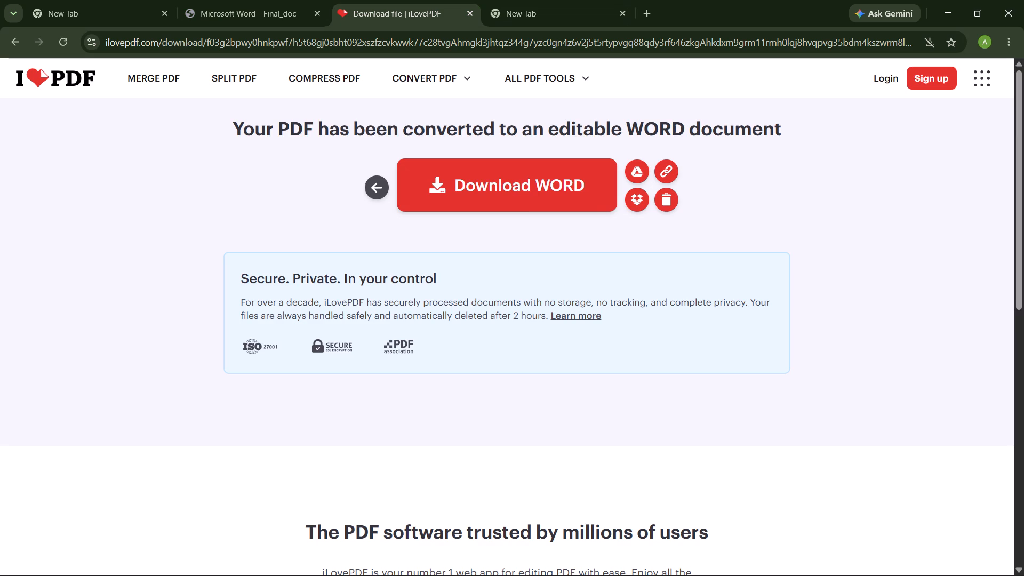
# Download the converted Word document again.
pyautogui.click(460, 182)
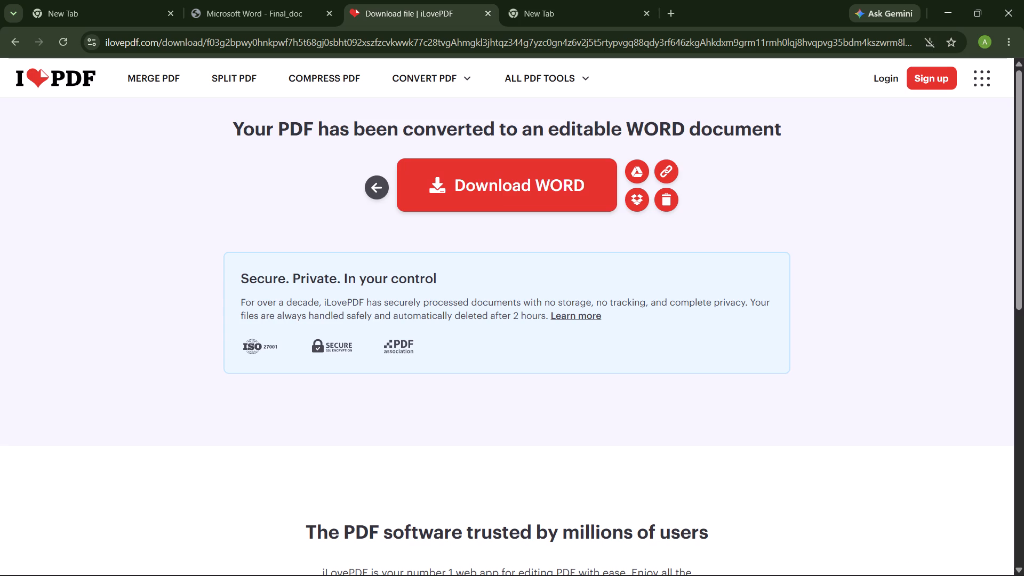
# Switch to the project report in Word, review its certificate and declaration pages, and return to the iLovePDF download page in Chrome.
pyautogui.hotkey('alt', 'Tab')
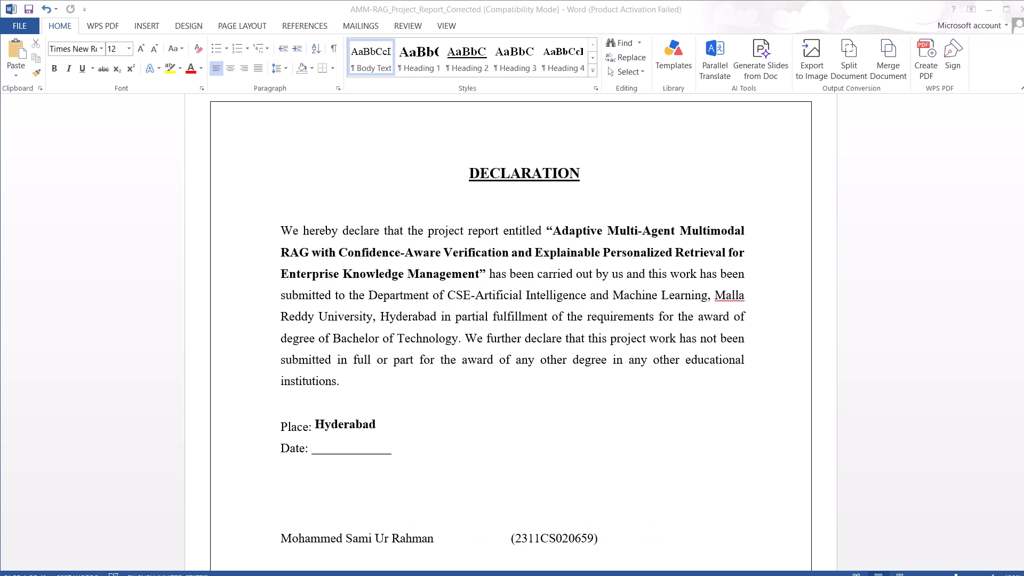
pyautogui.scroll(9, 759, 255)
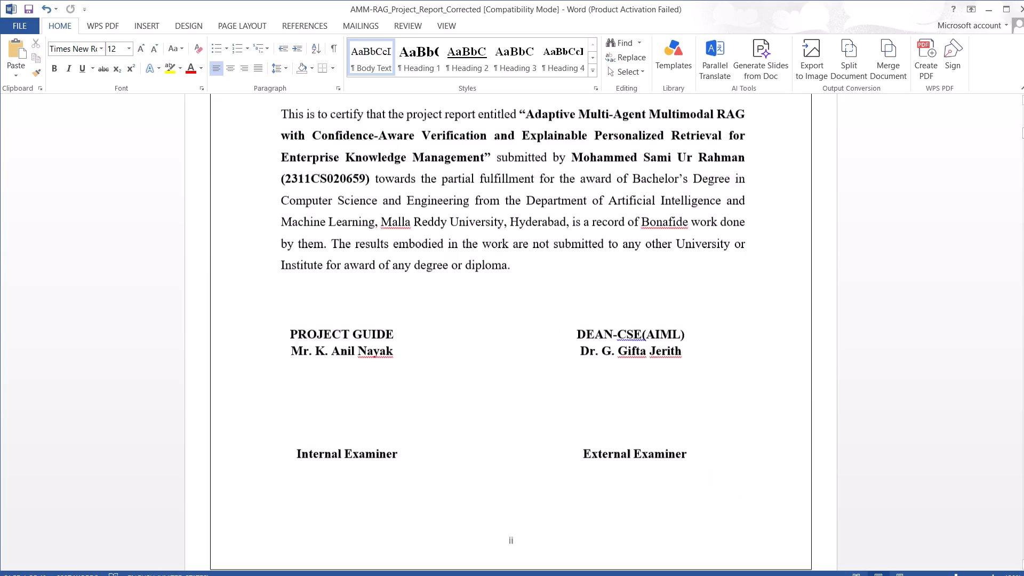
pyautogui.scroll(8, 759, 255)
pyautogui.scroll(-7, 759, 255)
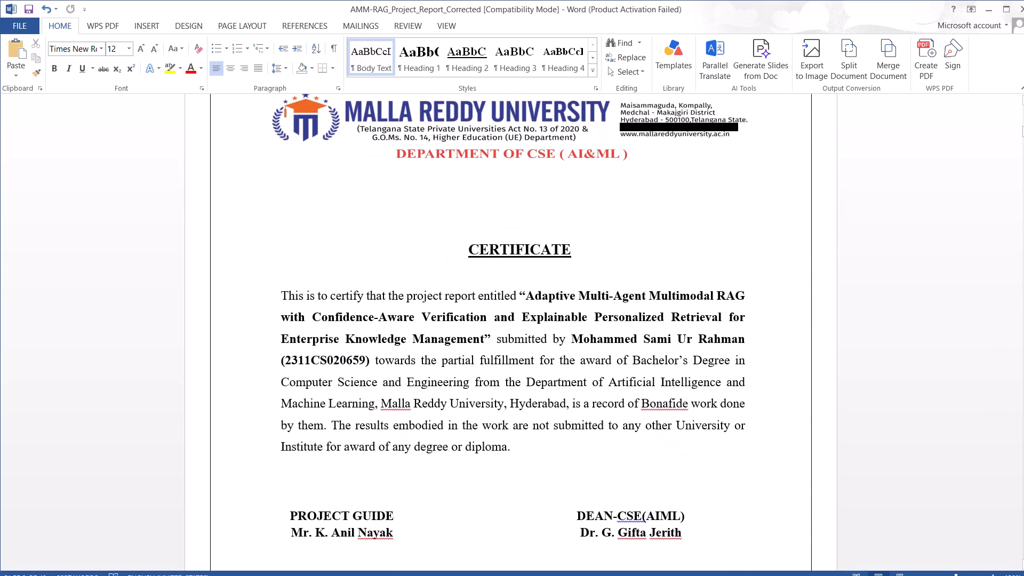
pyautogui.hotkey('alt', 'Tab')
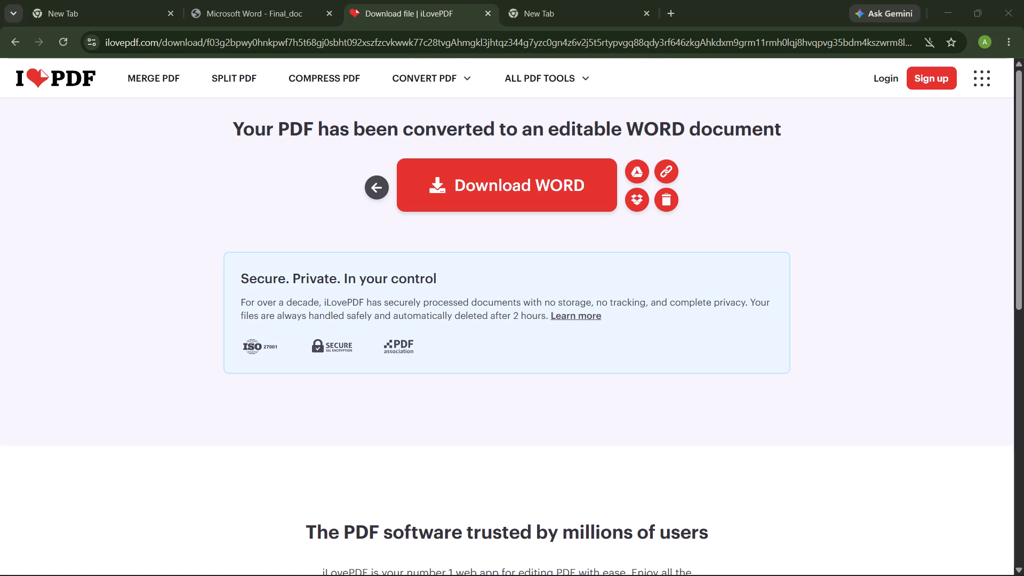
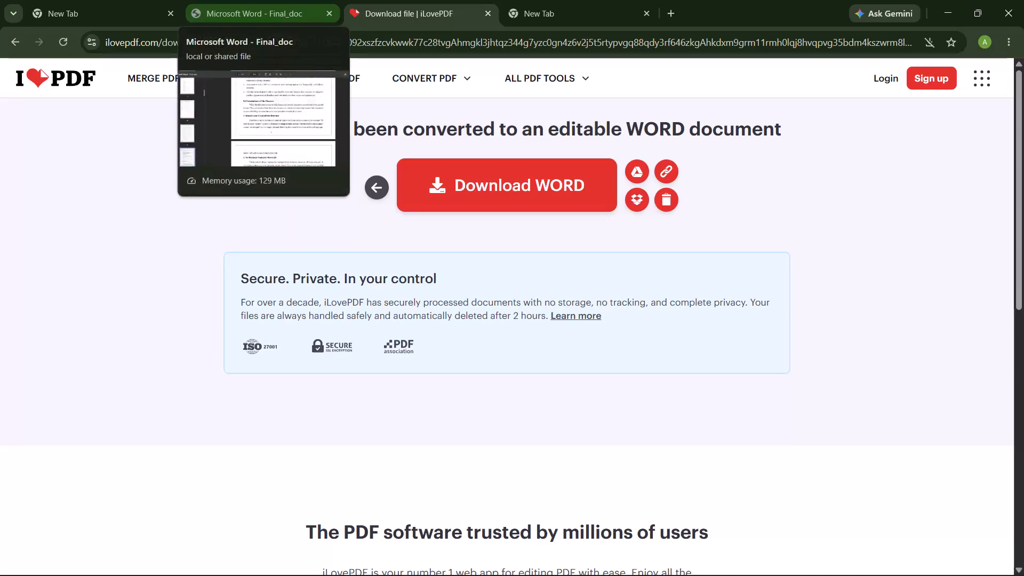
# Move the Malla Reddy University banner image up to the empty line at the top of the Certificate page and centre it horizontally.
pyautogui.scroll(1, 396, 225)
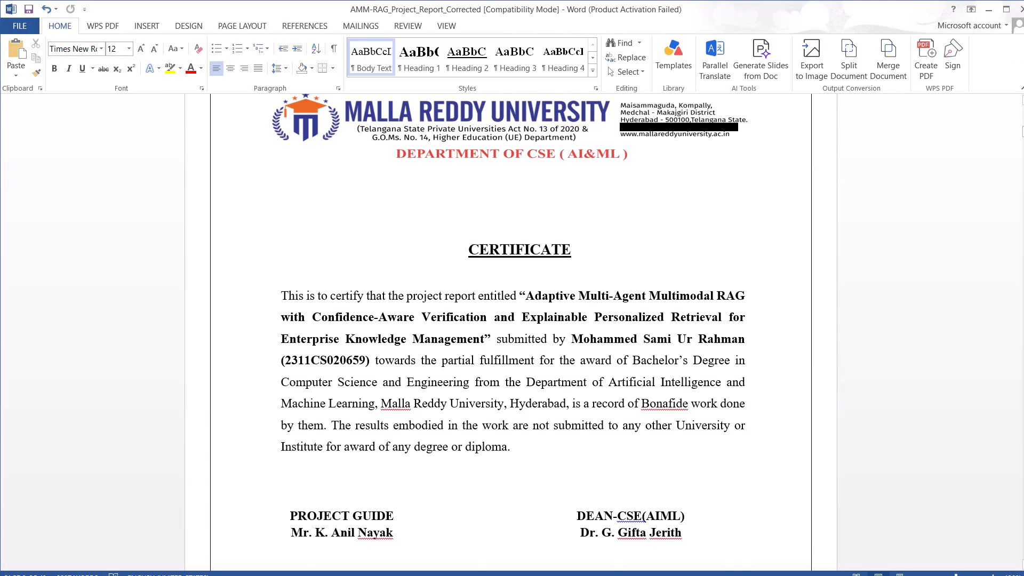
pyautogui.scroll(1, 396, 225)
pyautogui.moveTo(426, 251); pyautogui.dragTo(438, 156)
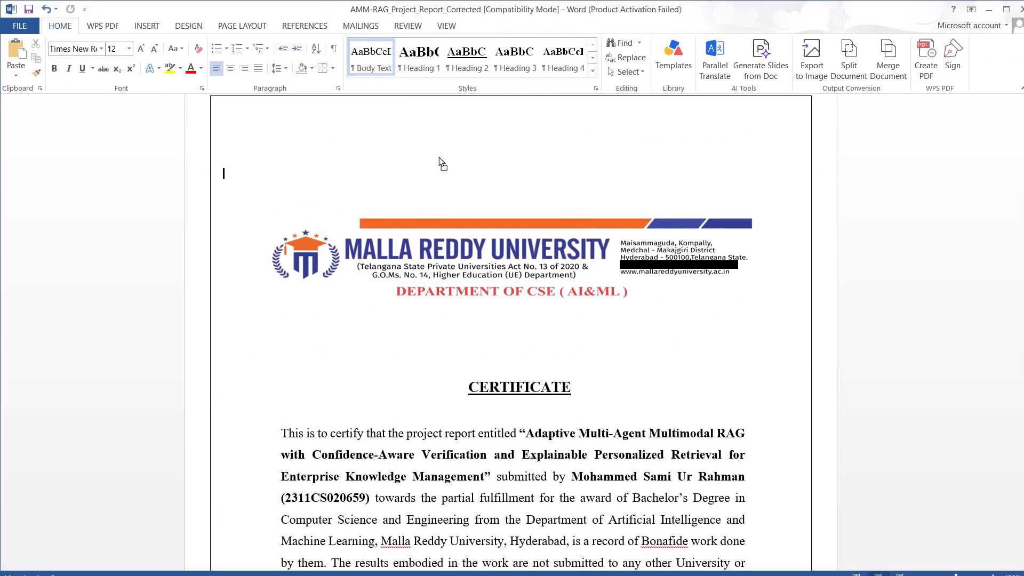
pyautogui.moveTo(438, 156); pyautogui.dragTo(439, 163)
pyautogui.moveTo(483, 206); pyautogui.dragTo(543, 189)
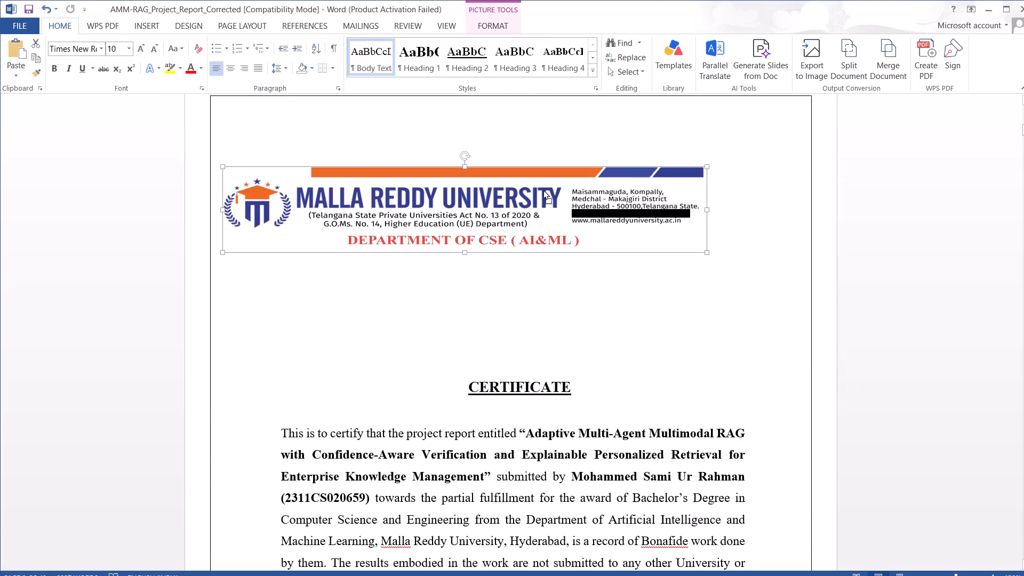
pyautogui.moveTo(543, 189); pyautogui.dragTo(595, 173)
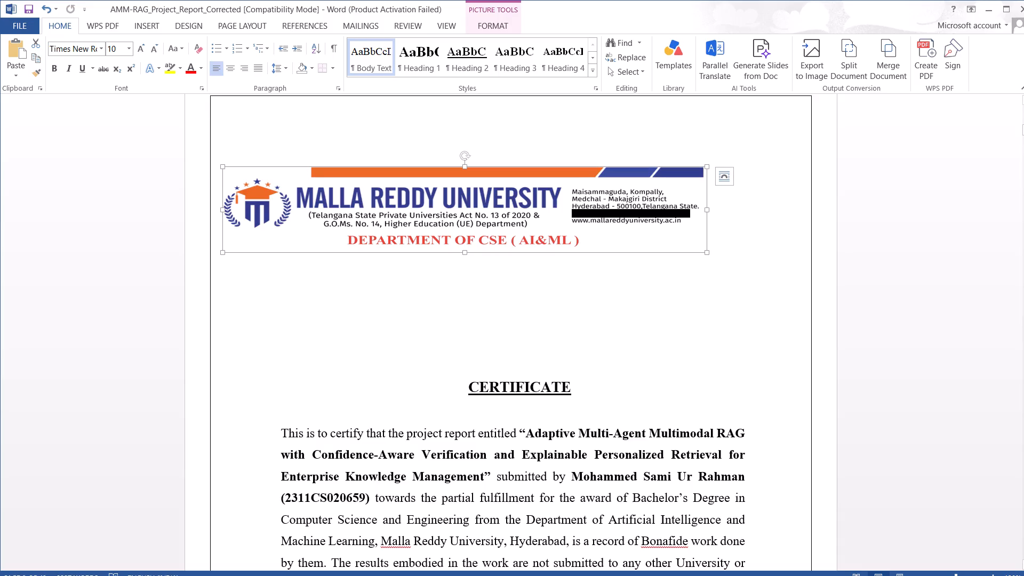
pyautogui.click(227, 66)
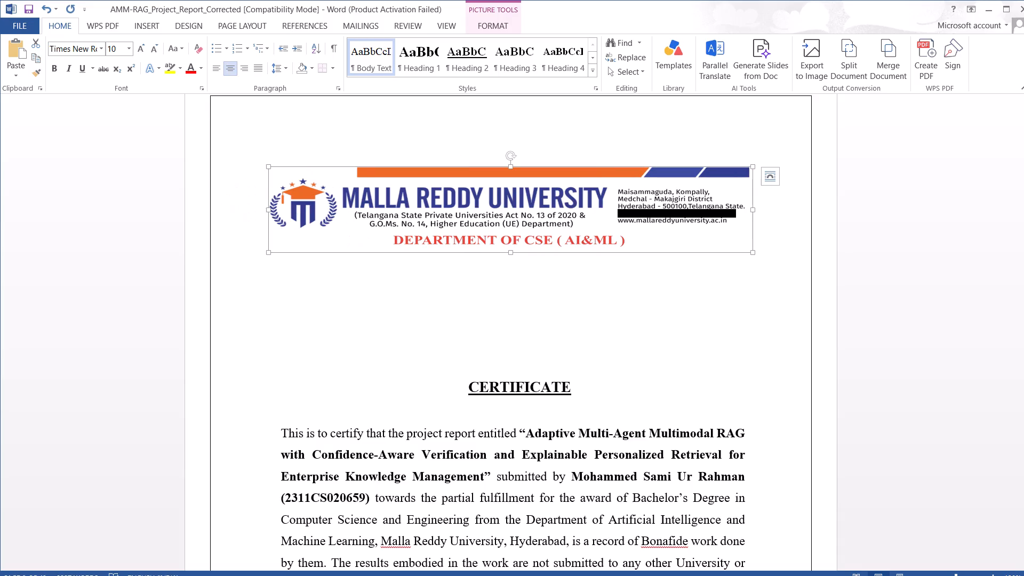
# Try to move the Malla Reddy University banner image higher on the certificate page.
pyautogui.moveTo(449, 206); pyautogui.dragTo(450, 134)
# Delete the surplus blank lines above the CERTIFICATE heading, pulling the heading and its text up closer to the university banner.
pyautogui.scroll(-1, 515, 272)
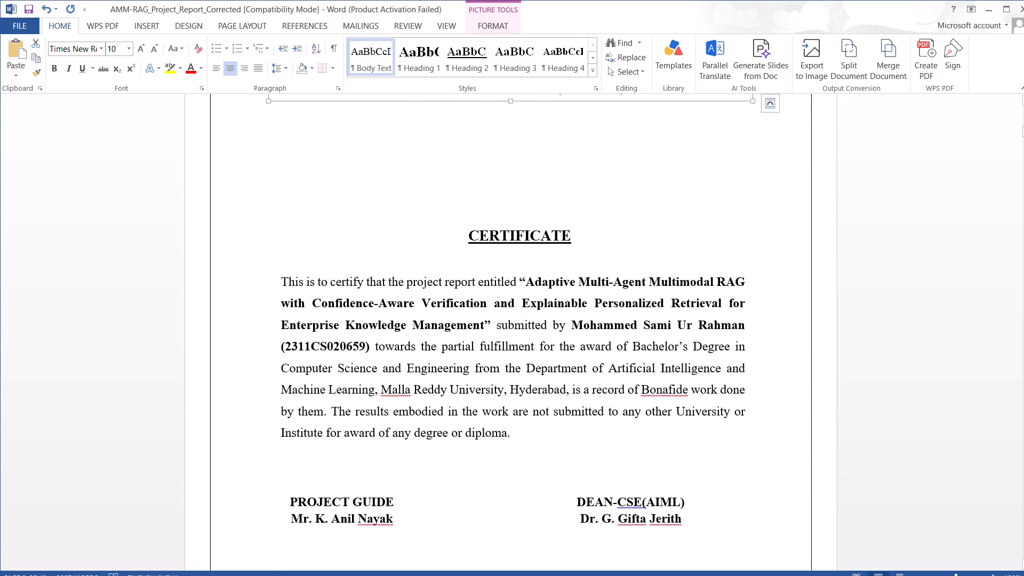
pyautogui.click(473, 235)
pyautogui.press('BackSpace')
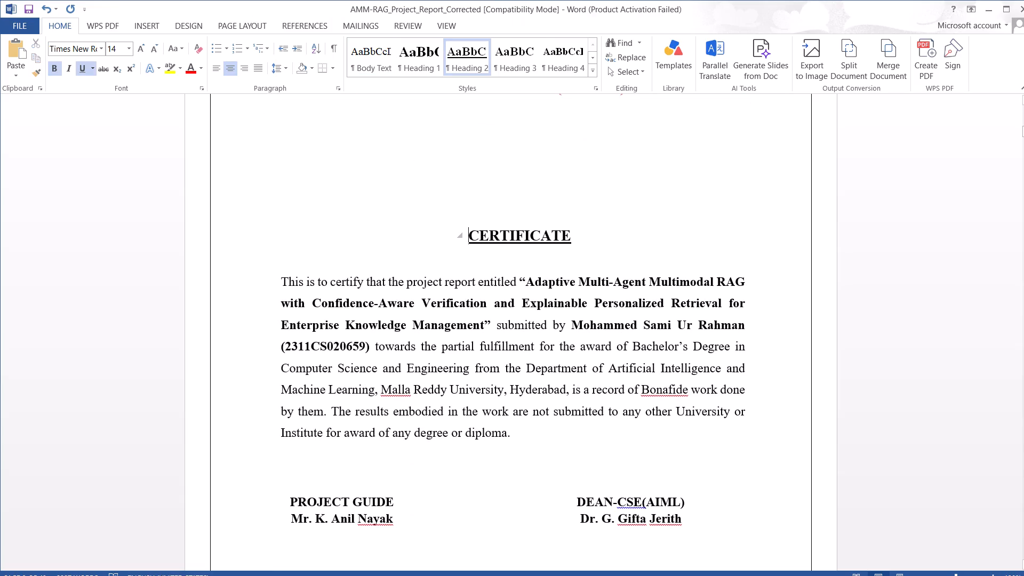
pyautogui.press('BackSpace')
pyautogui.press('BackSpace')
pyautogui.press('BackSpace')
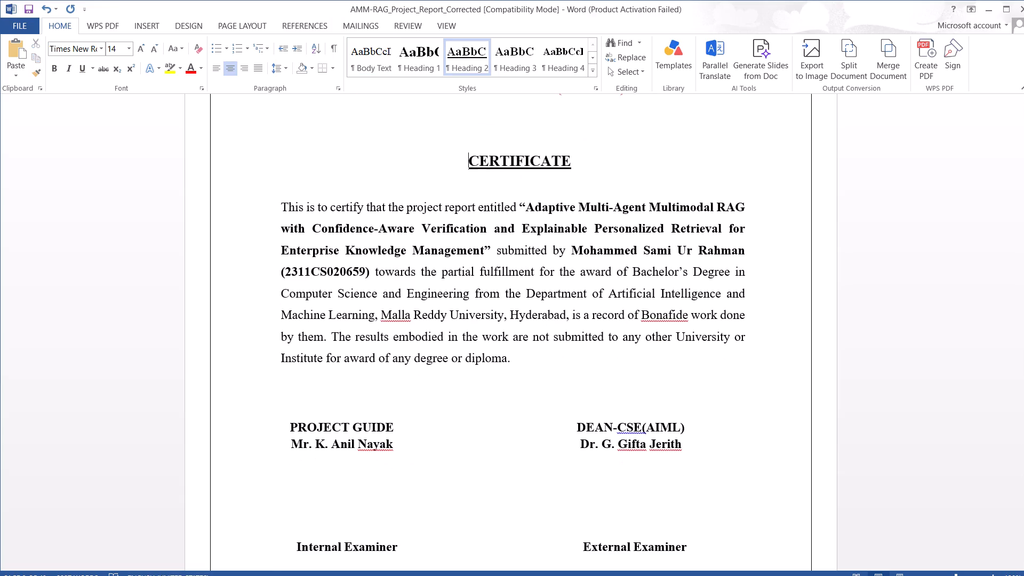
pyautogui.scroll(-1, 473, 235)
pyautogui.scroll(1, 473, 235)
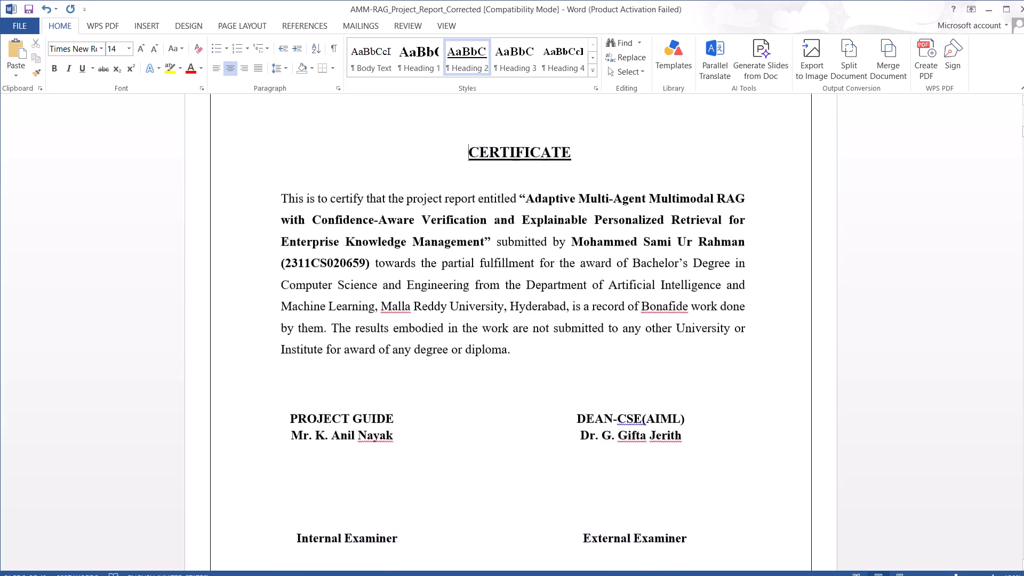
pyautogui.scroll(1, 473, 235)
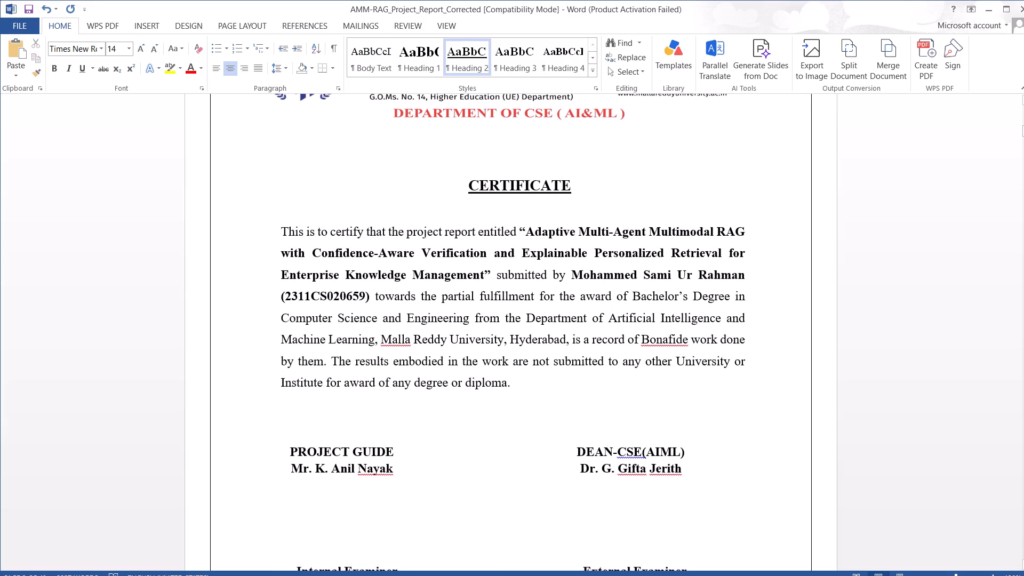
pyautogui.press('BackSpace')
pyautogui.scroll(1, 473, 235)
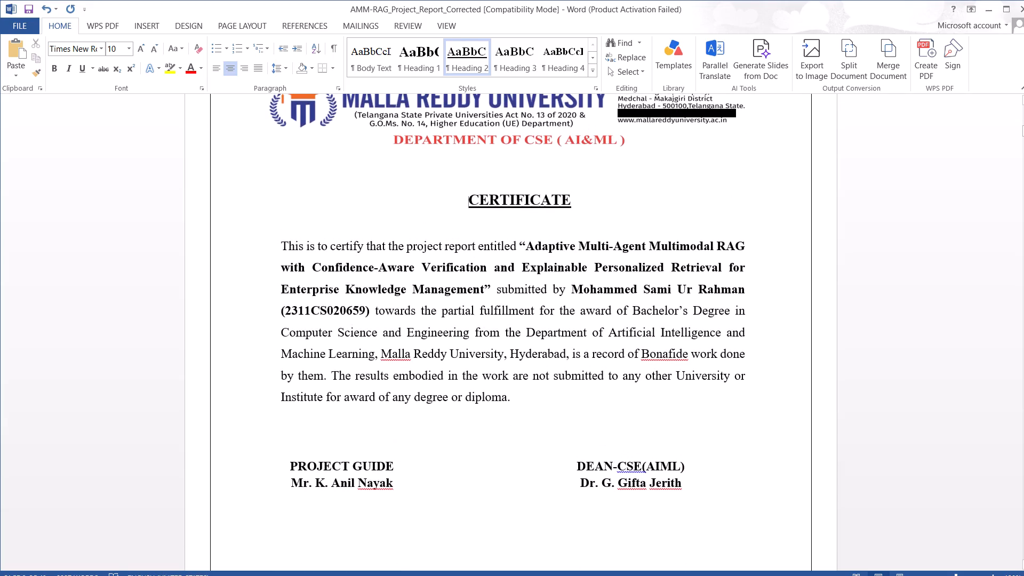
# Review the converted report's layout from the certificate page through the acknowledgement and abstract to section 1.2, Objective of the Project.
pyautogui.scroll(1, 473, 235)
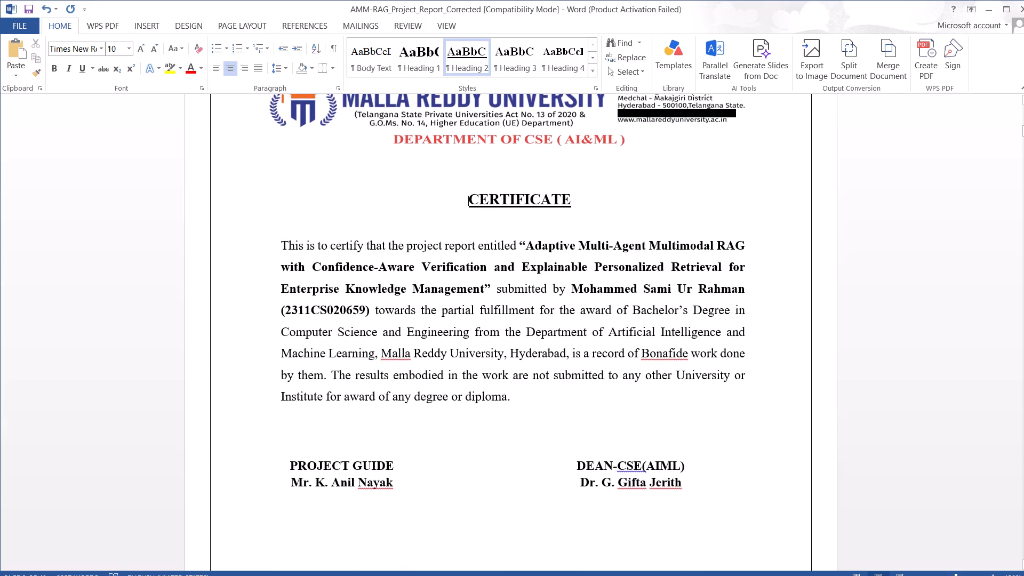
pyautogui.scroll(-3, 489, 333)
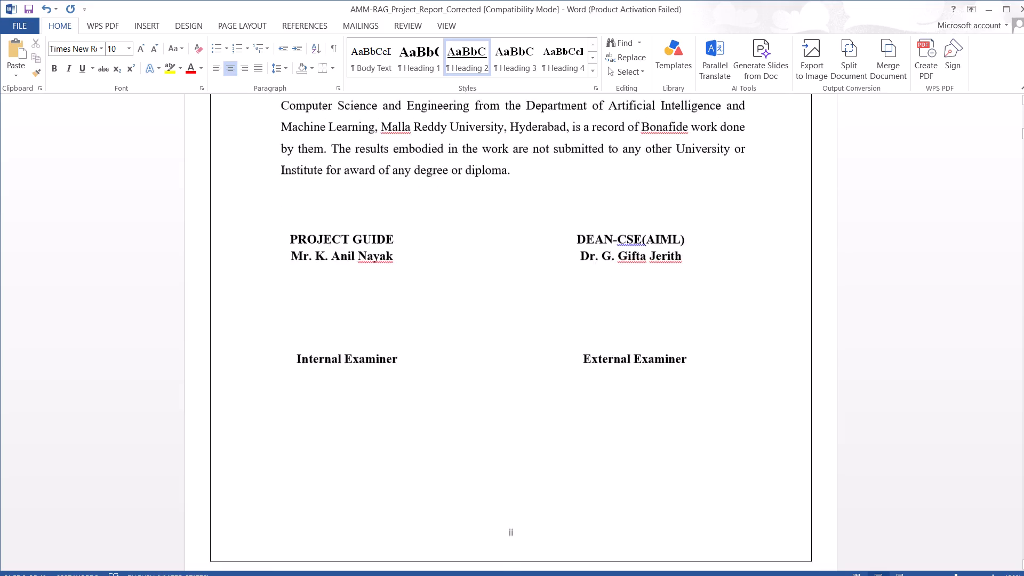
pyautogui.scroll(-12, 489, 333)
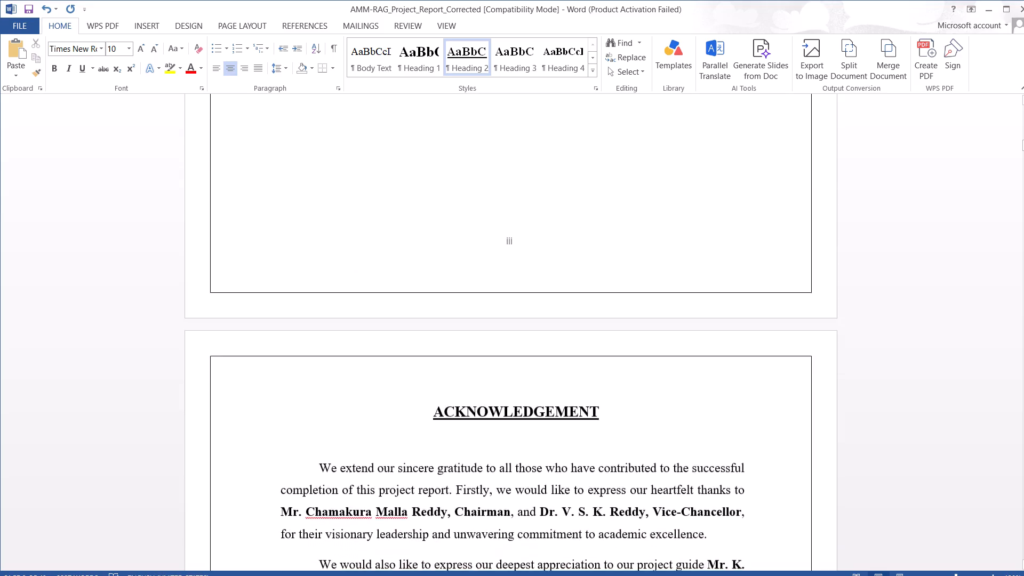
pyautogui.scroll(-12, 489, 333)
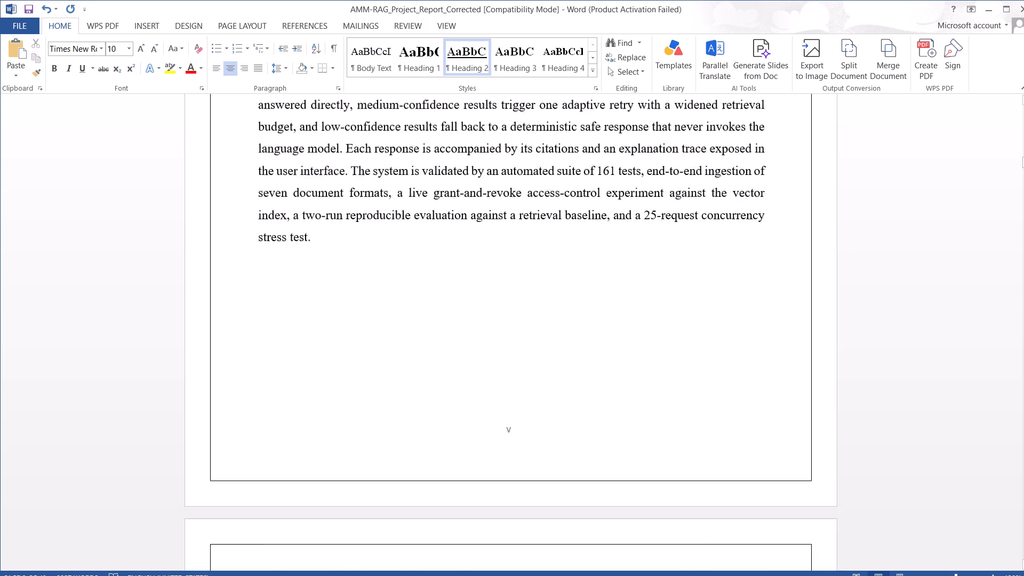
pyautogui.scroll(-16, 489, 333)
pyautogui.scroll(-8, 489, 333)
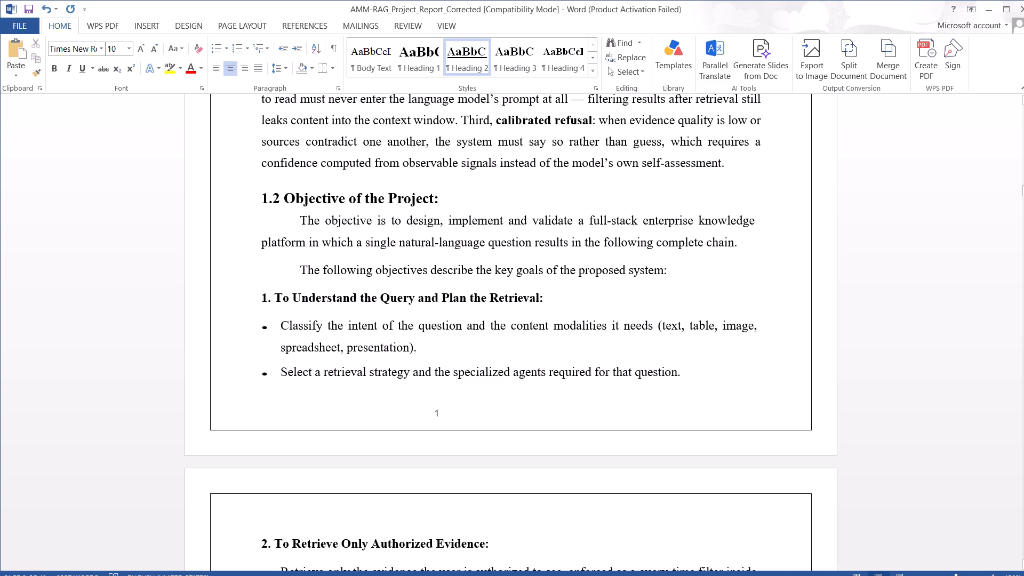
# Switch from Word to the browser showing the iLovePDF download page.
pyautogui.hotkey('alt', 'Tab')
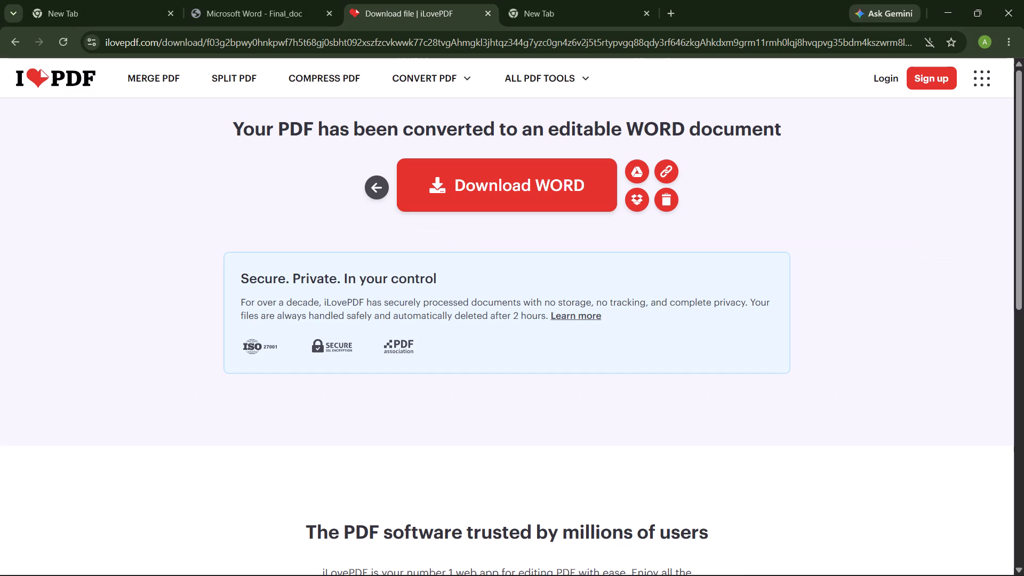
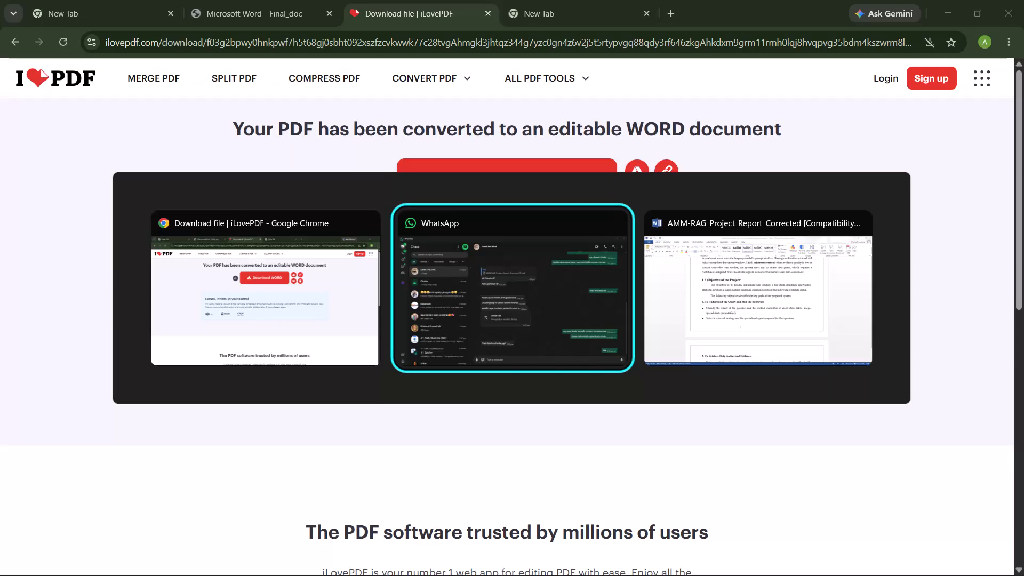
# Switch to the AMM-RAG_Project_Report_Corrected document in Word and examine the page layout from section 1.2 Objective through section 1.3 Limitations.
pyautogui.hotkey('alt', 'Tab')
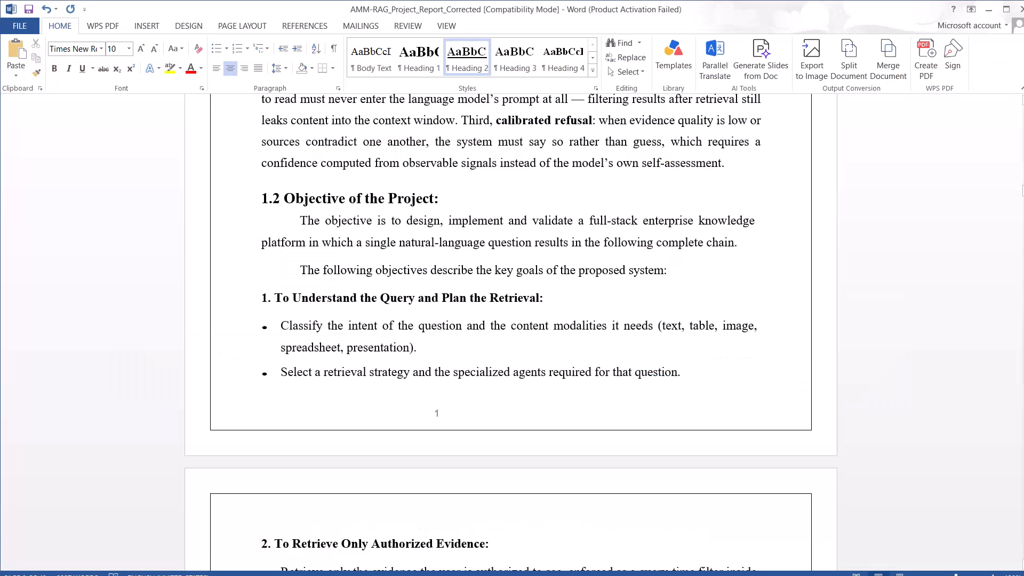
pyautogui.scroll(-9, 668, 401)
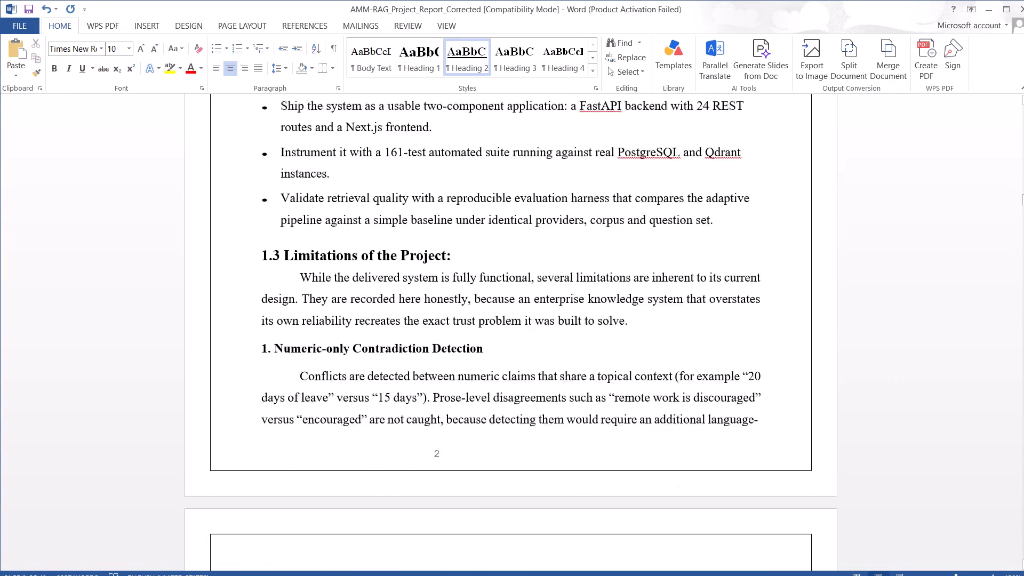
pyautogui.scroll(-3, 668, 401)
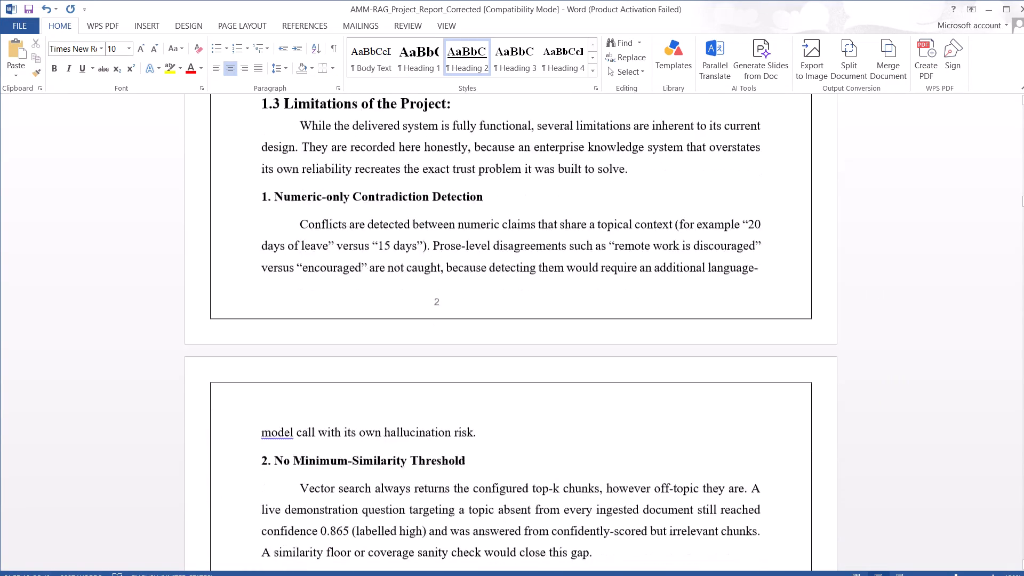
pyautogui.scroll(-3, 668, 401)
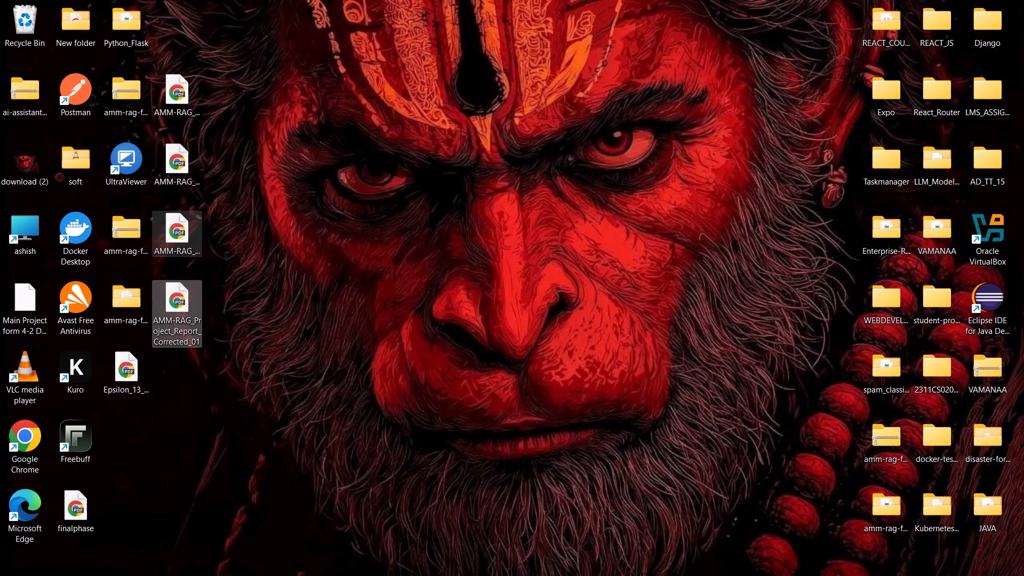
# Open AMM-RAG_Project_Report_Corrected_Ashish.pdf from the desktop and review its front matter, contents, figure lists and first two chapters.
pyautogui.click(182, 227)
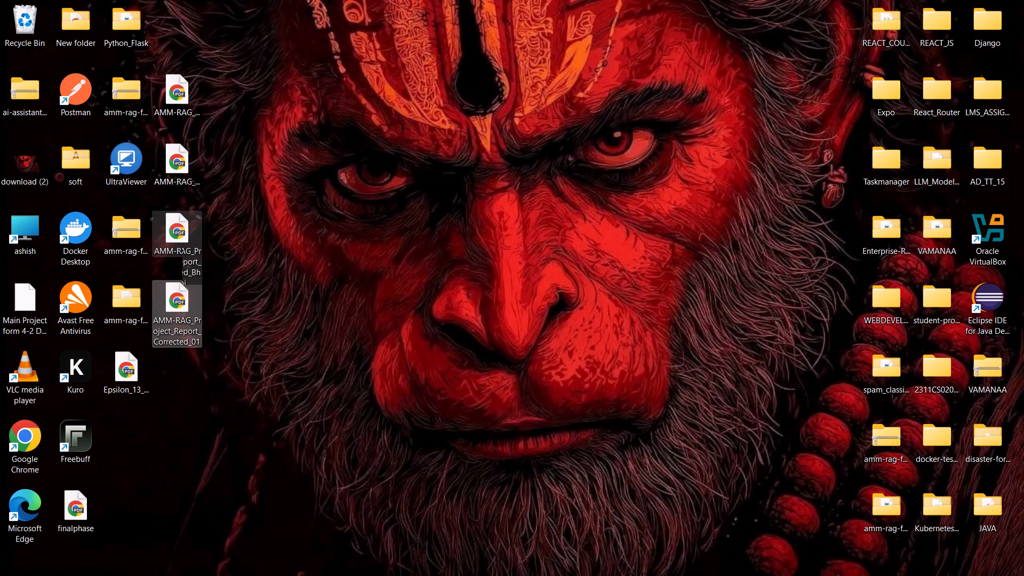
pyautogui.click(182, 86)
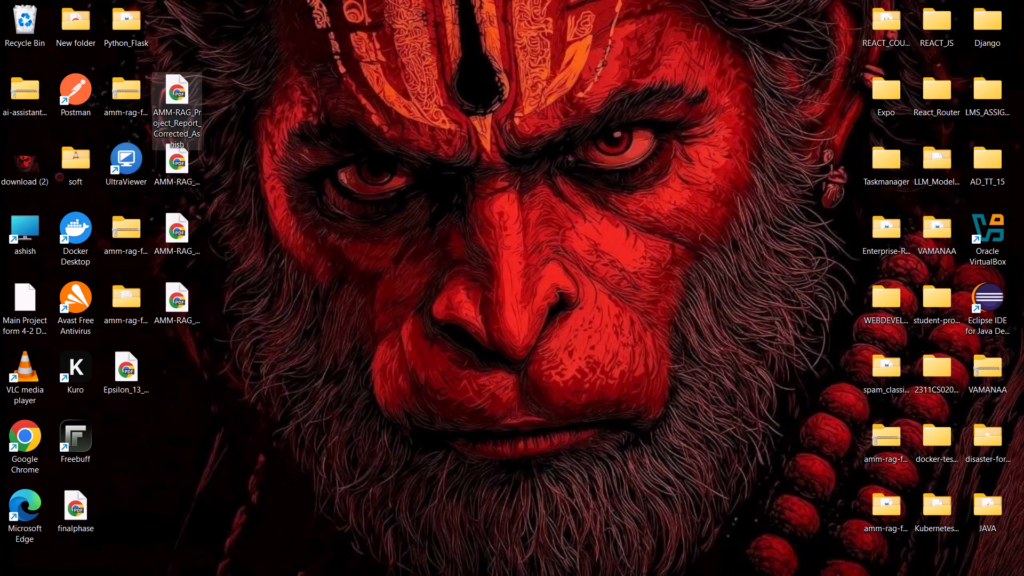
pyautogui.doubleClick(182, 86)
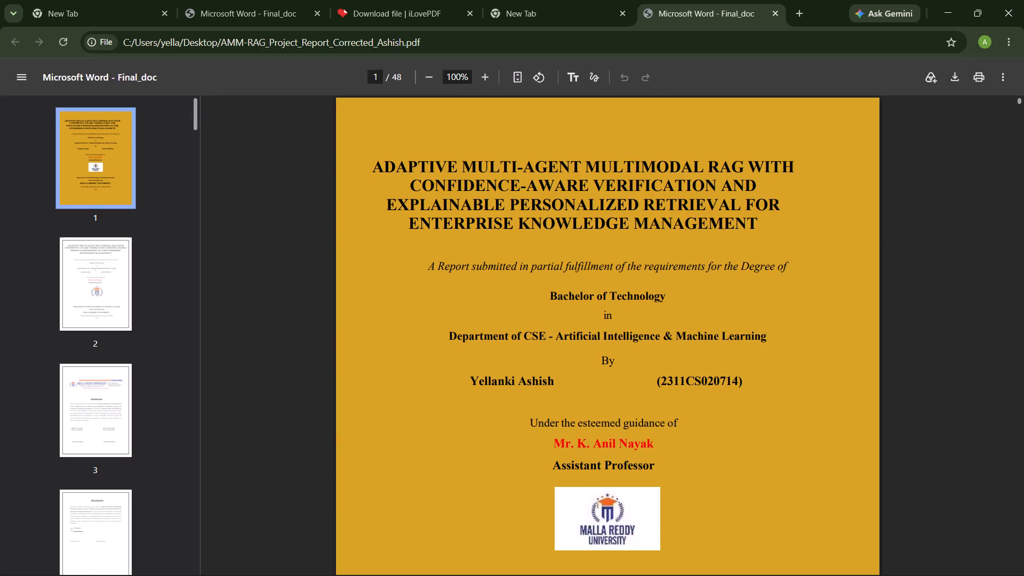
pyautogui.scroll(-15, 534, 280)
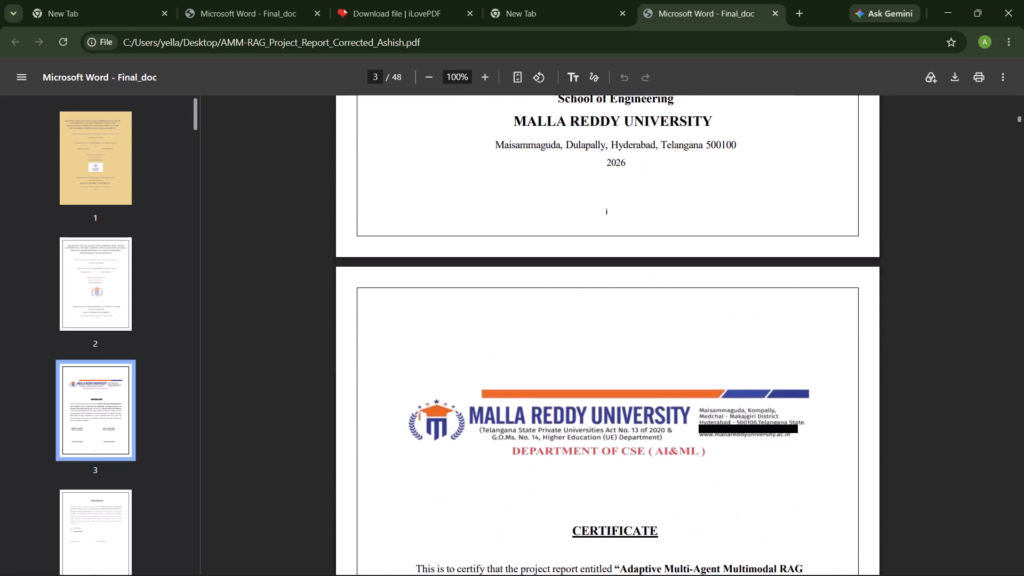
pyautogui.scroll(-18, 534, 280)
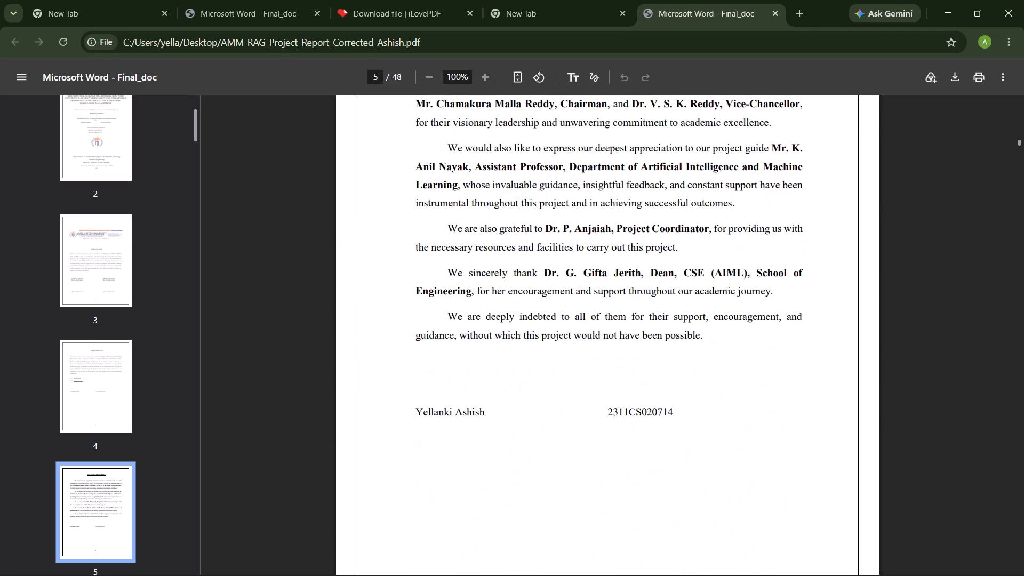
pyautogui.scroll(-14, 534, 280)
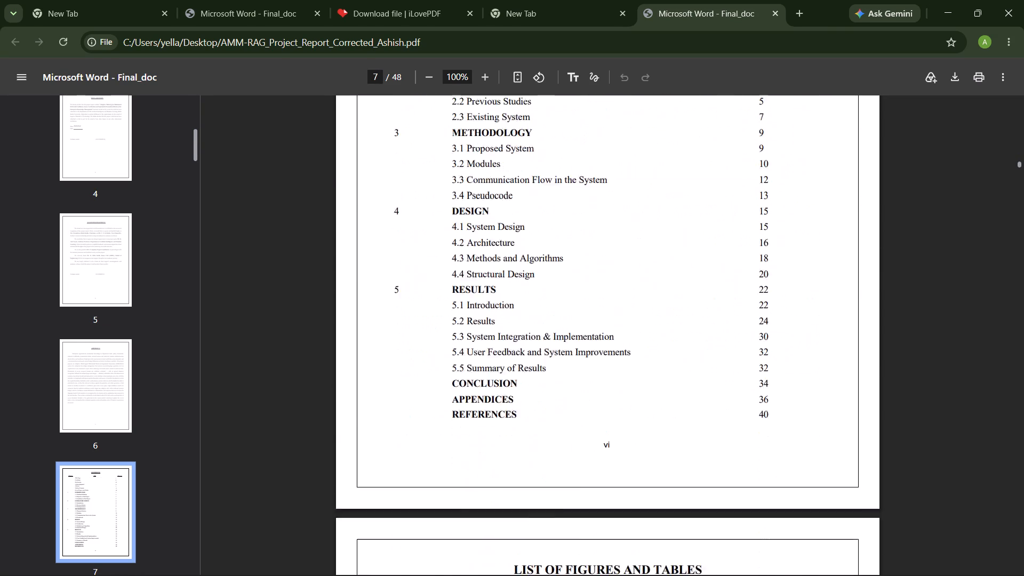
pyautogui.scroll(-16, 534, 280)
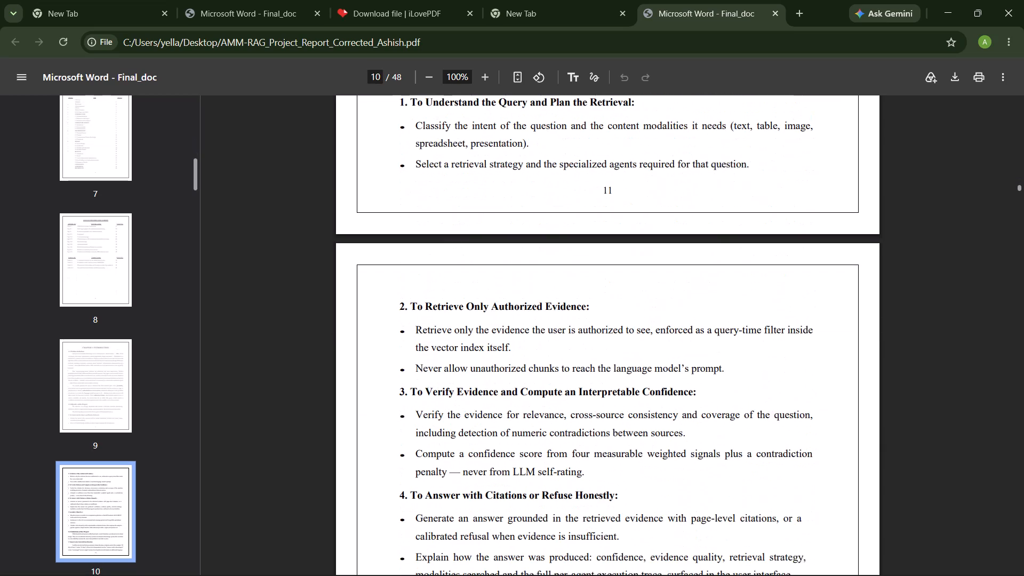
pyautogui.scroll(-5, 534, 280)
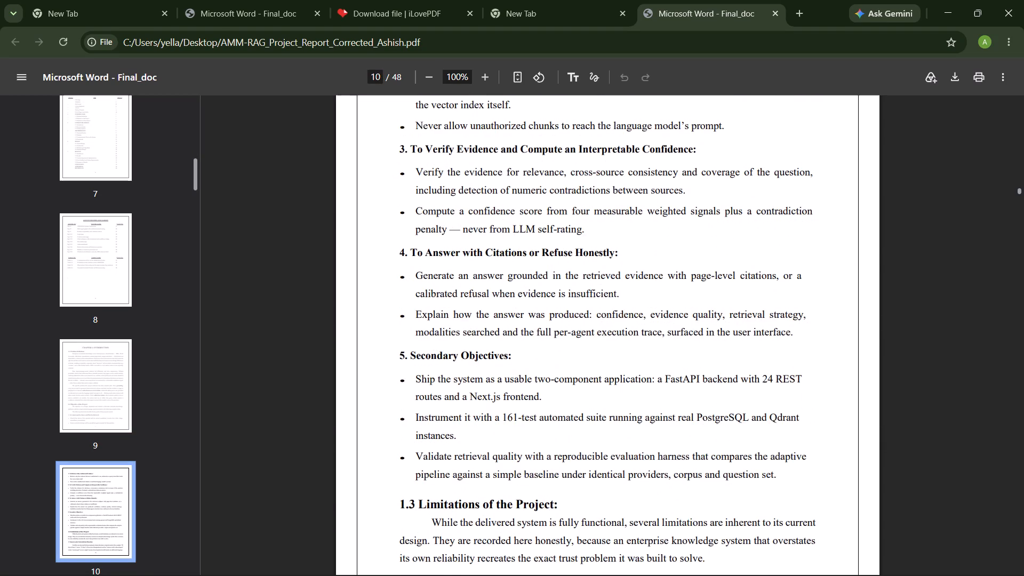
pyautogui.scroll(-10, 534, 280)
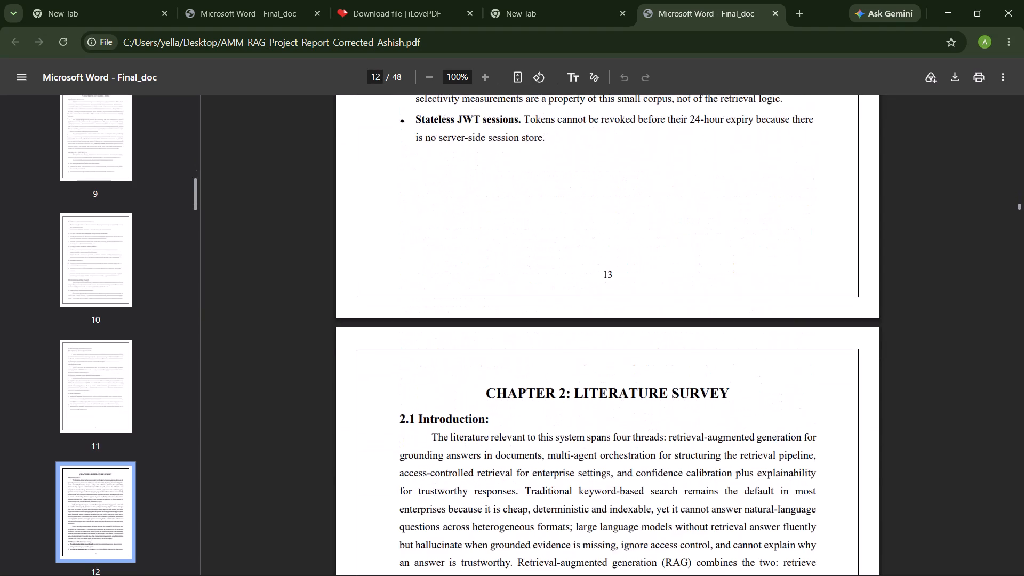
pyautogui.scroll(-7, 534, 280)
pyautogui.scroll(3, 534, 280)
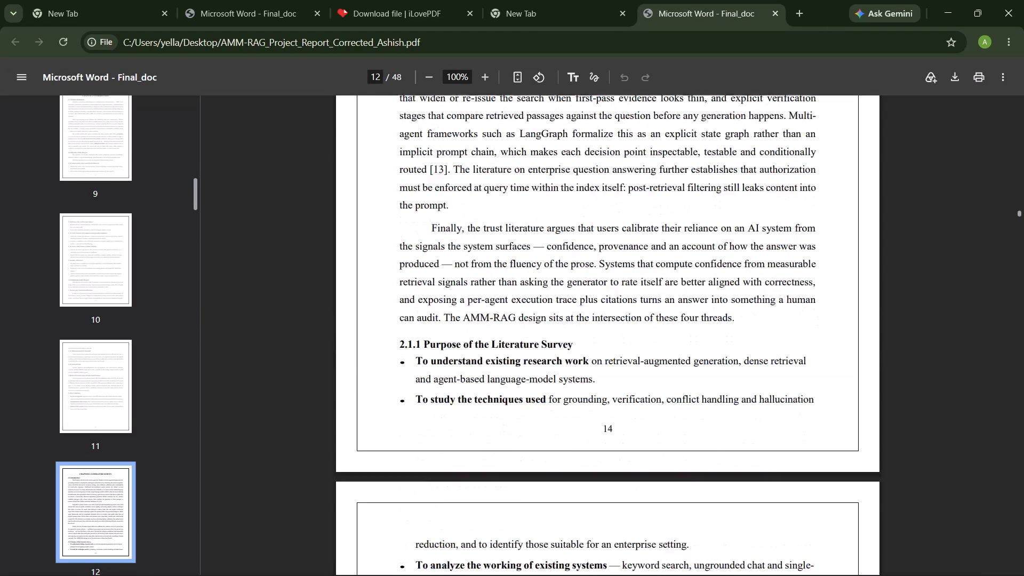
pyautogui.scroll(20, 534, 280)
pyautogui.scroll(8, 534, 280)
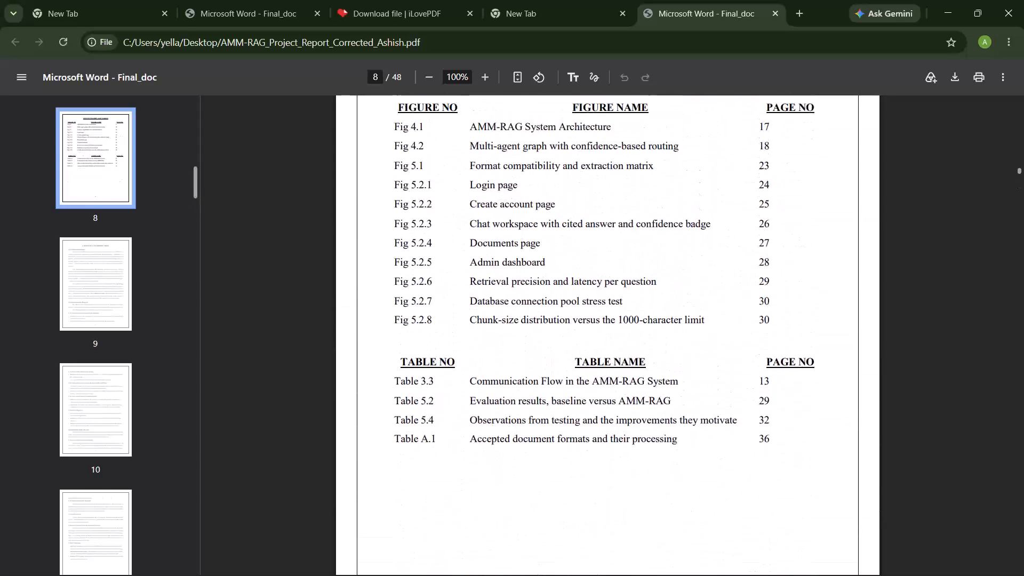
pyautogui.scroll(9, 534, 280)
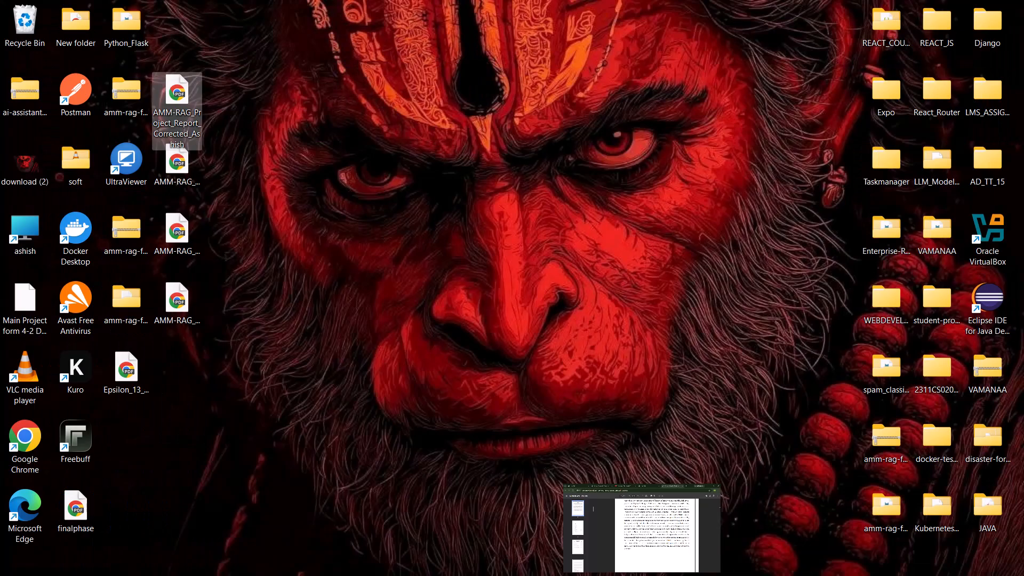
# Open AMM-RAG_Project_Report_Corrected_Bhavani.pdf from the desktop and review its front pages, table of contents and Chapter 1 objectives.
pyautogui.doubleClick(177, 236)
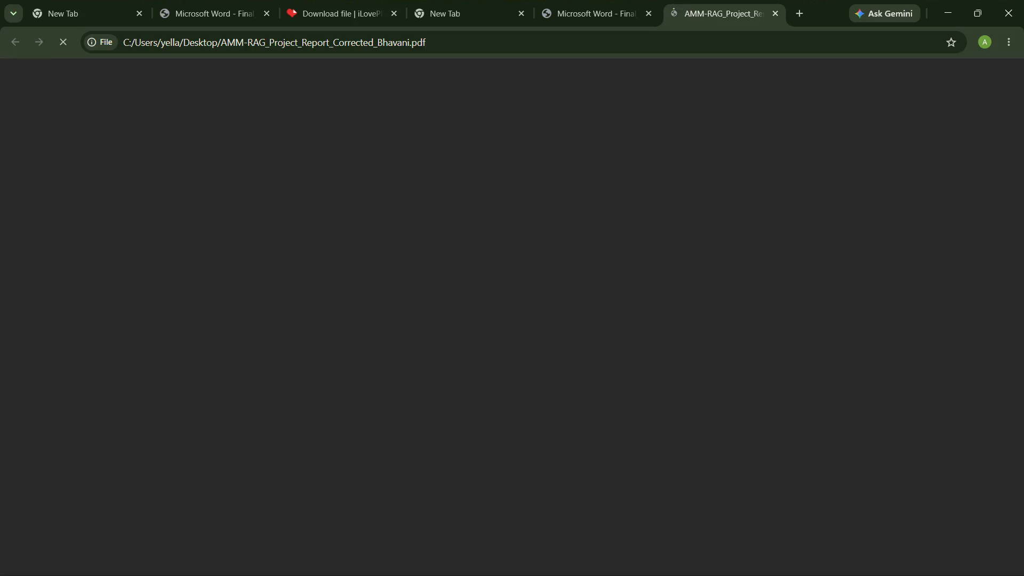
pyautogui.scroll(-10, 614, 290)
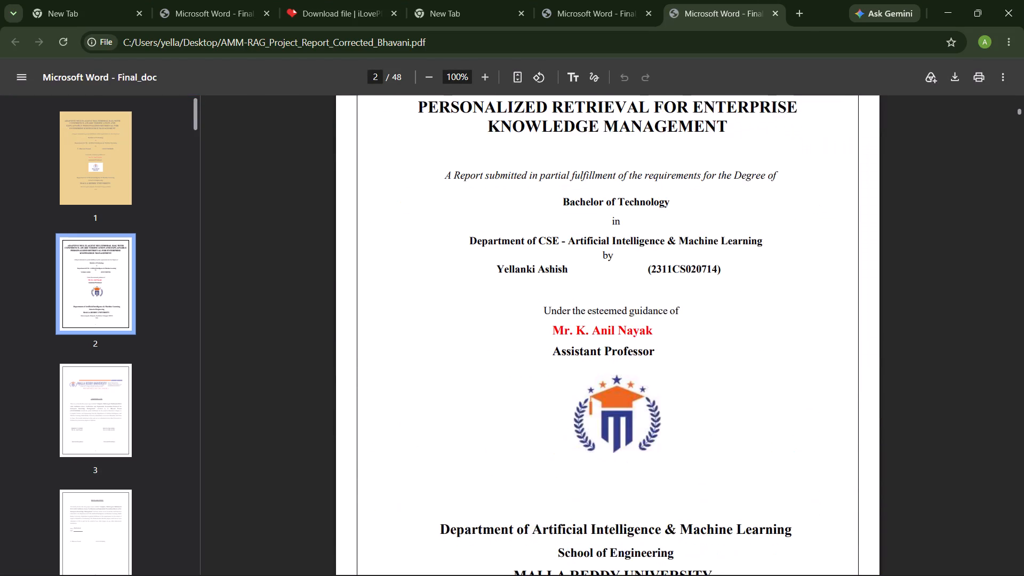
pyautogui.scroll(-18, 614, 290)
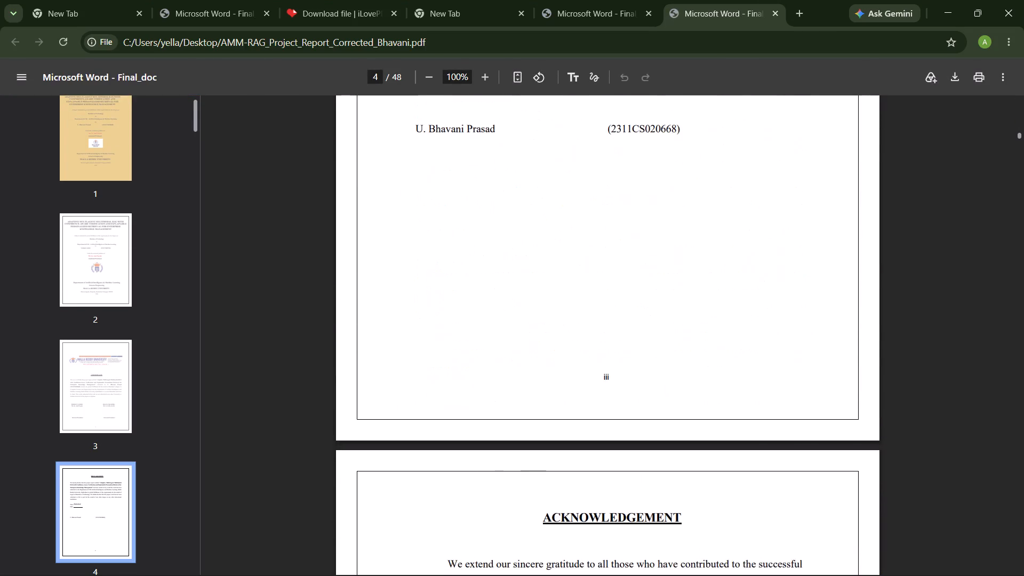
pyautogui.scroll(-18, 614, 290)
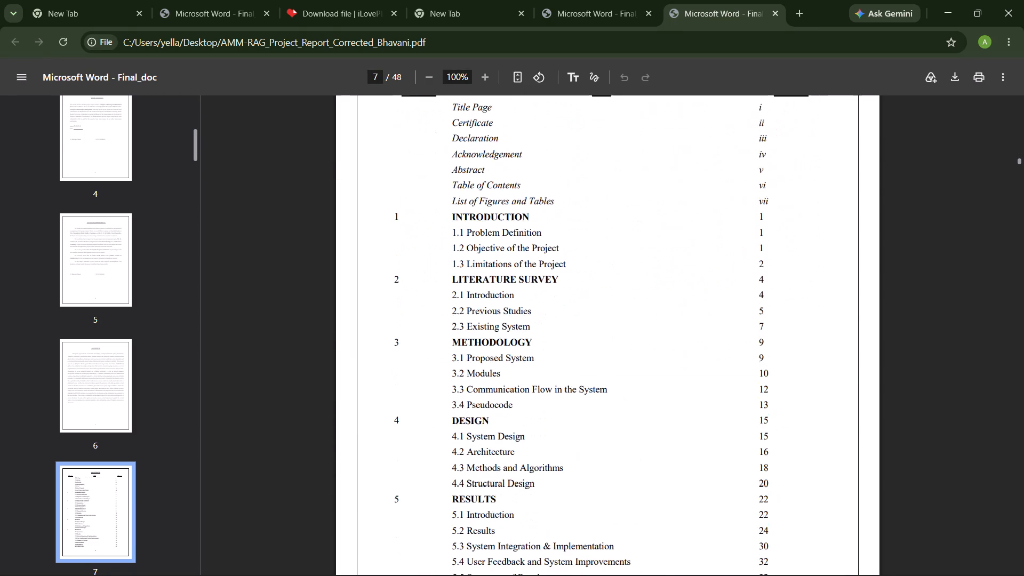
pyautogui.scroll(-16, 614, 290)
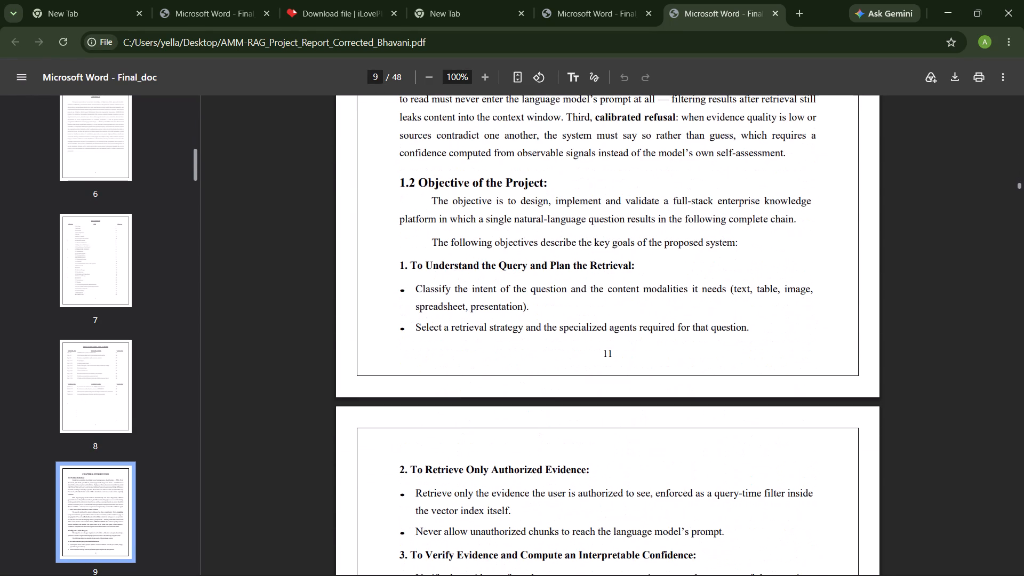
pyautogui.scroll(-4, 614, 290)
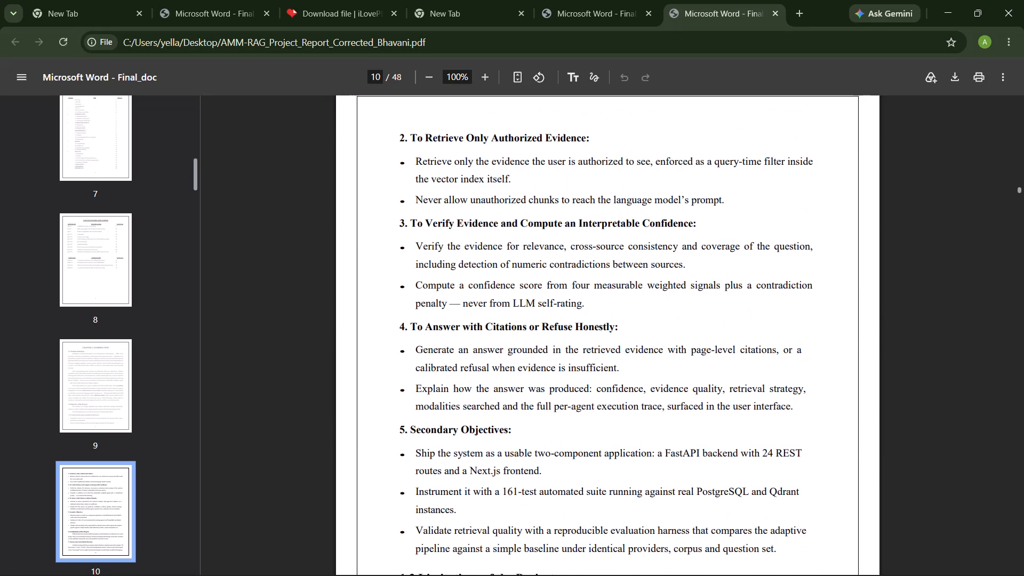
# Switch to Word and close the AMM-RAG_Project_Report_Corrected document.
pyautogui.hotkey('alt', 'Tab')
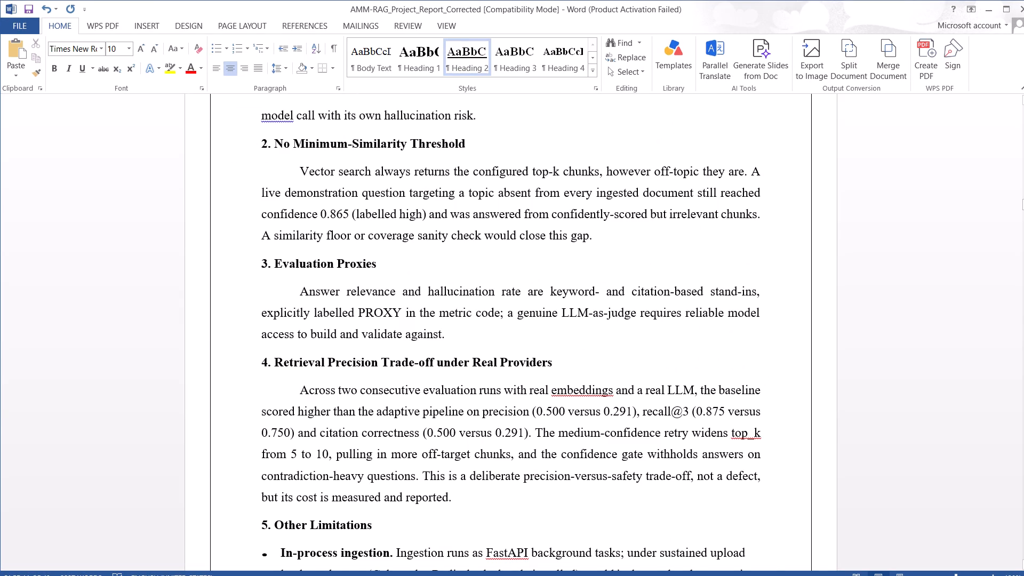
pyautogui.scroll(-6, 476, 343)
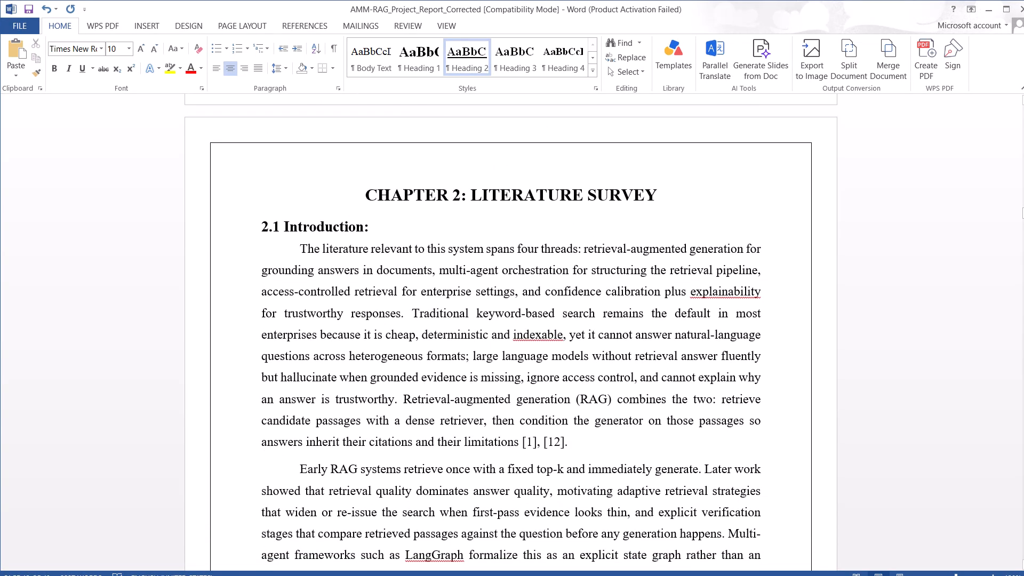
pyautogui.scroll(-1, 476, 343)
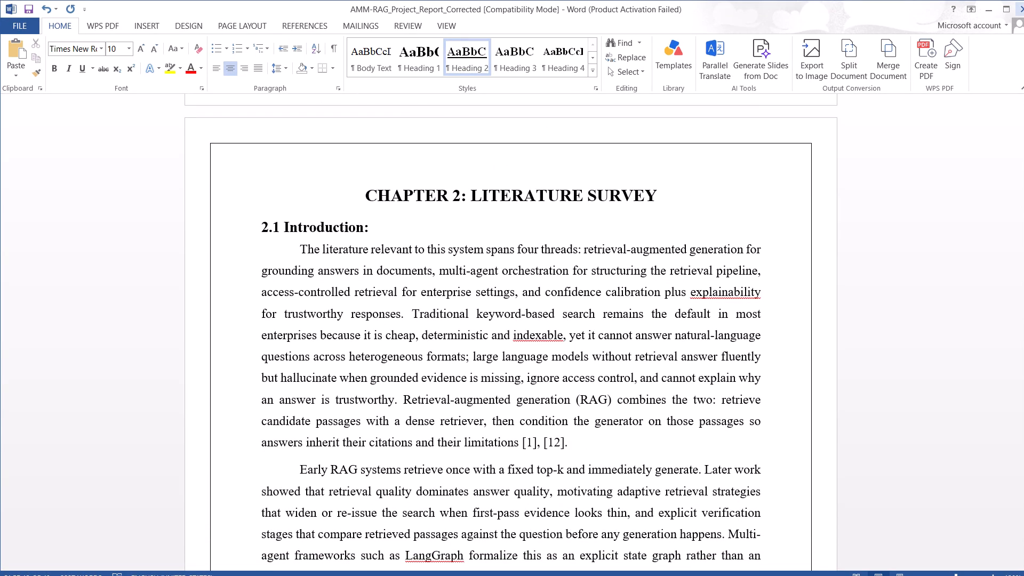
pyautogui.click(1023, 6)
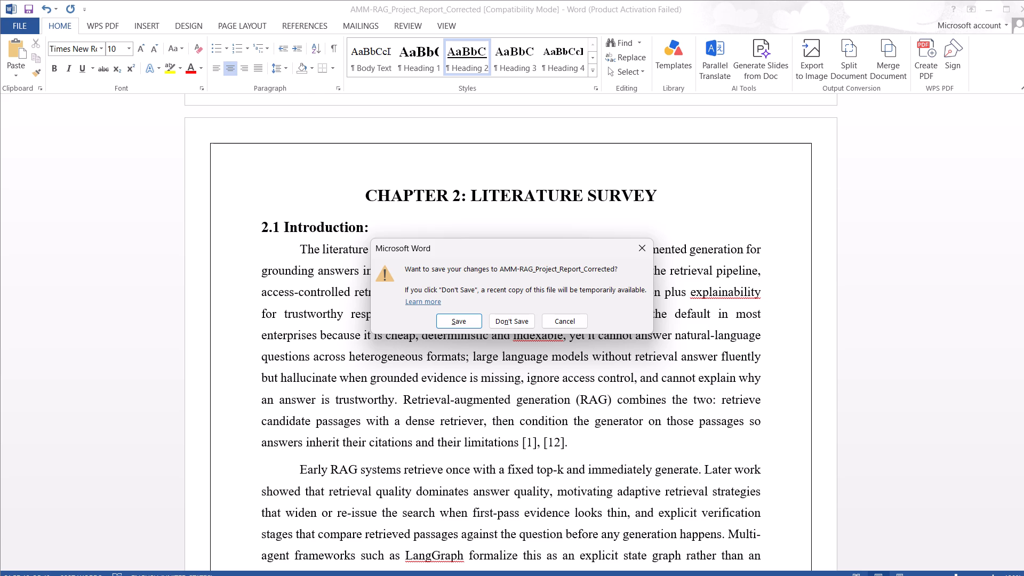
pyautogui.click(756, 191)
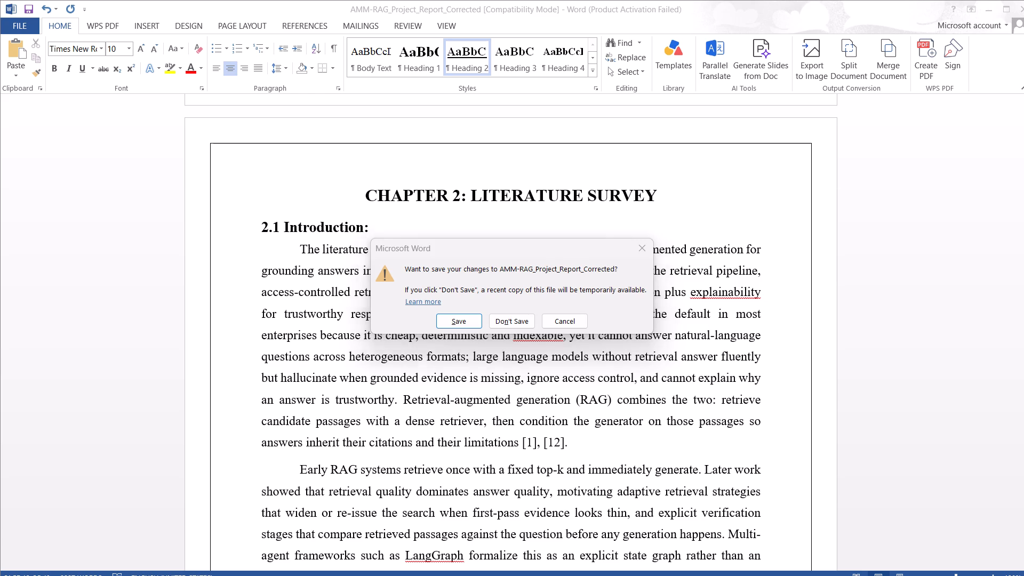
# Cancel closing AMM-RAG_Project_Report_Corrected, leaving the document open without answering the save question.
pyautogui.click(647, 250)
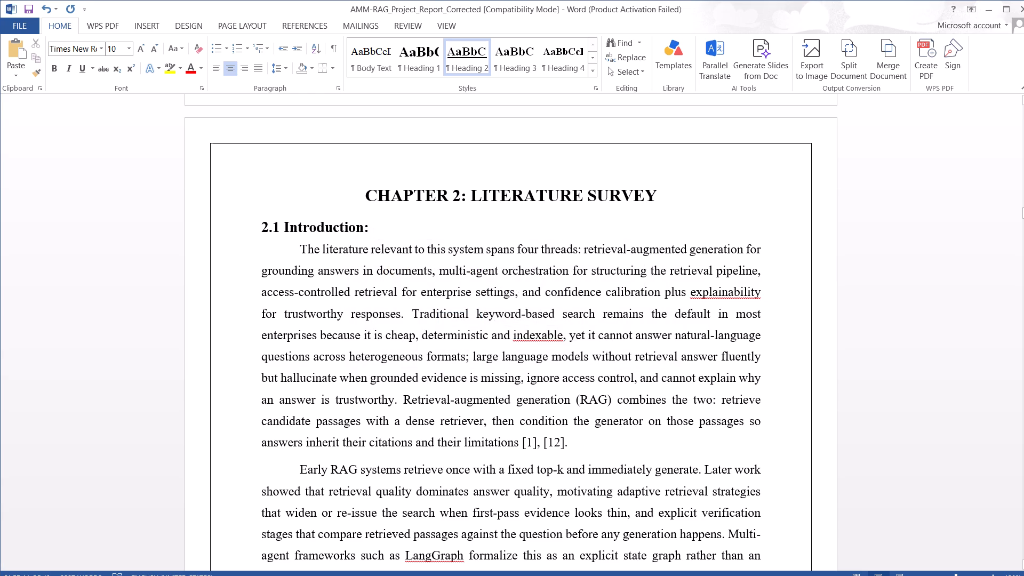
# Switch from Word to Chrome, where AMM-RAG_Project_Report_Corrected_Bhavani.pdf is open, and look through the open windows.
pyautogui.hotkey('alt', 'Tab')
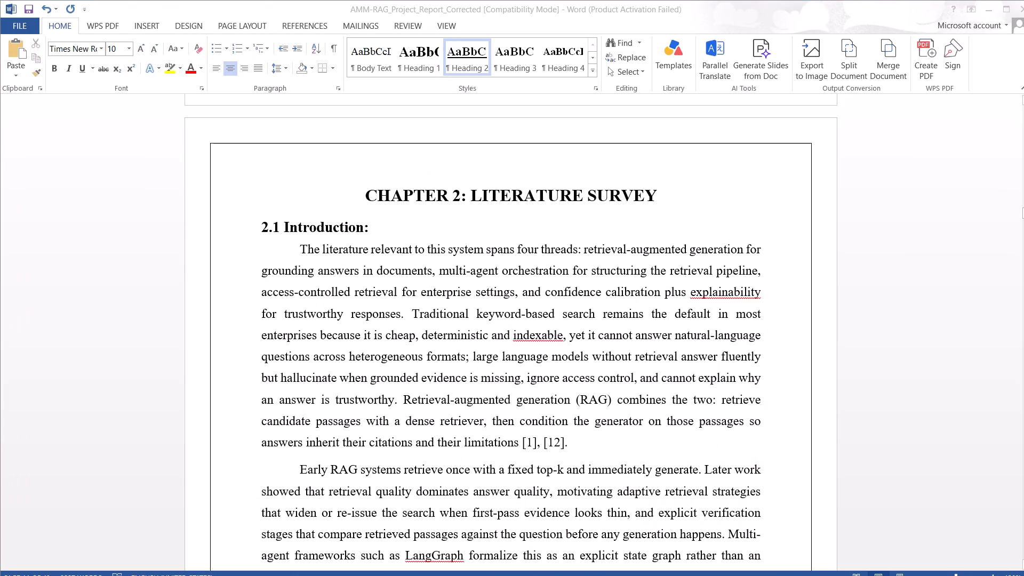
pyautogui.hotkey('alt', 'Tab')
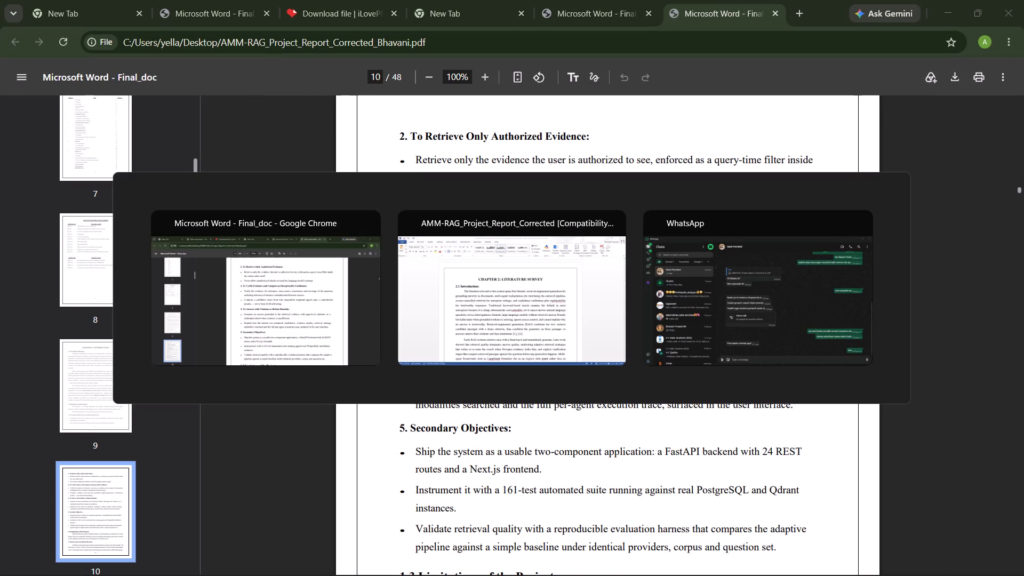
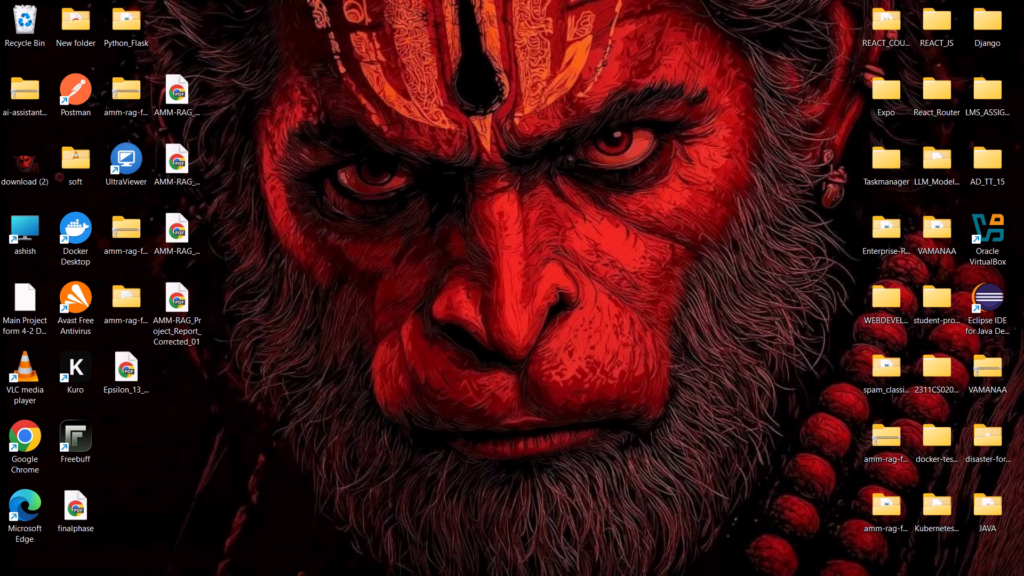
# Delete the four AMM-RAG PDF files grouped together on the desktop, including AMM-RAG_Project_Report_Corrected_01.
pyautogui.moveTo(221, 386); pyautogui.dragTo(177, 80)
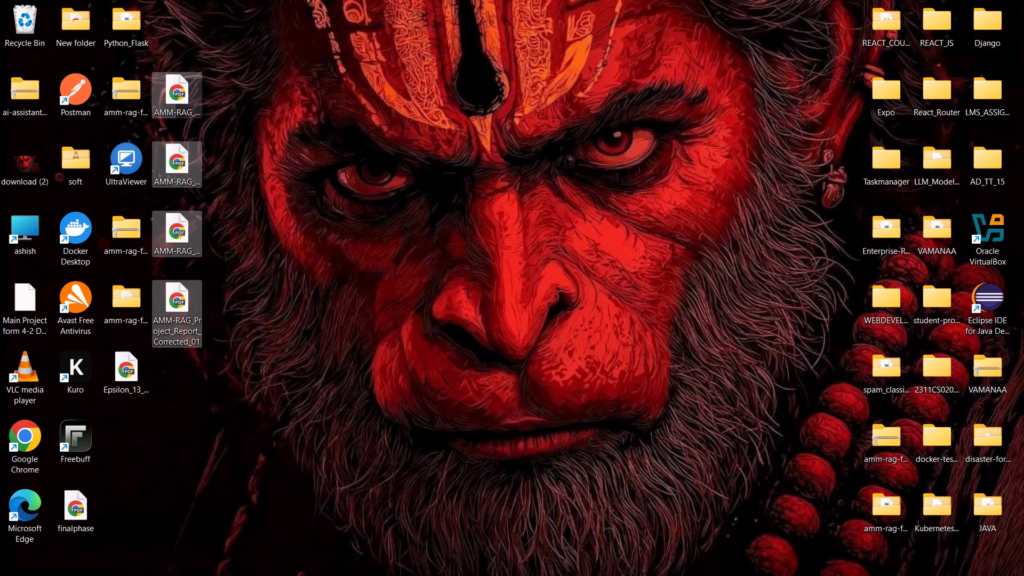
pyautogui.press('Delete')
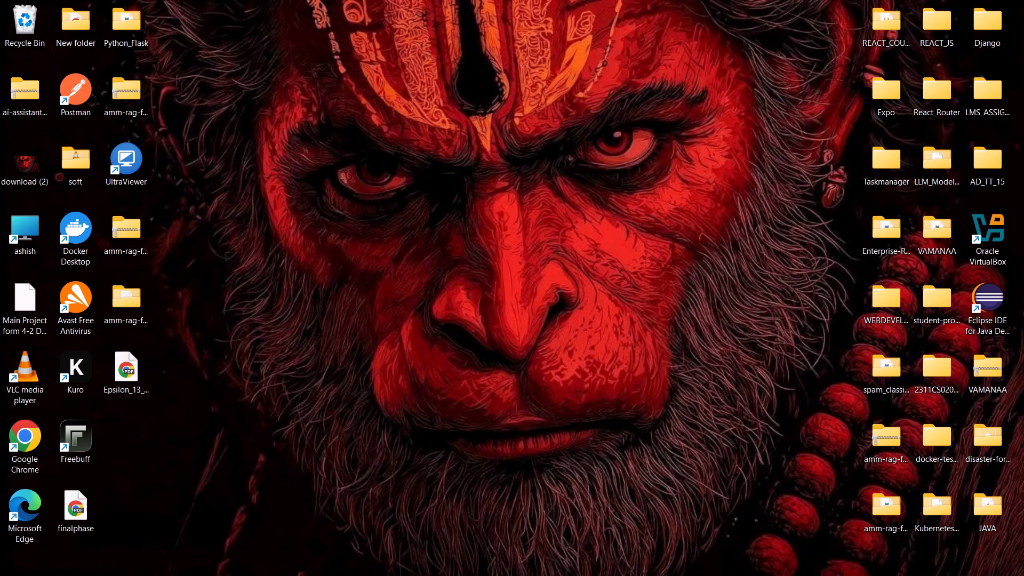
# Switch to Chrome, where AMM-RAG_Project_Report_Corrected_01.pdf is open.
pyautogui.hotkey('alt', 'Tab')
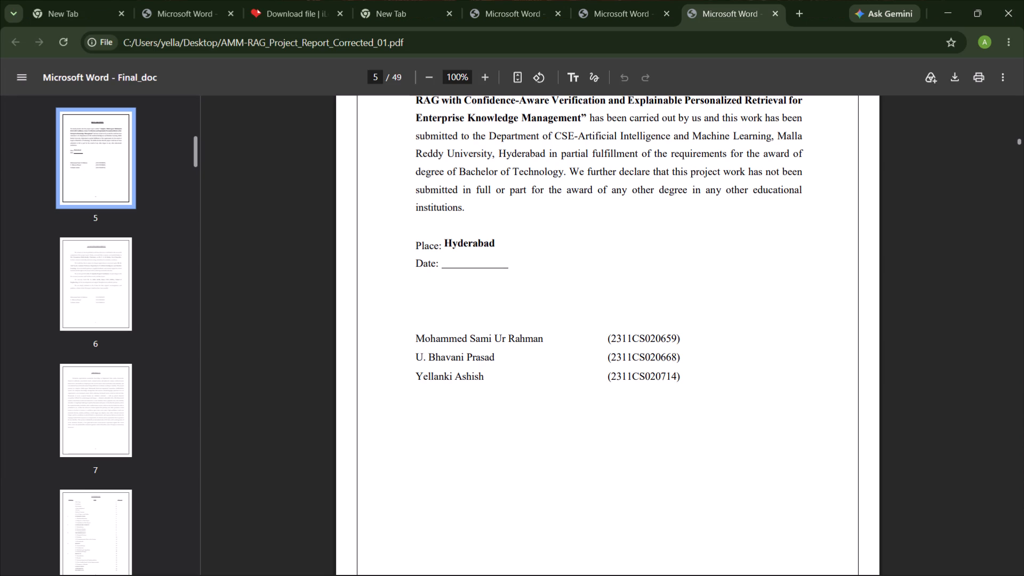
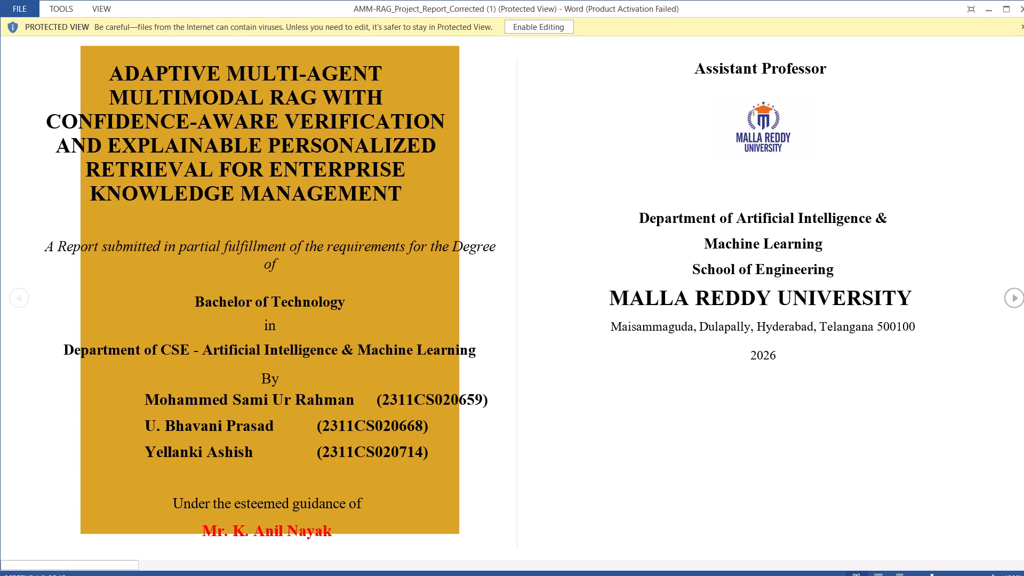
# Switch to the AMM-RAG_Project_Report_Corrected document and close it without saving the changes.
pyautogui.hotkey('alt', 'Tab')
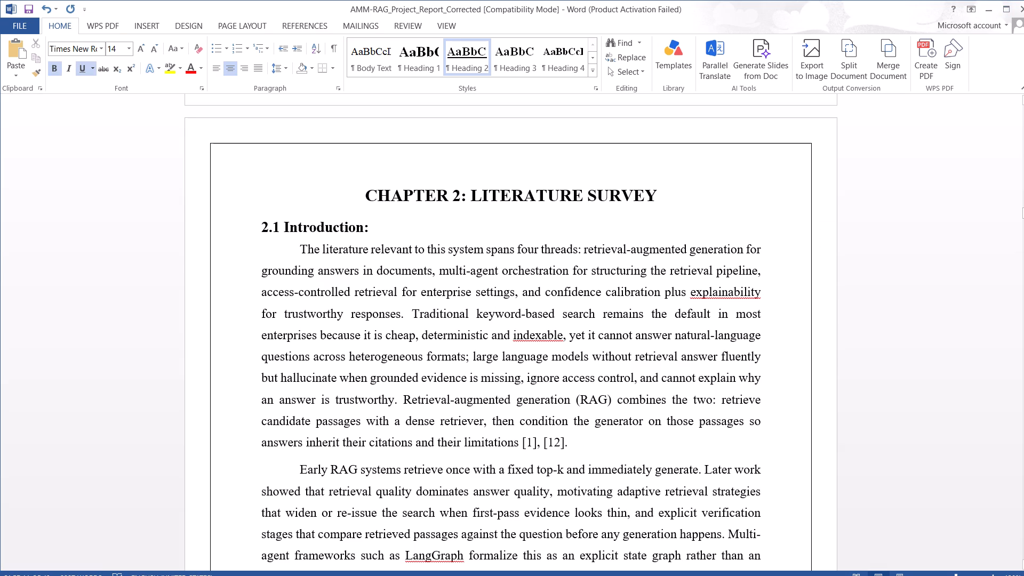
pyautogui.click(1023, 8)
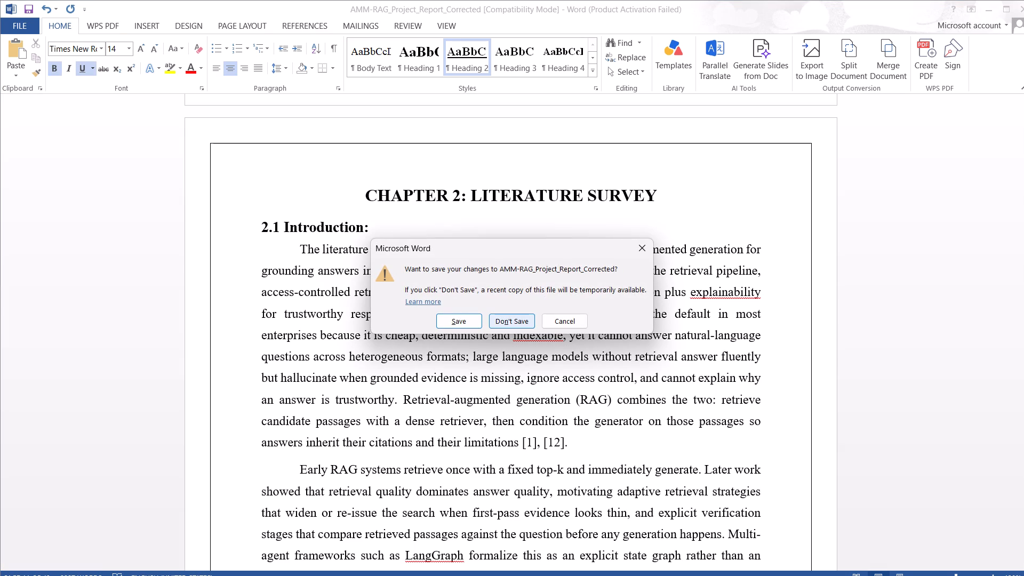
pyautogui.click(507, 323)
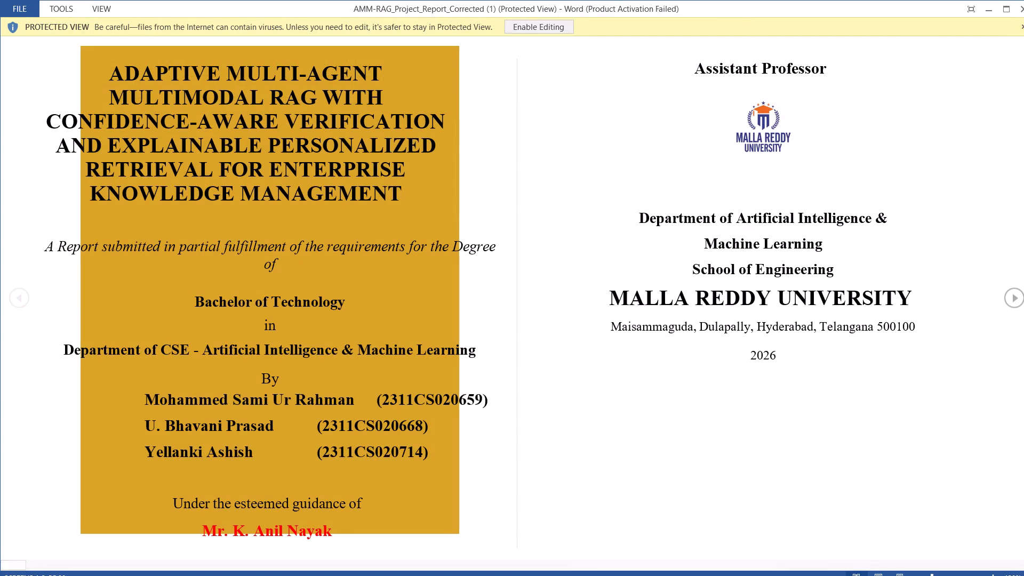
# Enable editing of the protected AMM-RAG_Project_Report_Corrected (1) document.
pyautogui.click(550, 27)
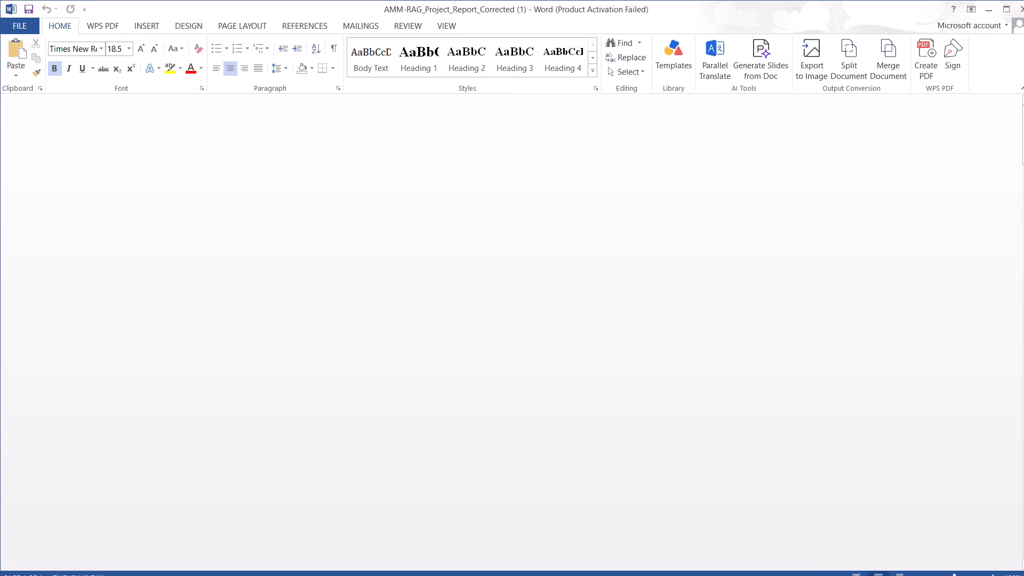
# Move the Malla Reddy University letterhead picture higher on the certificate page and centre it horizontally.
pyautogui.scroll(-2, 478, 332)
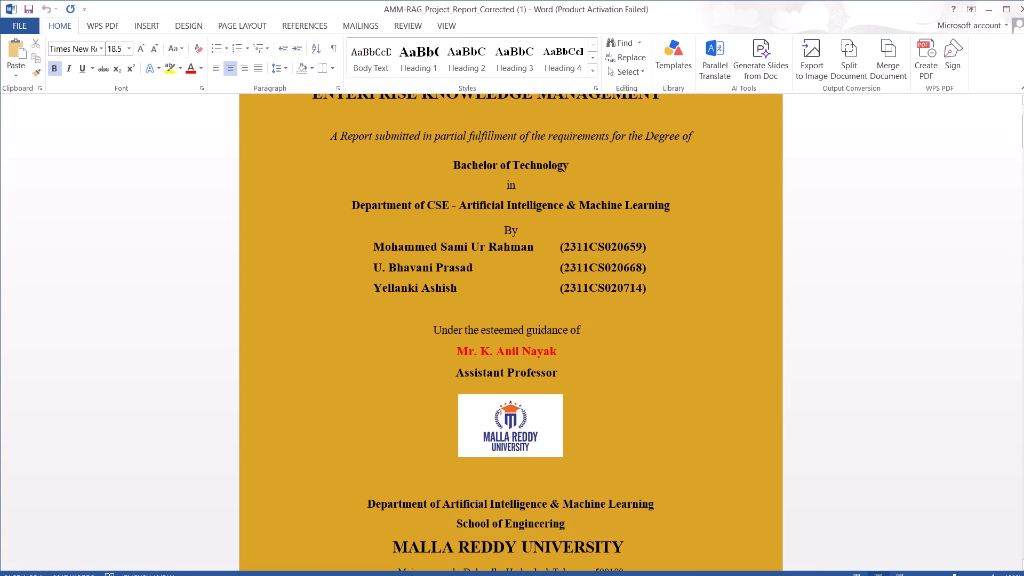
pyautogui.scroll(-11, 478, 332)
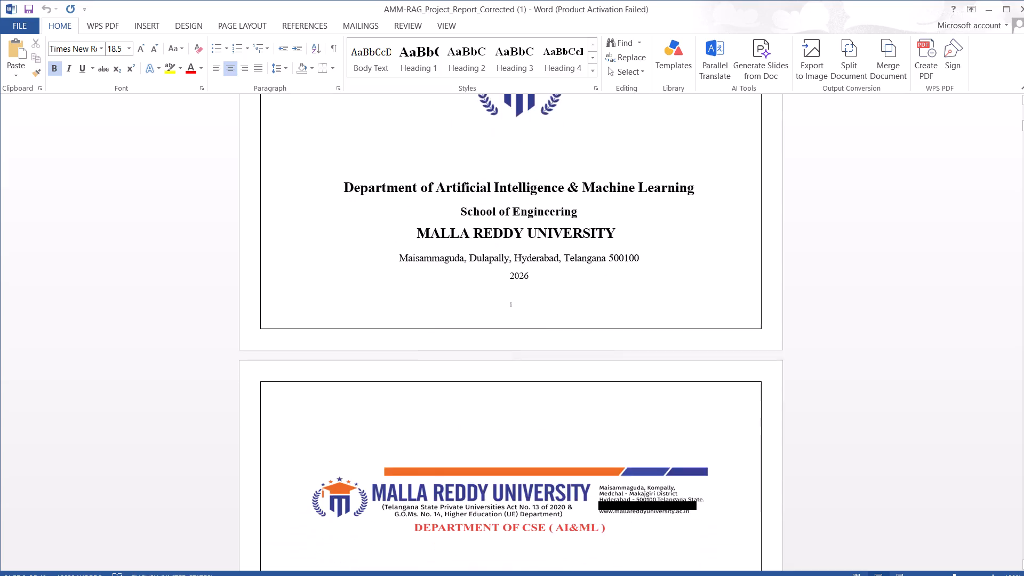
pyautogui.scroll(-5, 478, 332)
pyautogui.scroll(1, 478, 332)
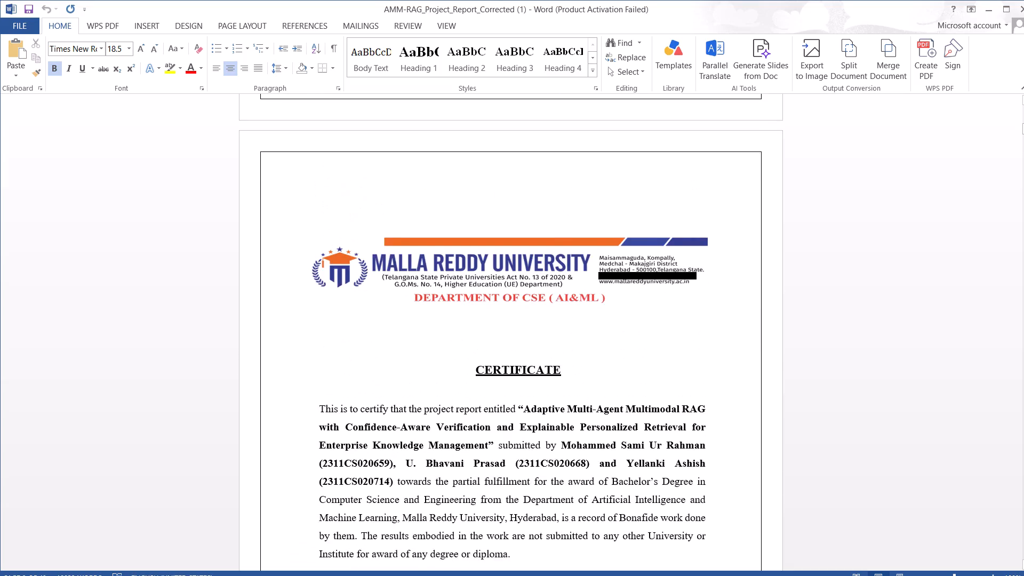
pyautogui.scroll(1, 478, 332)
pyautogui.click(487, 231)
pyautogui.moveTo(487, 231); pyautogui.dragTo(484, 155)
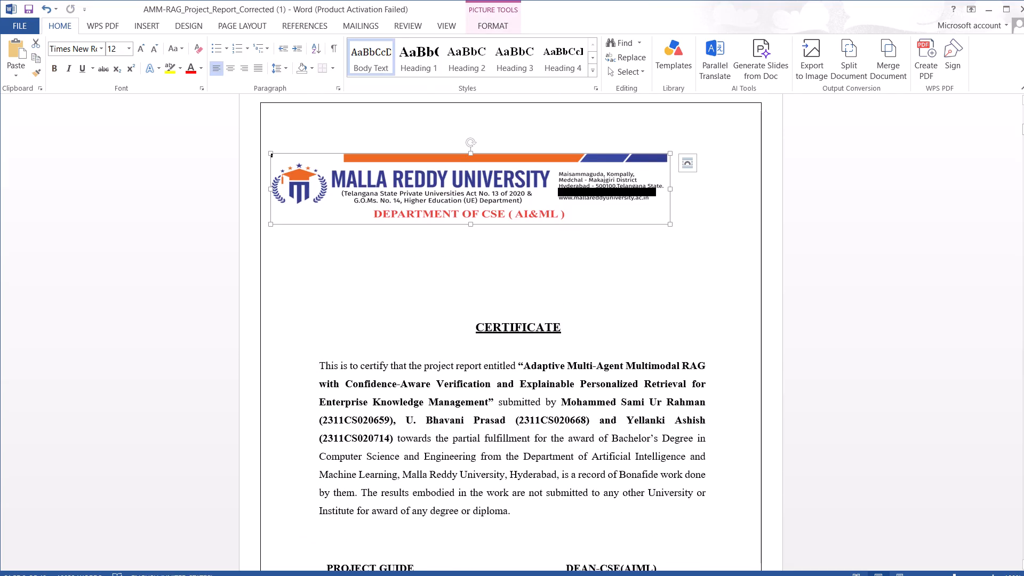
pyautogui.click(226, 64)
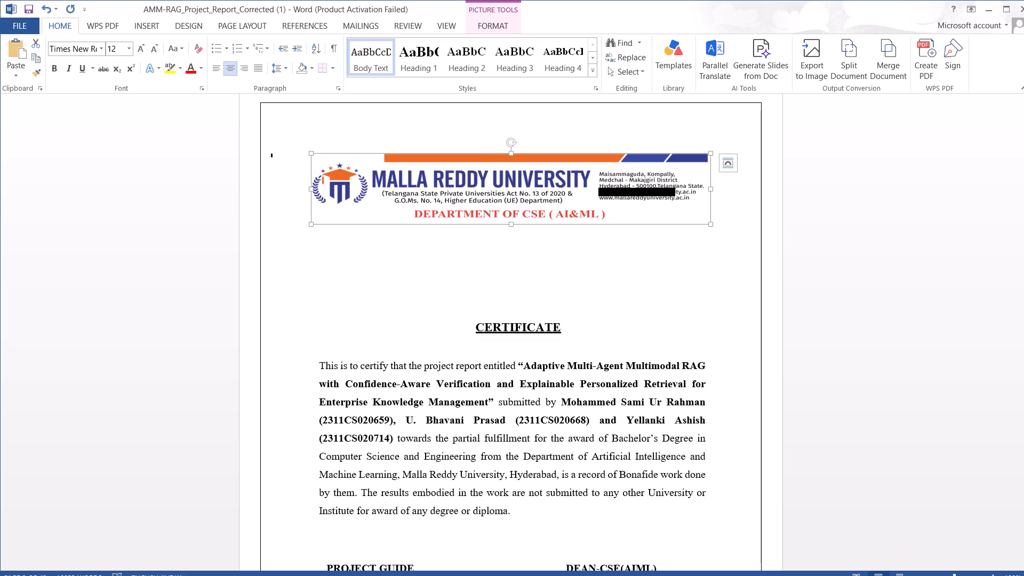
pyautogui.click(451, 297)
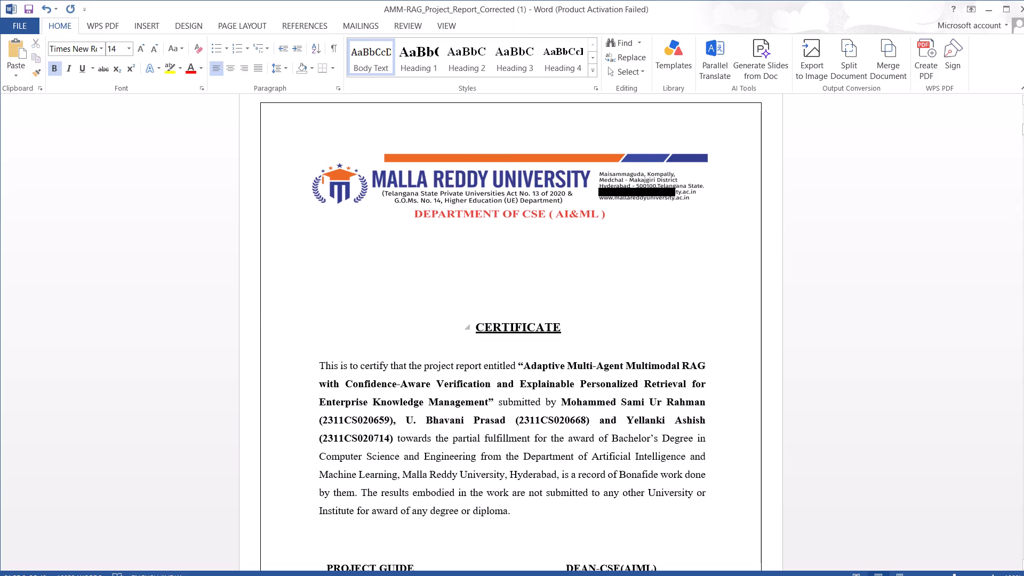
# Remove the surplus blank lines between the letterhead picture and the CERTIFICATE heading.
pyautogui.click(476, 331)
pyautogui.press('BackSpace')
pyautogui.press('BackSpace')
pyautogui.press('BackSpace')
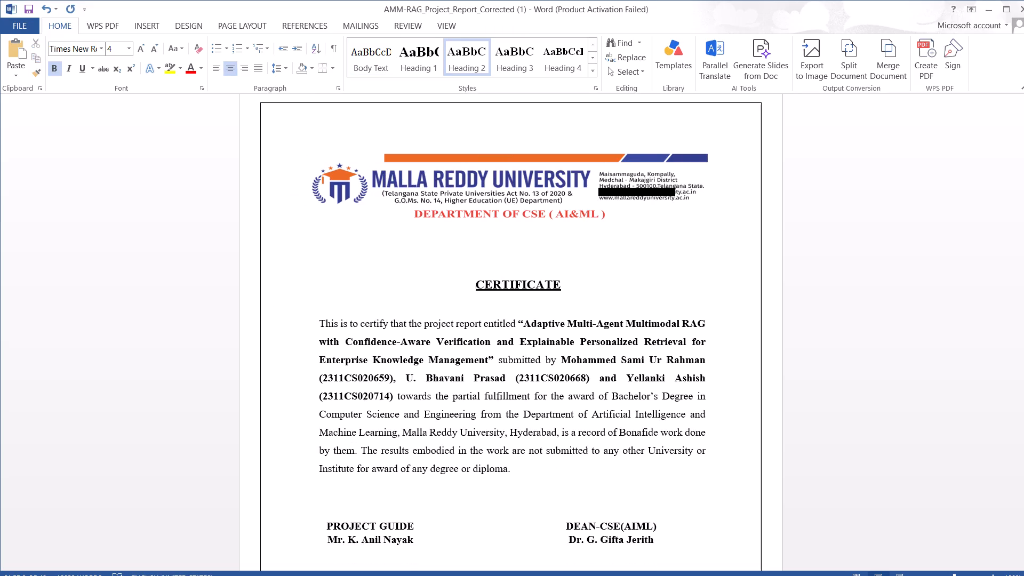
pyautogui.press('BackSpace')
# Replace the indentation before "Internal Examiner" on the certificate page with spaces, lining it up beneath the PROJECT GUIDE block.
pyautogui.scroll(-1, 604, 388)
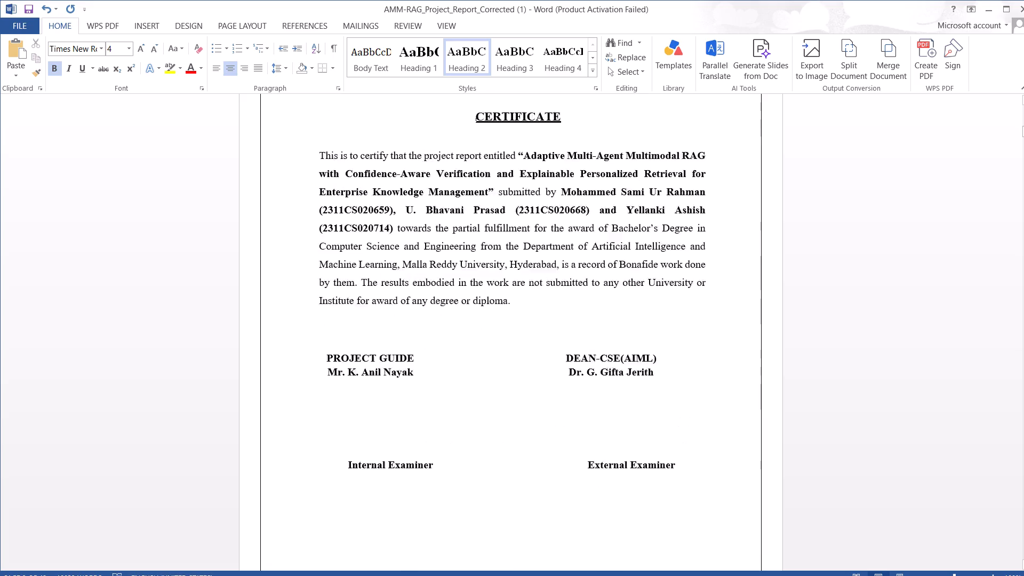
pyautogui.scroll(-1, 604, 388)
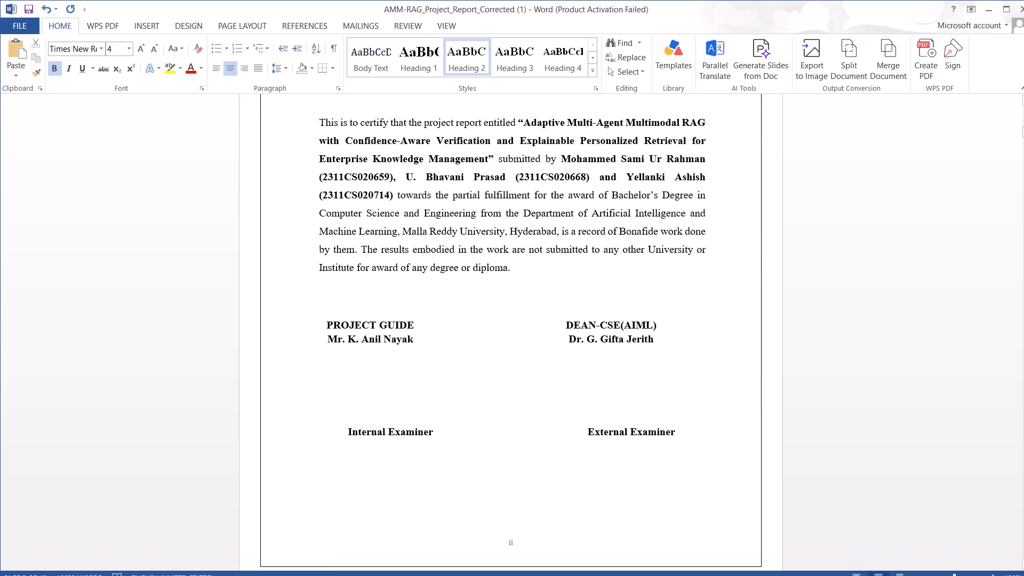
pyautogui.click(351, 432)
pyautogui.press('Left')
pyautogui.press('BackSpace')
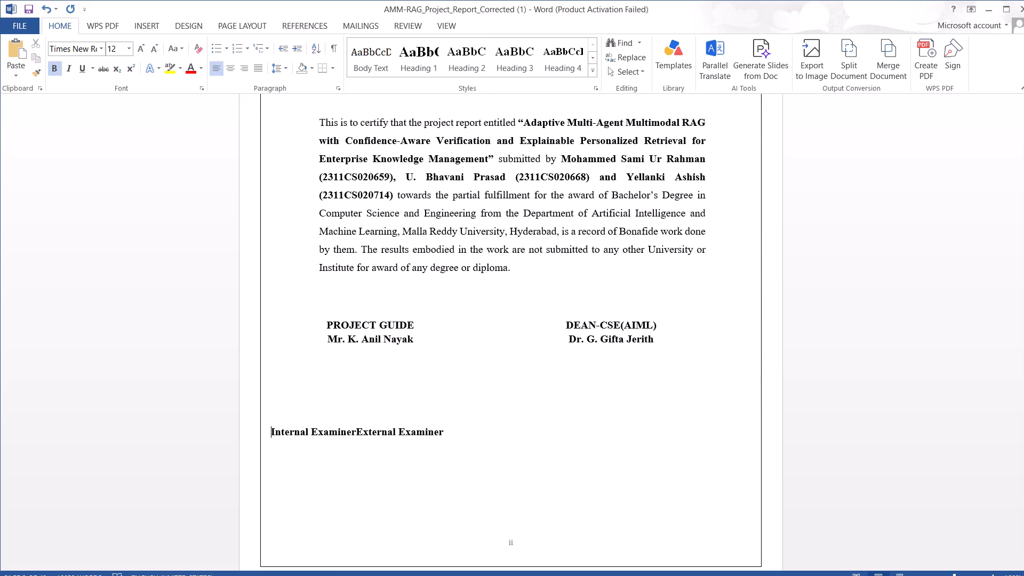
pyautogui.press('space')
pyautogui.press('space')
pyautogui.press('space')
pyautogui.press('space')
pyautogui.press('space')
pyautogui.press('space')
pyautogui.press('space')
pyautogui.press('space')
pyautogui.press('space')
pyautogui.press('space')
pyautogui.press('space')
pyautogui.press('space')
pyautogui.press('space')
pyautogui.press('space')
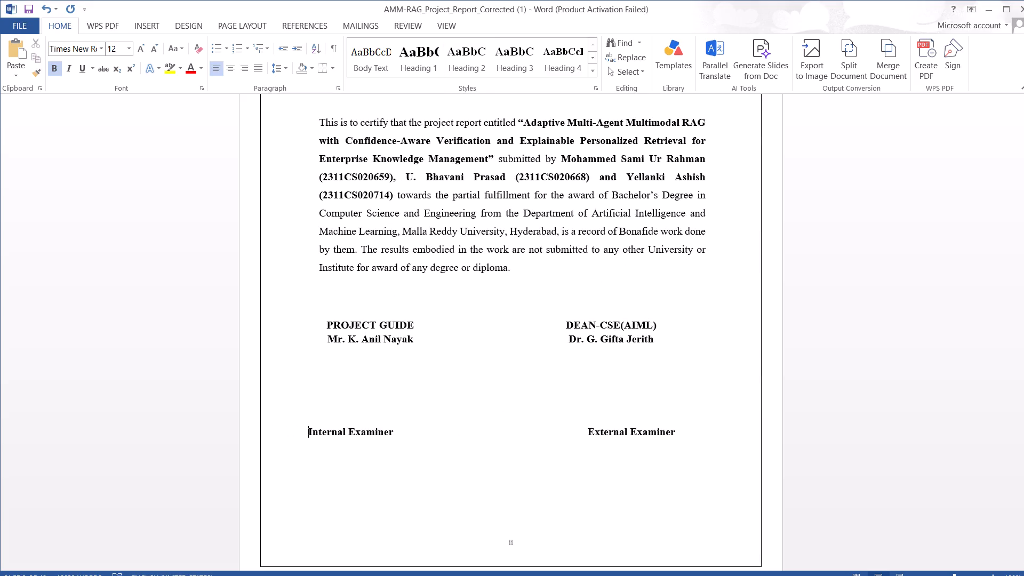
pyautogui.press('space')
pyautogui.press('space')
pyautogui.press('space')
pyautogui.press('space')
pyautogui.press('space')
pyautogui.press('space')
pyautogui.press('space')
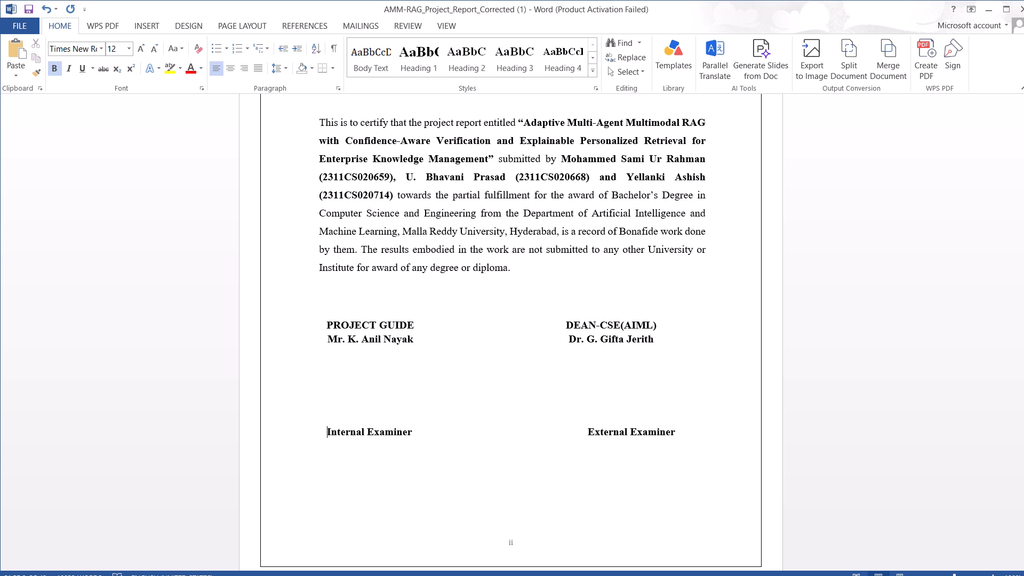
pyautogui.press('space')
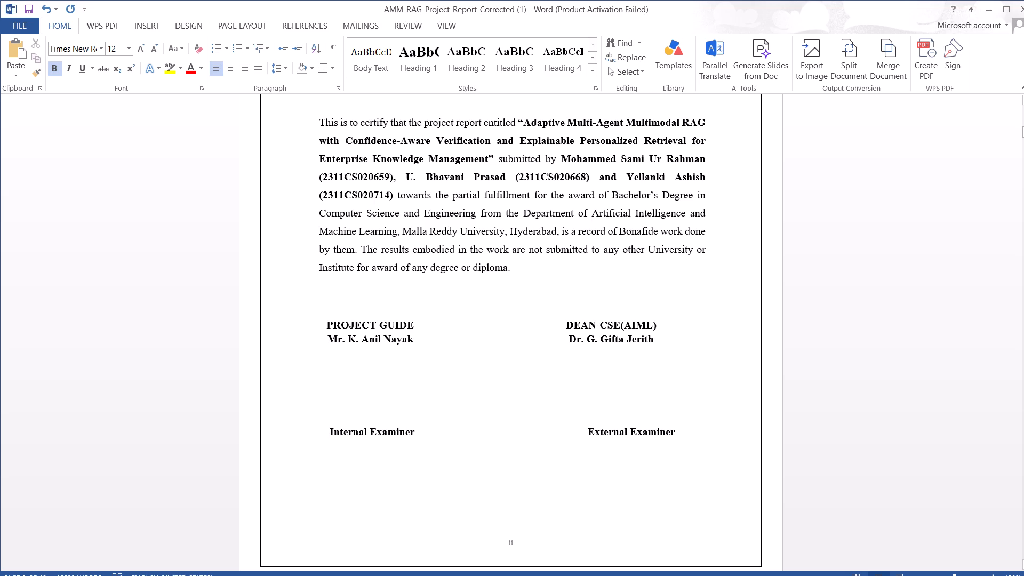
# Replace the gap before "External Examiner" with spaces, lining it up beneath the DEAN-CSE(AIML) block.
pyautogui.click(590, 433)
pyautogui.press('BackSpace')
pyautogui.press('space')
pyautogui.press('space')
pyautogui.press('space')
pyautogui.press('space')
pyautogui.press('space')
pyautogui.press('space')
pyautogui.press('space')
pyautogui.press('space')
pyautogui.press('space')
pyautogui.press('space')
pyautogui.press('space')
pyautogui.press('space')
pyautogui.press('space')
pyautogui.press('space')
pyautogui.press('space')
pyautogui.press('space')
pyautogui.press('space')
pyautogui.press('space')
pyautogui.press('space')
pyautogui.press('space')
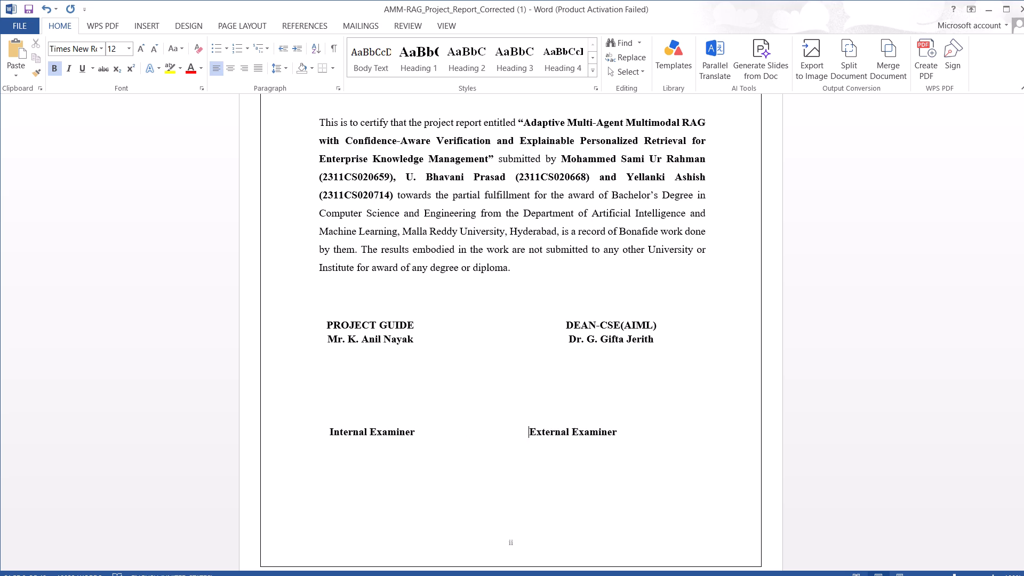
pyautogui.press('space')
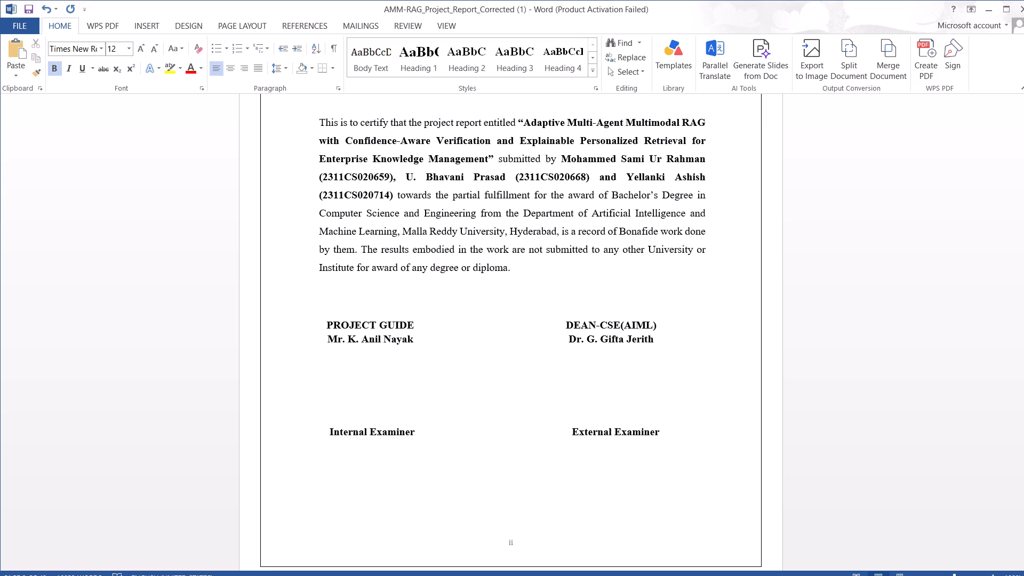
pyautogui.press('space')
# Review the layout from the certificate through the declaration, contents, list of figures and tables, and Chapters 1 and 2.
pyautogui.scroll(2, 638, 366)
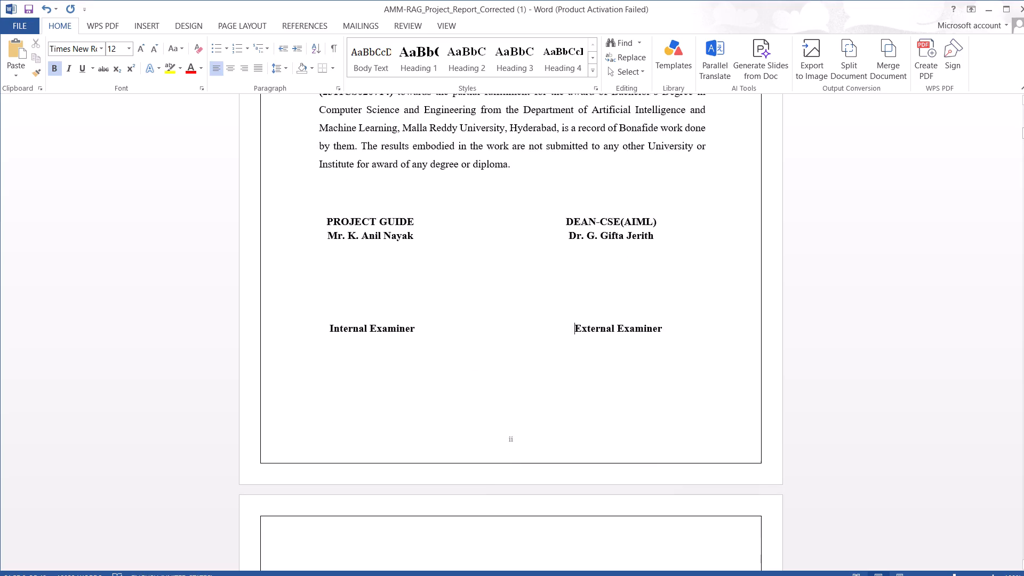
pyautogui.scroll(2, 638, 366)
pyautogui.scroll(-6, 638, 366)
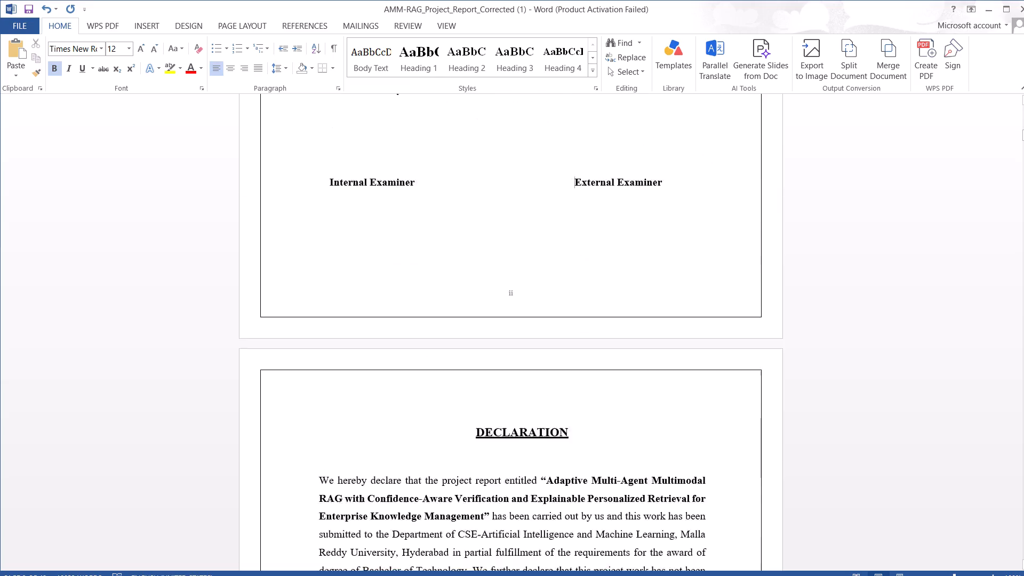
pyautogui.scroll(-14, 638, 366)
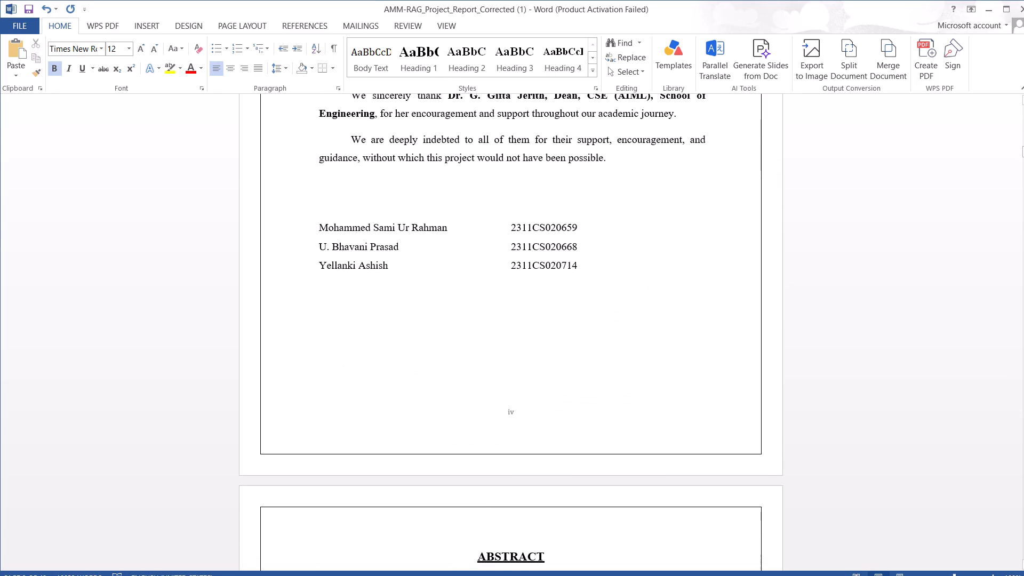
pyautogui.scroll(-9, 638, 366)
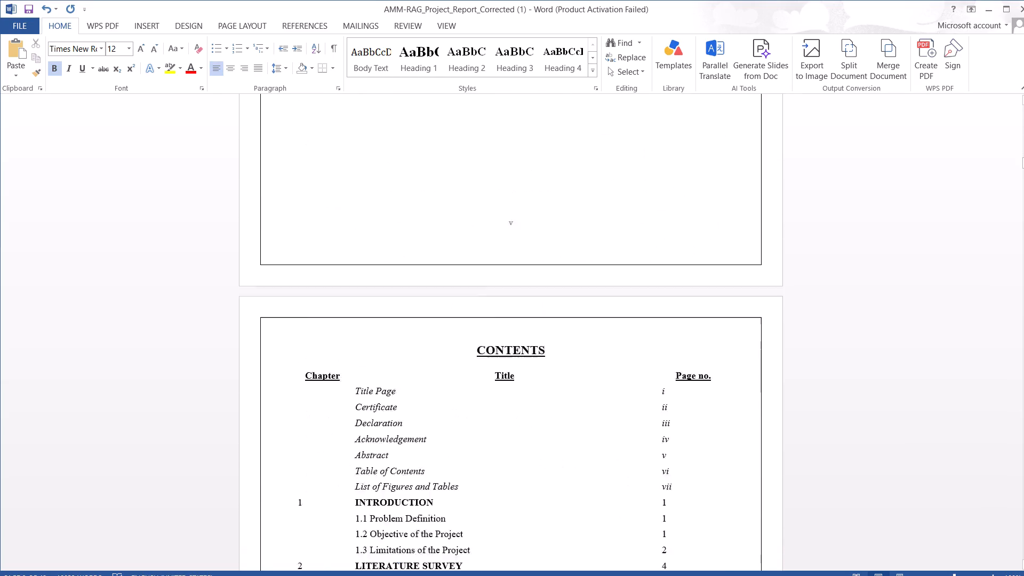
pyautogui.scroll(-13, 638, 366)
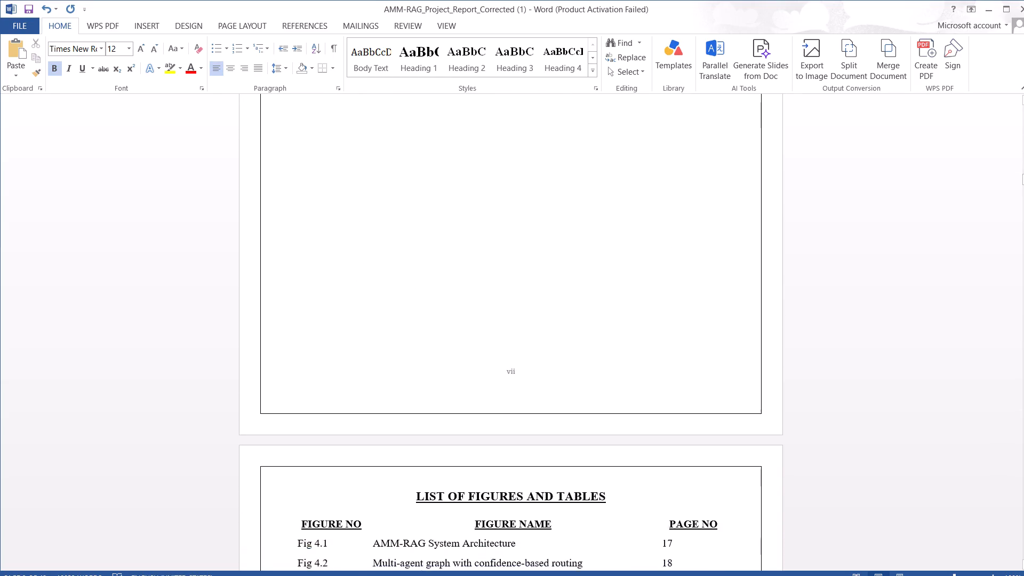
pyautogui.scroll(-4, 638, 366)
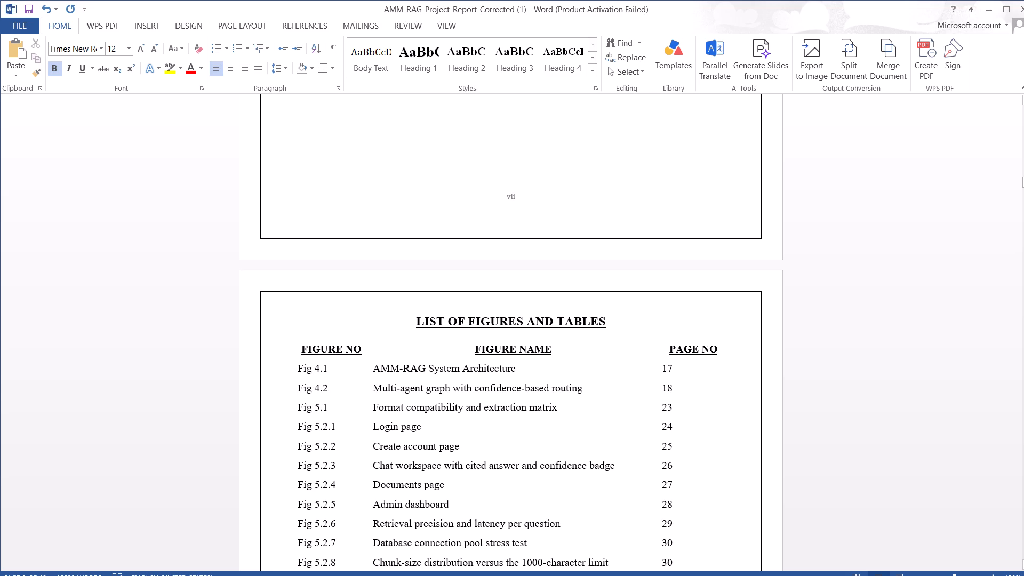
pyautogui.scroll(-9, 419, 315)
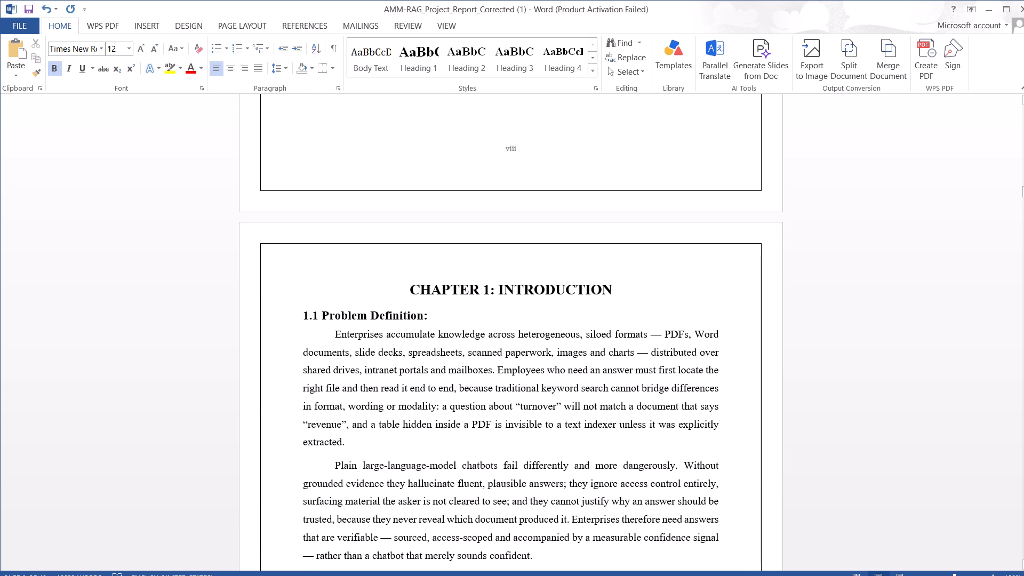
pyautogui.scroll(8, 419, 315)
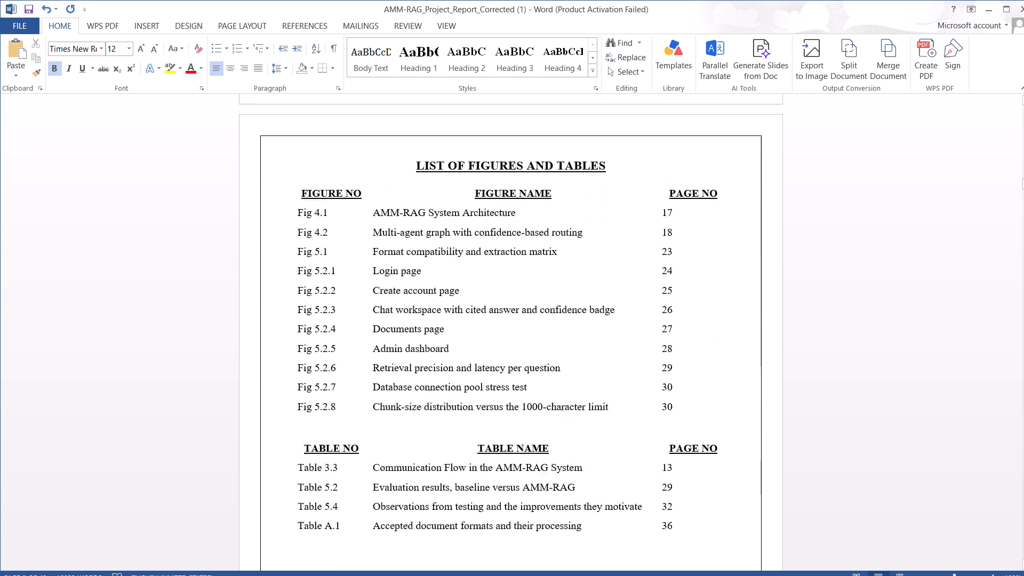
pyautogui.scroll(2, 419, 315)
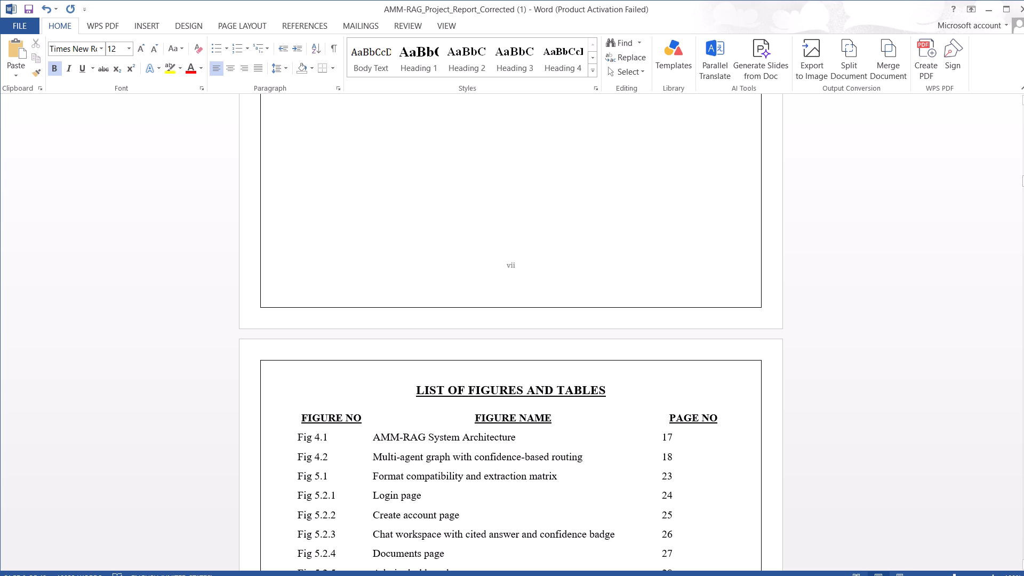
pyautogui.scroll(-3, 419, 391)
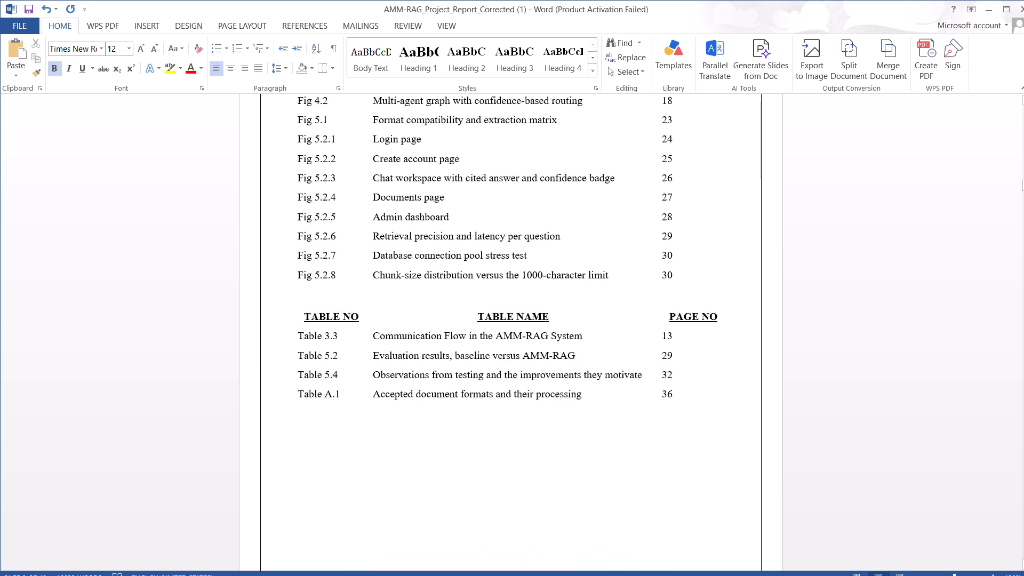
pyautogui.scroll(-3, 419, 391)
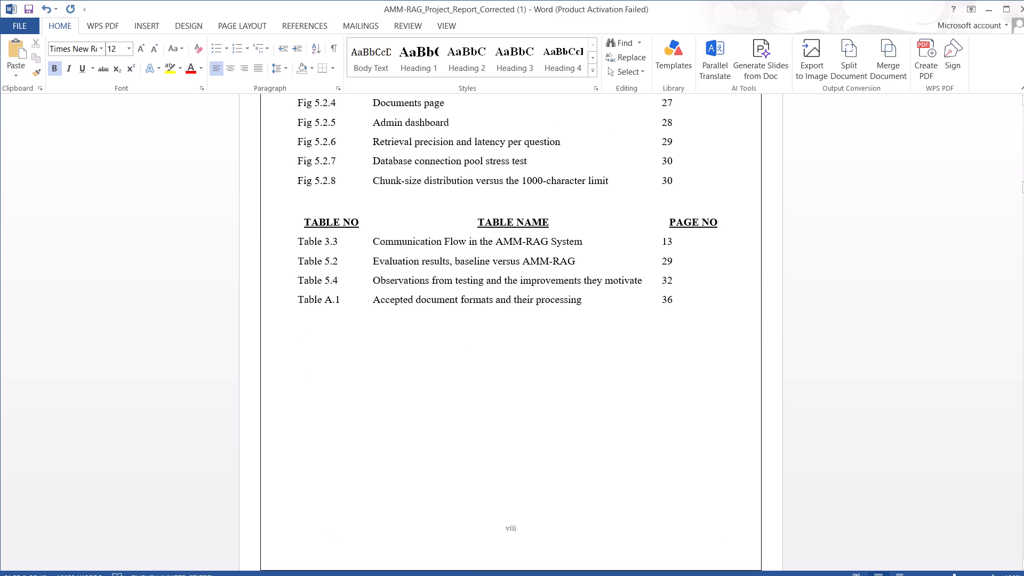
pyautogui.scroll(-20, 419, 391)
pyautogui.scroll(-17, 419, 391)
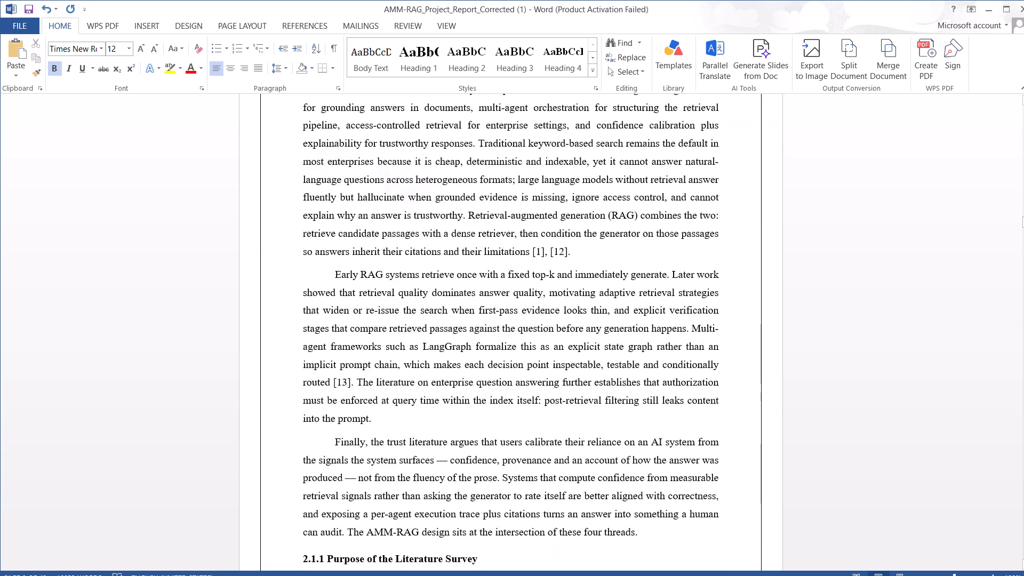
pyautogui.scroll(-13, 419, 391)
pyautogui.scroll(20, 419, 391)
pyautogui.scroll(1, 419, 391)
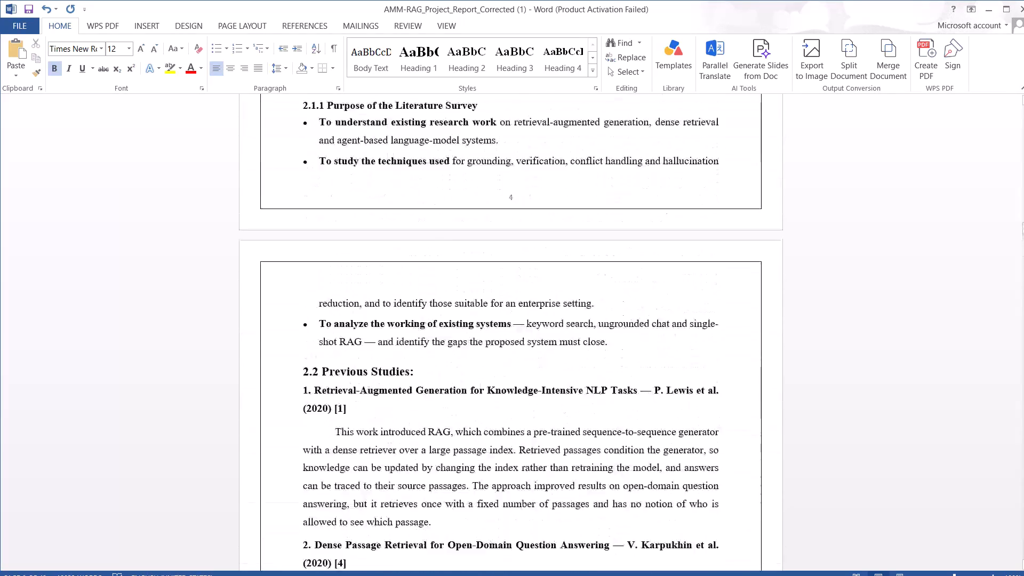
pyautogui.scroll(20, 419, 391)
pyautogui.scroll(14, 419, 391)
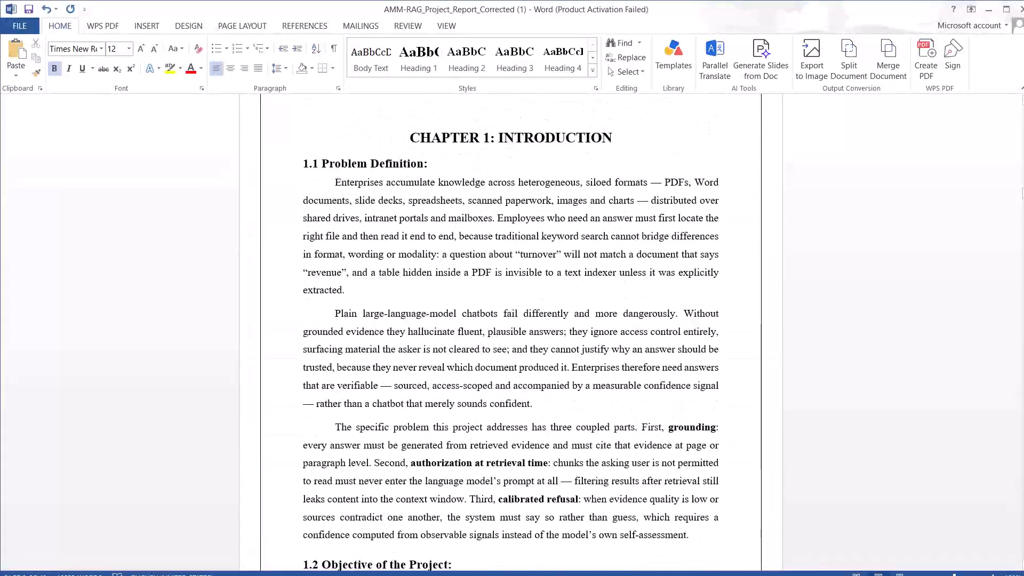
pyautogui.scroll(8, 419, 391)
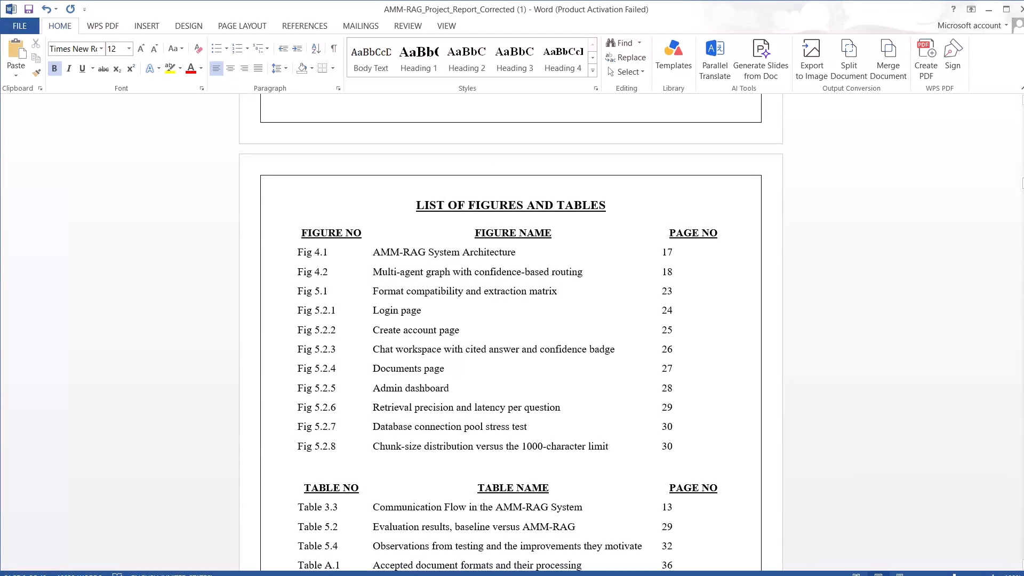
# Check the entries and page numbers in the CONTENTS page and the LIST OF FIGURES AND TABLES.
pyautogui.scroll(15, 512, 332)
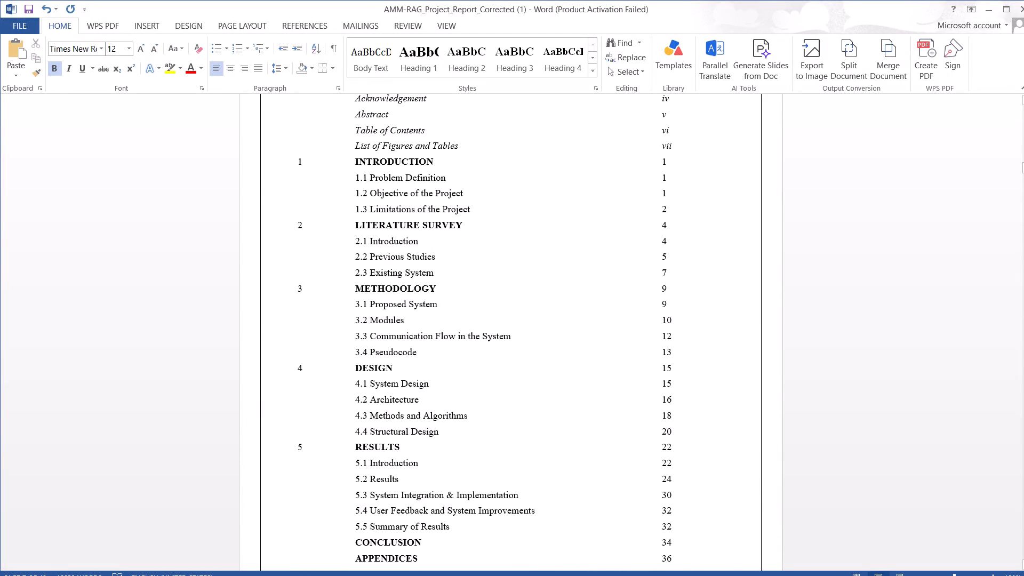
pyautogui.scroll(1, 468, 216)
pyautogui.scroll(-1, 489, 416)
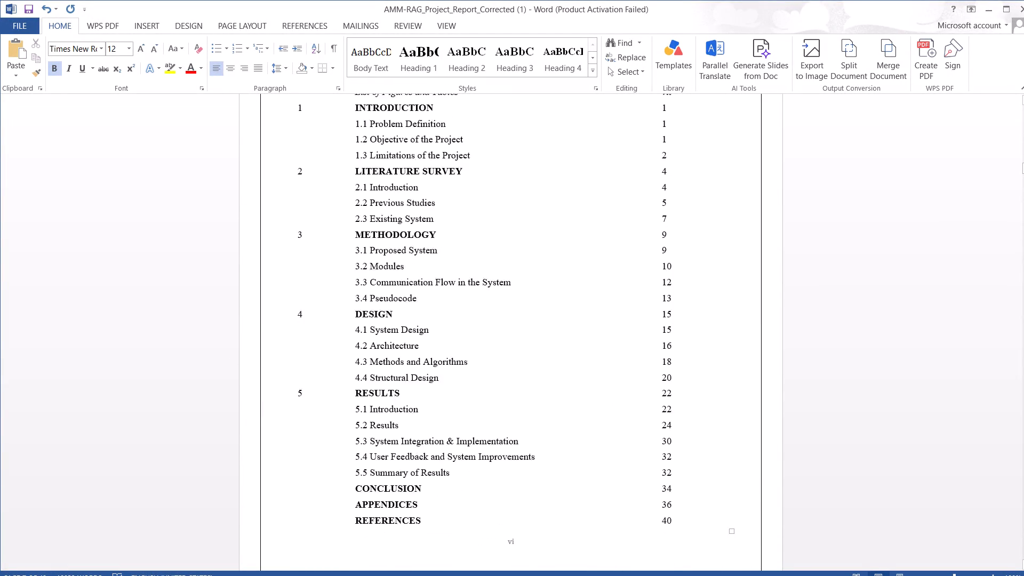
pyautogui.scroll(-1, 489, 416)
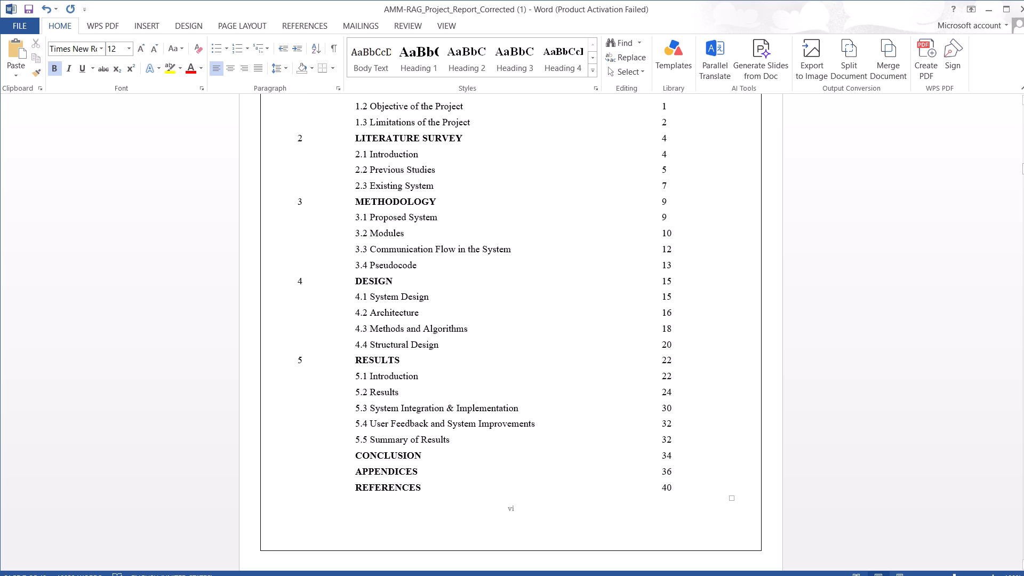
pyautogui.scroll(1, 485, 421)
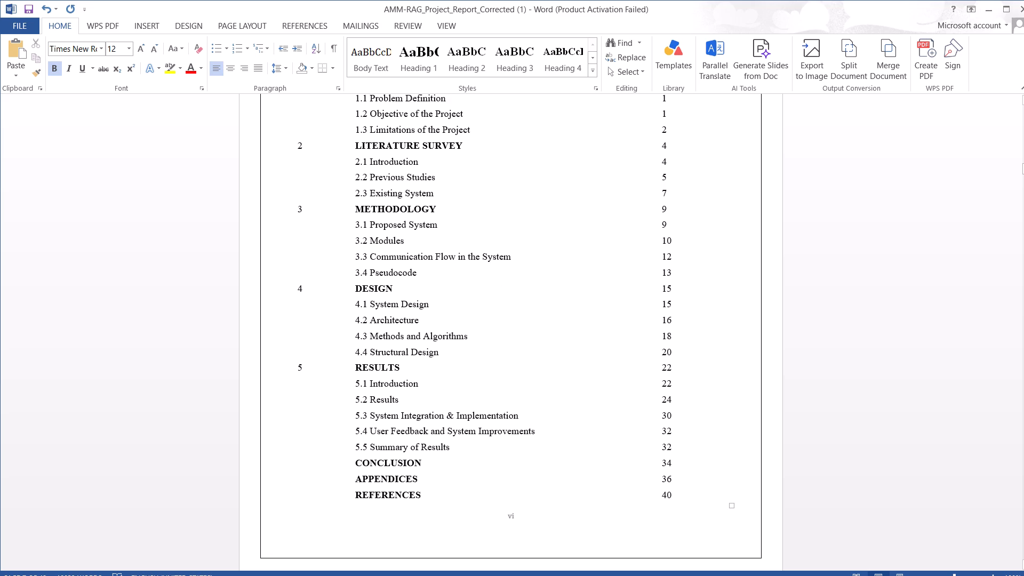
pyautogui.scroll(1, 485, 421)
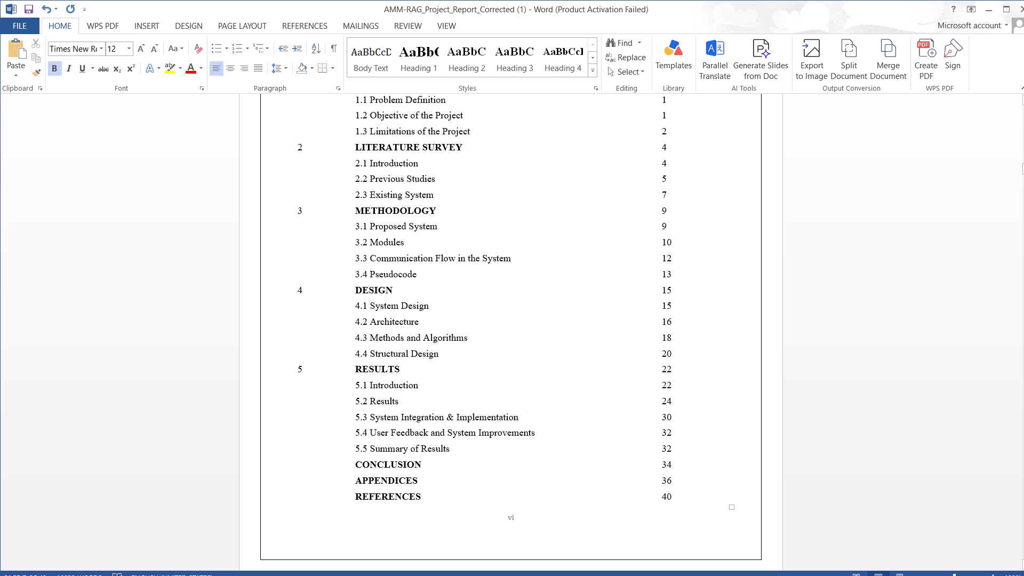
pyautogui.scroll(1, 492, 470)
pyautogui.hscroll(1, 492, 470)
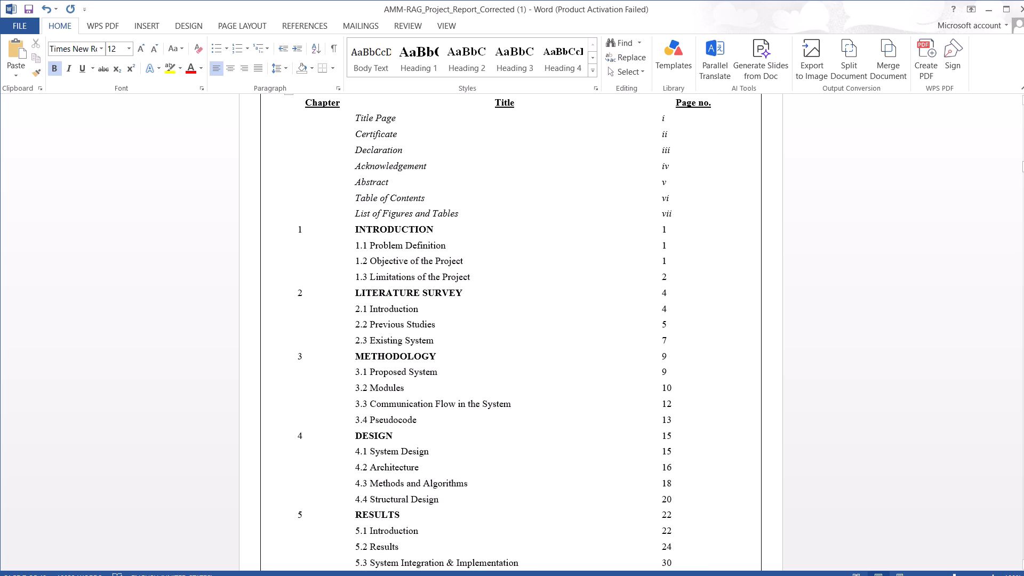
pyautogui.hscroll(1, 492, 470)
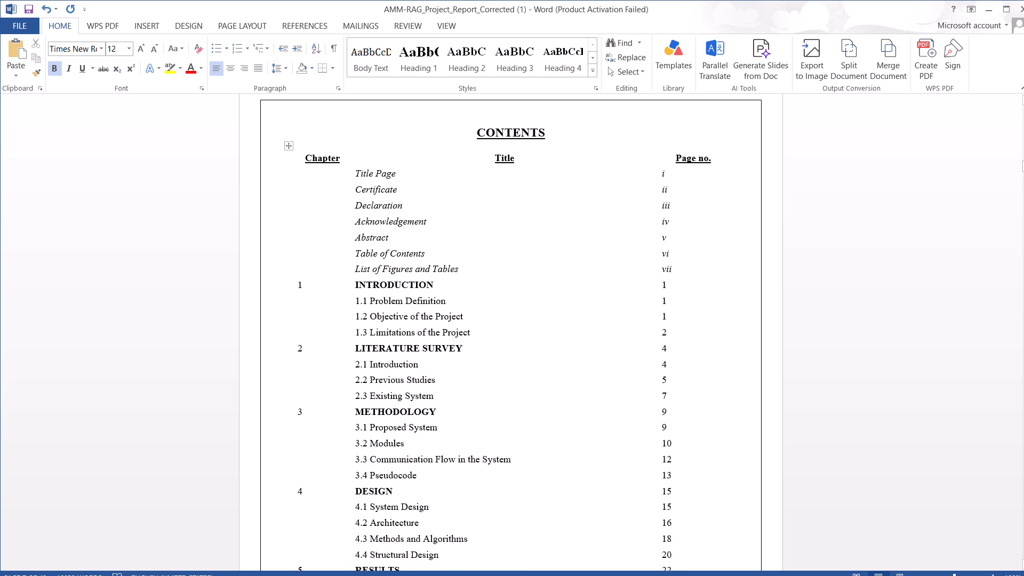
pyautogui.scroll(-18, 492, 470)
pyautogui.scroll(2, 492, 470)
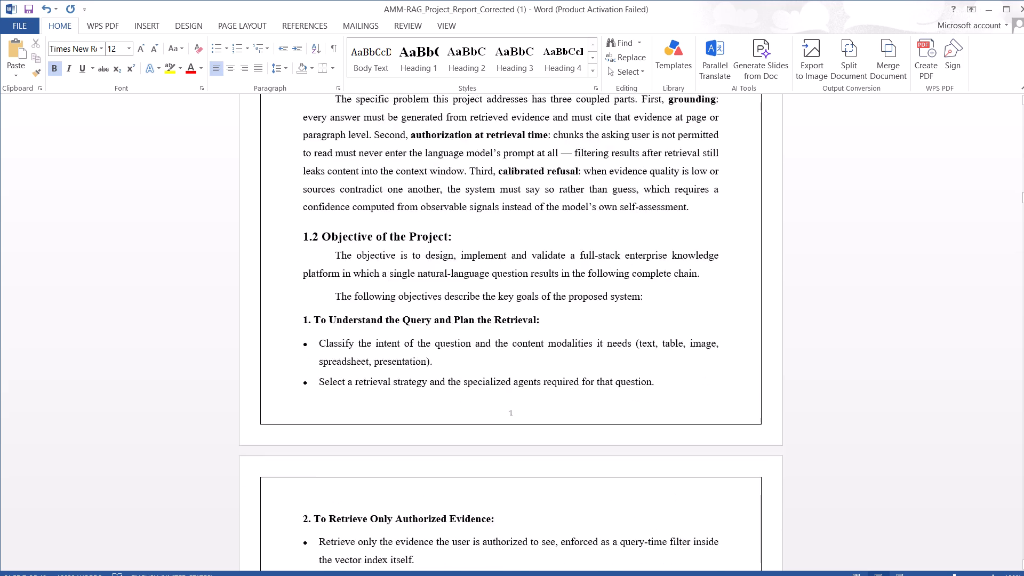
pyautogui.scroll(2, 492, 470)
pyautogui.hscroll(1, 492, 470)
pyautogui.scroll(-3, 492, 470)
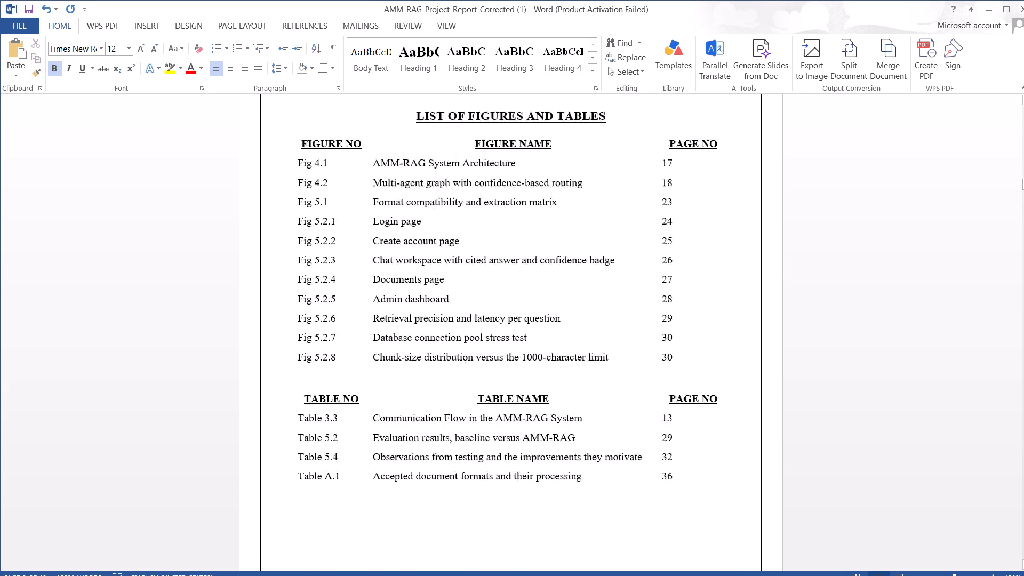
# Review the page layout from Chapter 2 through the design and results chapters to the FUTURE SCOPE section.
pyautogui.scroll(-20, 492, 470)
pyautogui.scroll(-9, 492, 470)
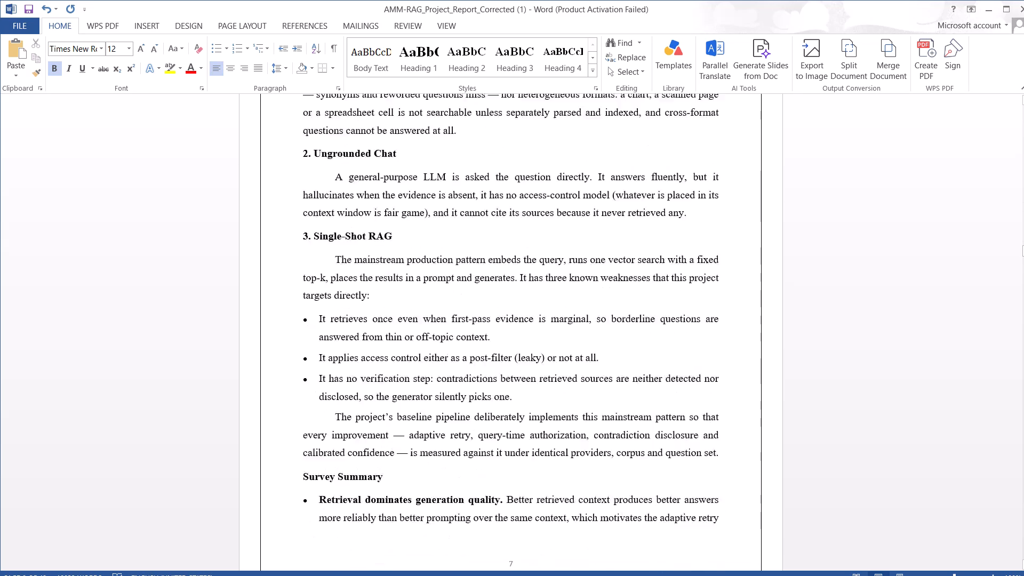
pyautogui.scroll(-9, 492, 470)
pyautogui.scroll(-19, 492, 470)
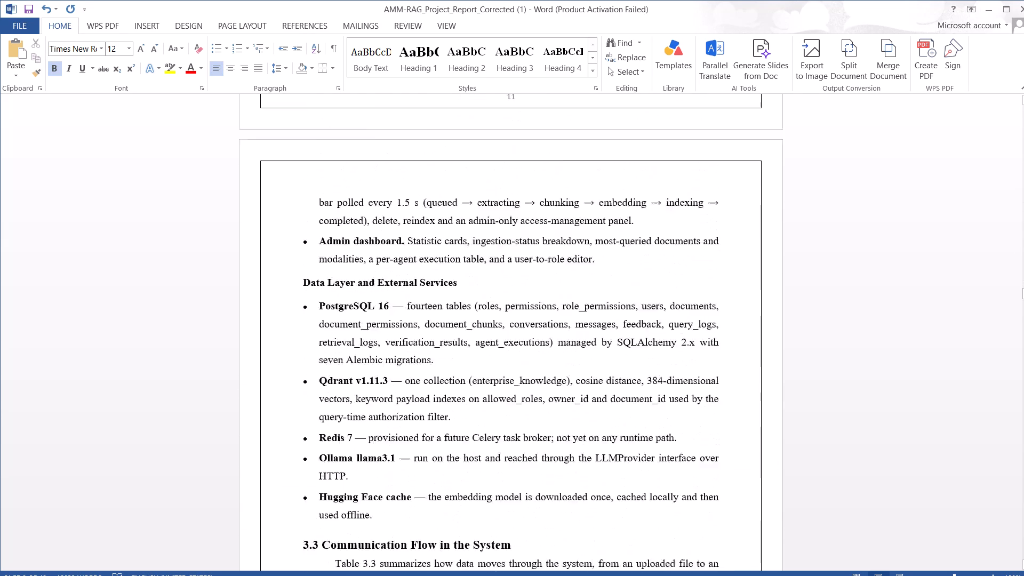
pyautogui.scroll(-20, 492, 470)
pyautogui.scroll(-14, 492, 470)
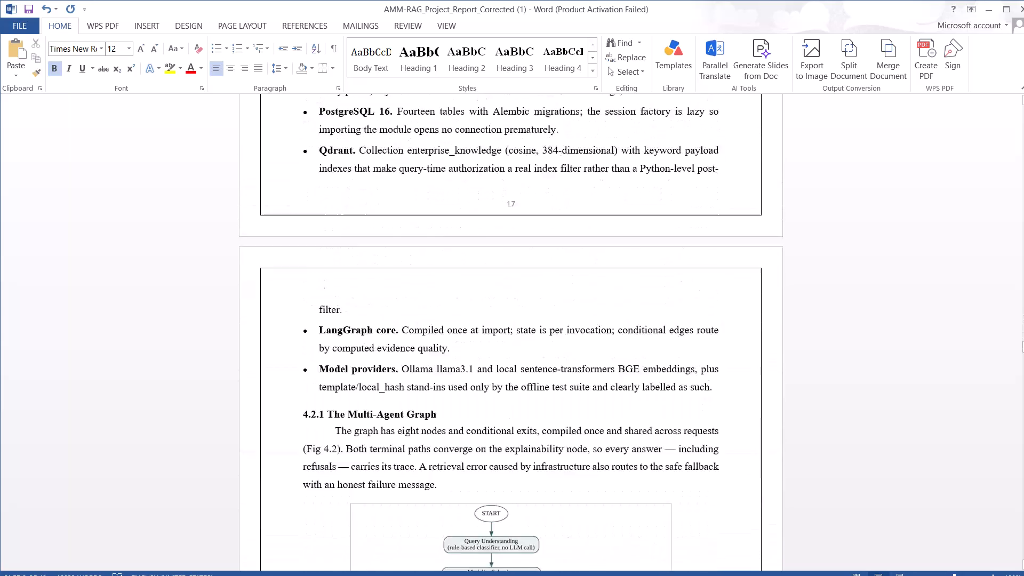
pyautogui.scroll(-20, 492, 470)
pyautogui.scroll(-14, 492, 470)
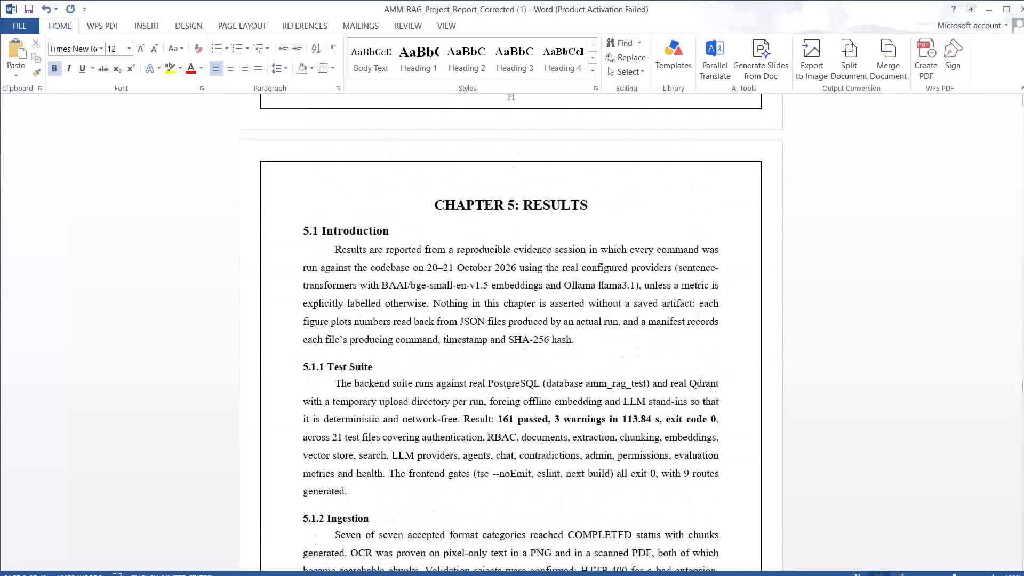
pyautogui.scroll(-20, 492, 470)
pyautogui.scroll(-14, 492, 470)
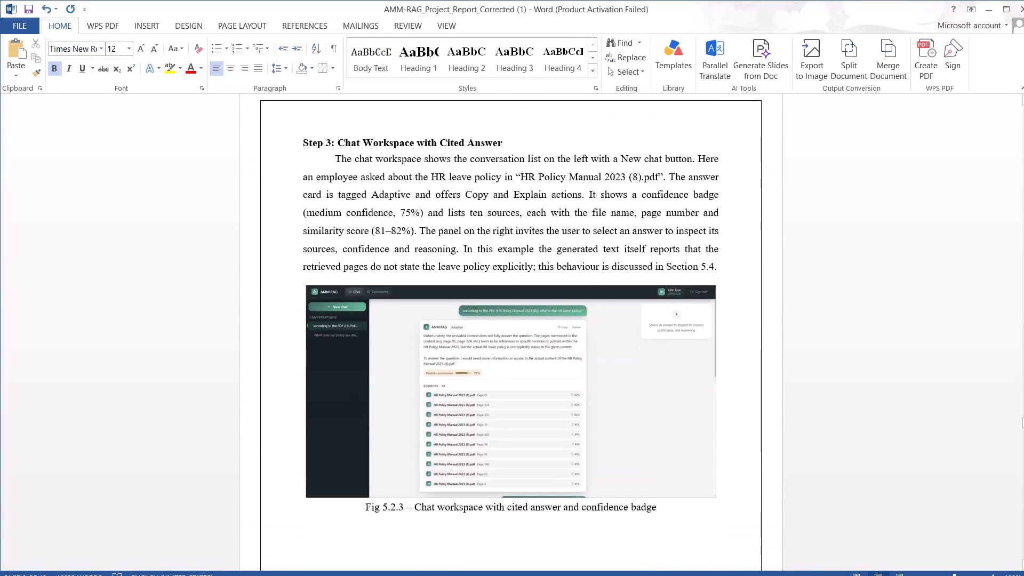
pyautogui.scroll(-20, 492, 470)
pyautogui.scroll(-14, 492, 470)
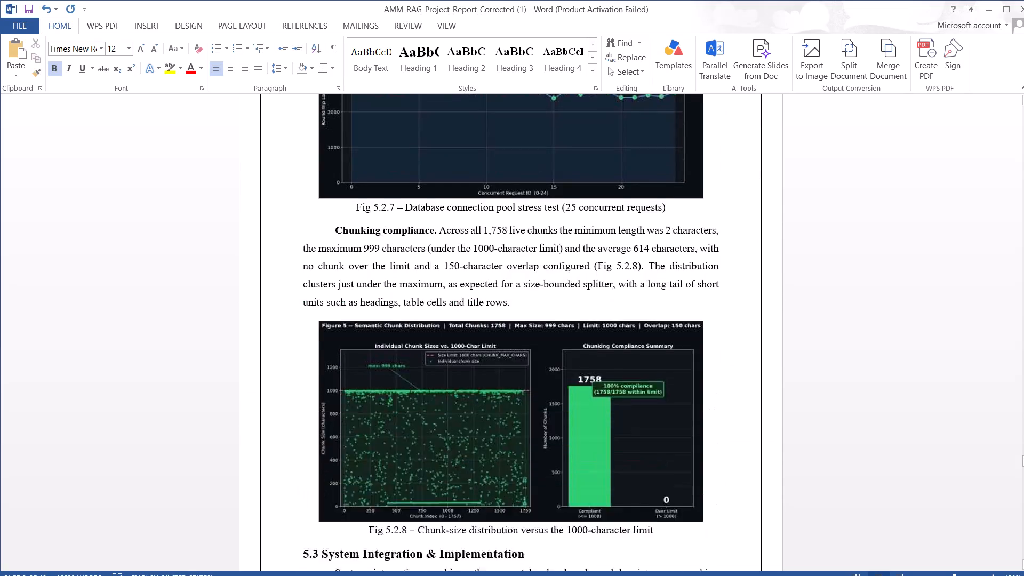
pyautogui.scroll(-20, 492, 470)
pyautogui.scroll(-10, 492, 470)
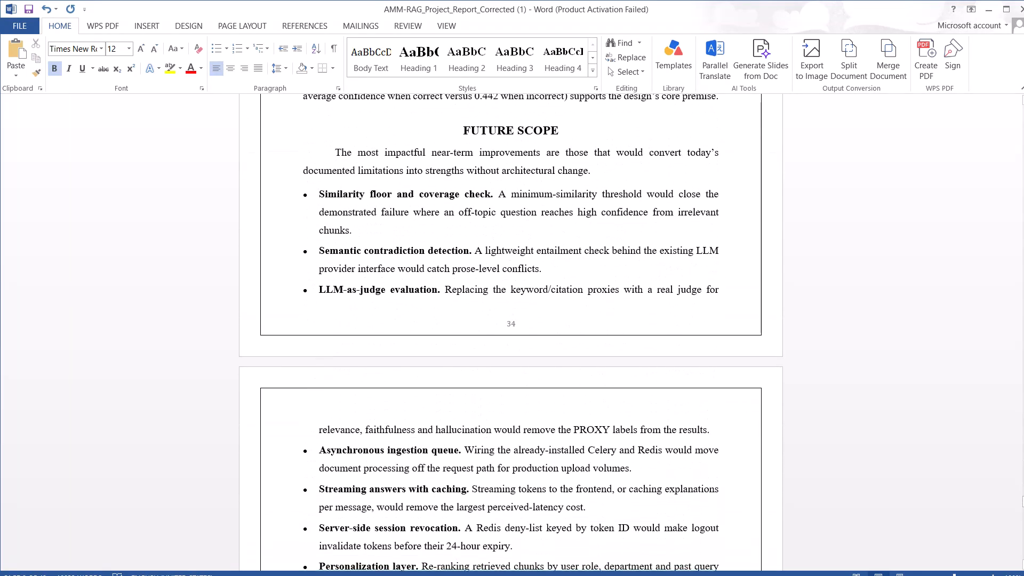
# Insert blank lines above the FUTURE SCOPE heading on page 34 to push that section onto the following page.
pyautogui.click(458, 126)
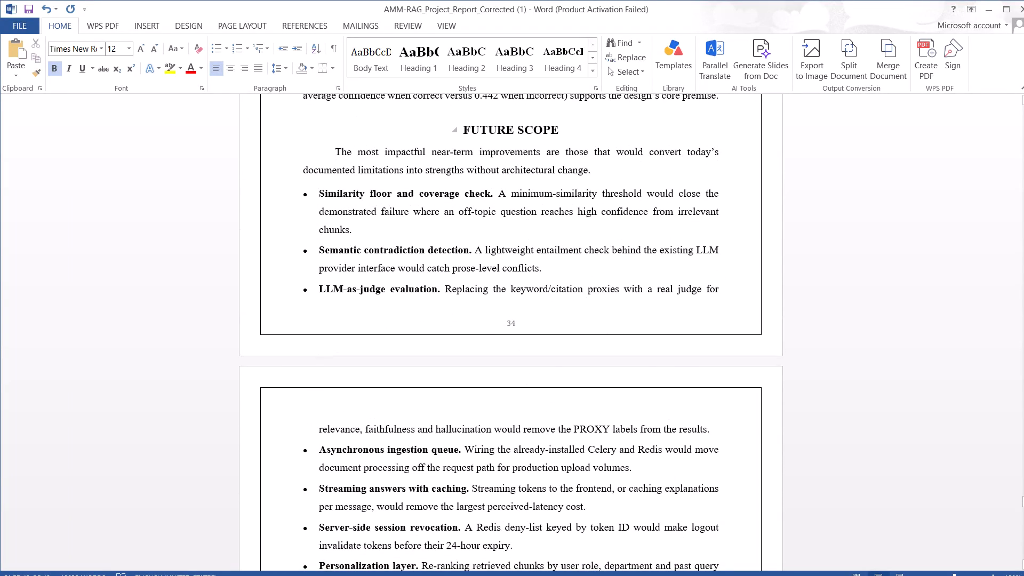
pyautogui.click(462, 126)
pyautogui.press('Return')
pyautogui.press('Return')
pyautogui.press('Return')
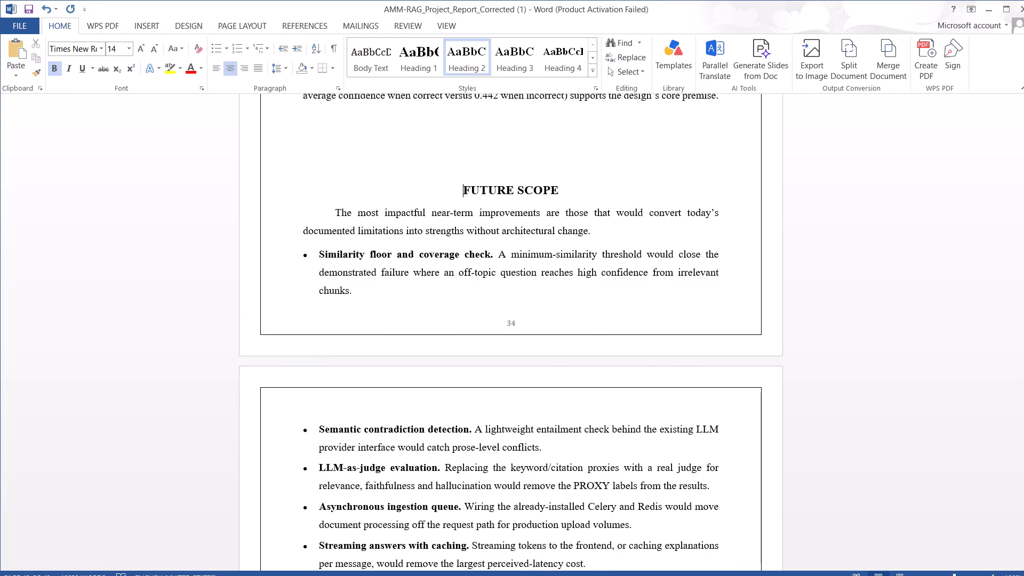
pyautogui.press('Return')
pyautogui.press('Return')
pyautogui.press('Return')
pyautogui.press('BackSpace')
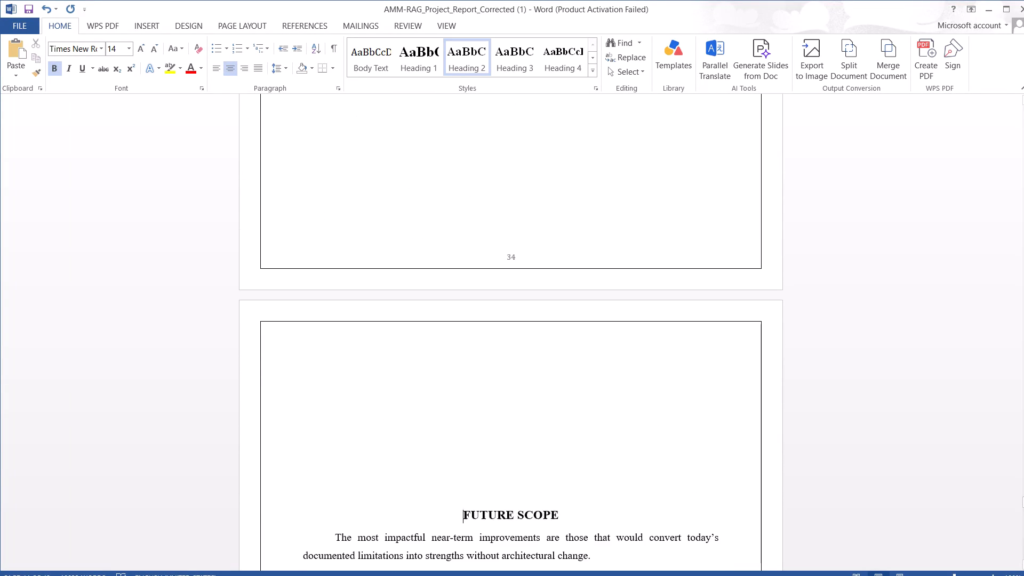
pyautogui.press('BackSpace')
pyautogui.press('BackSpace')
pyautogui.press('Return')
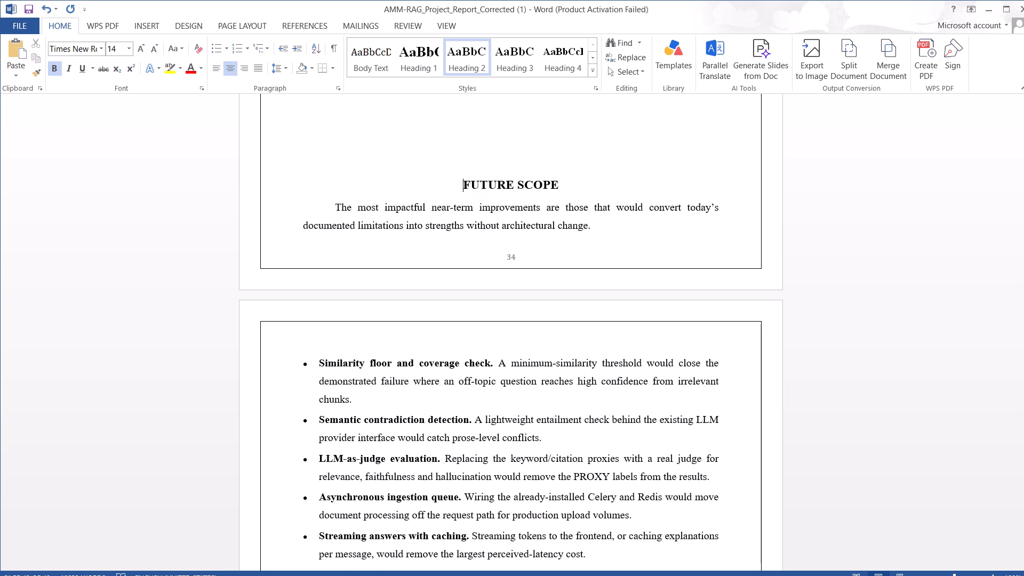
pyautogui.press('Return')
pyautogui.scroll(-5, 511, 207)
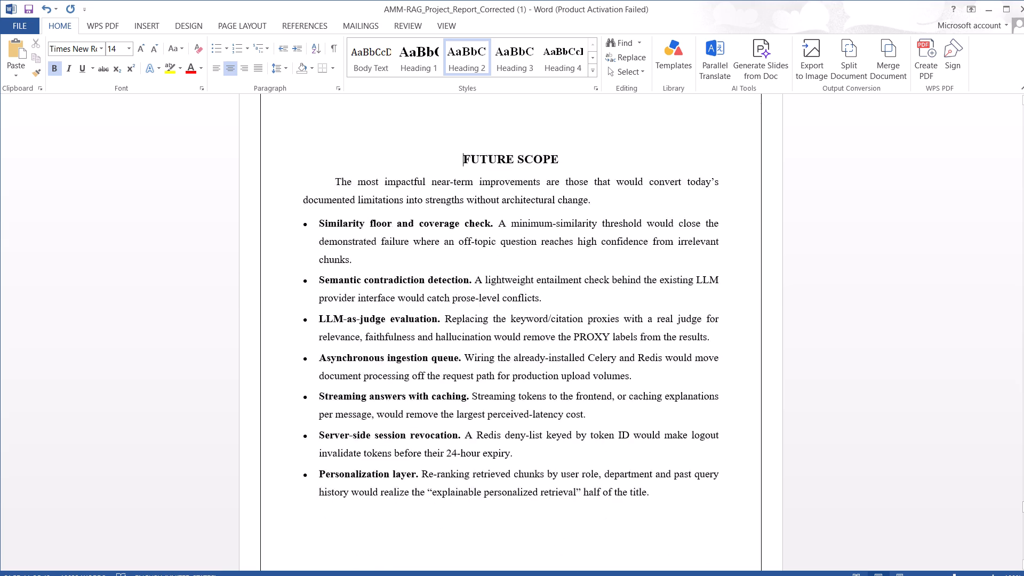
pyautogui.scroll(-8, 511, 207)
pyautogui.scroll(2, 511, 207)
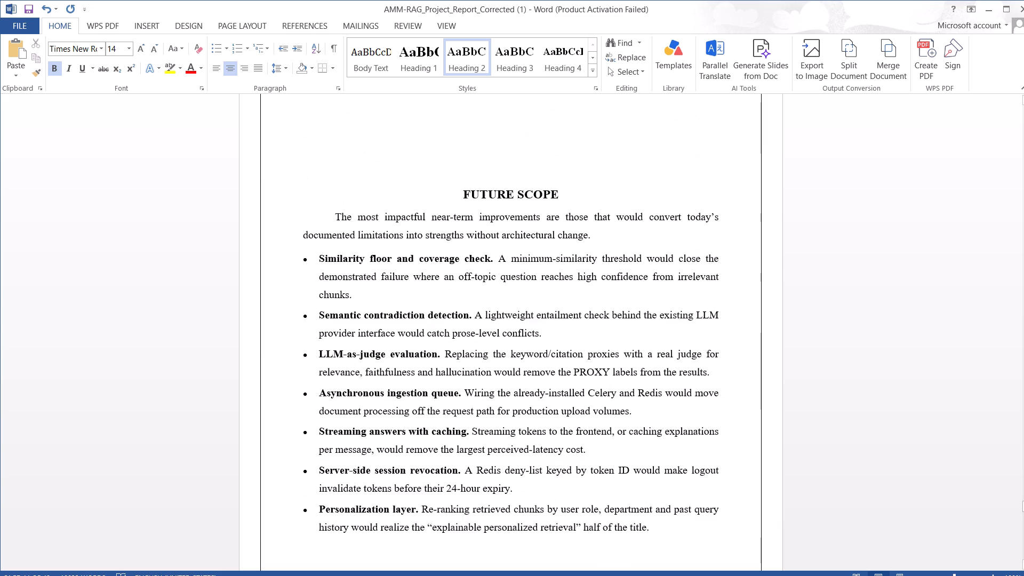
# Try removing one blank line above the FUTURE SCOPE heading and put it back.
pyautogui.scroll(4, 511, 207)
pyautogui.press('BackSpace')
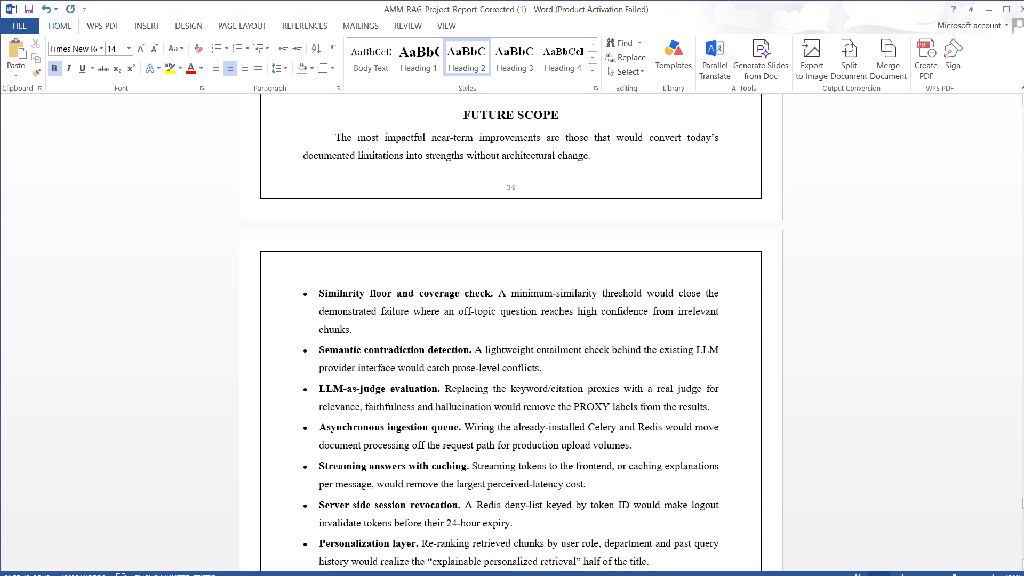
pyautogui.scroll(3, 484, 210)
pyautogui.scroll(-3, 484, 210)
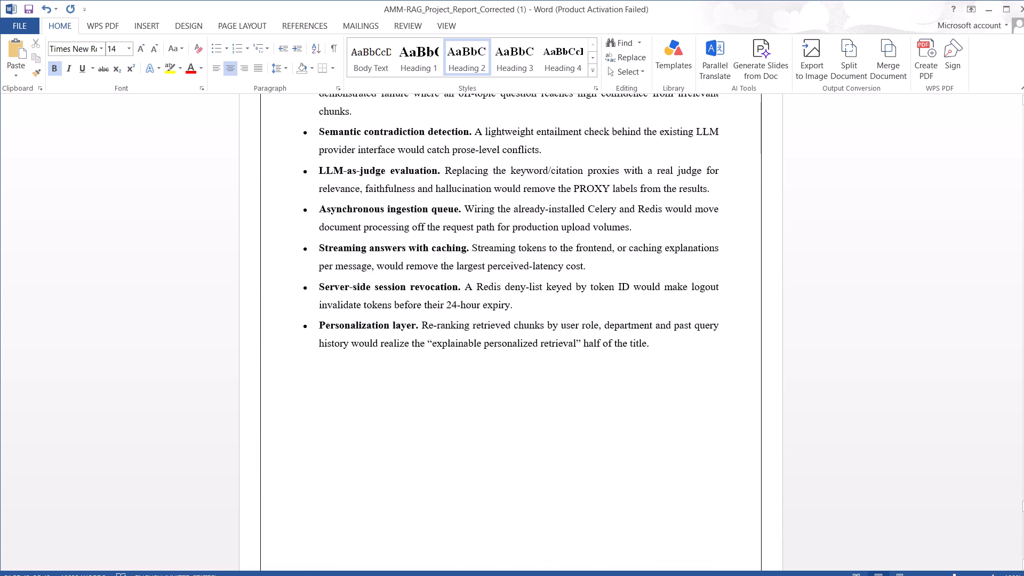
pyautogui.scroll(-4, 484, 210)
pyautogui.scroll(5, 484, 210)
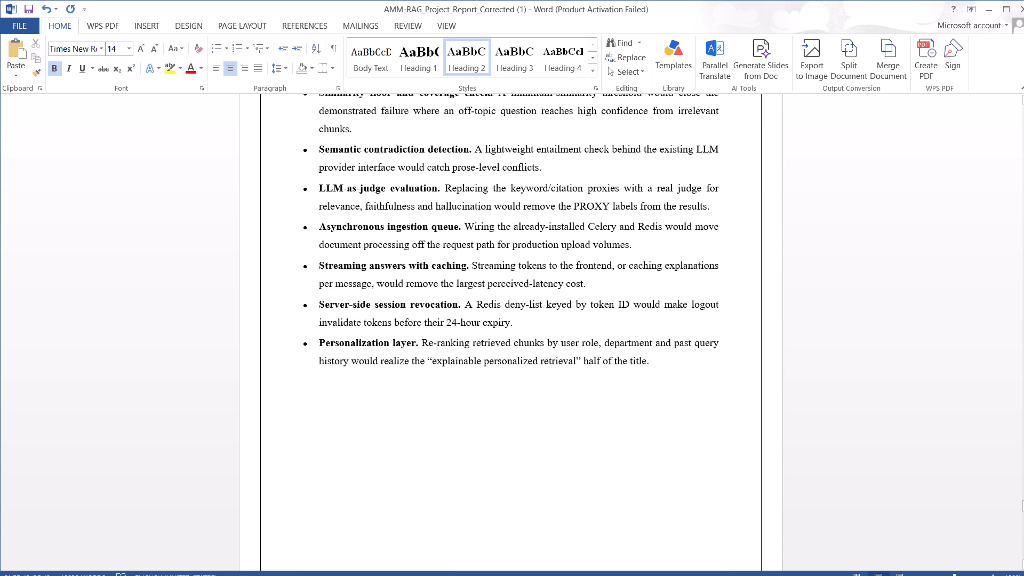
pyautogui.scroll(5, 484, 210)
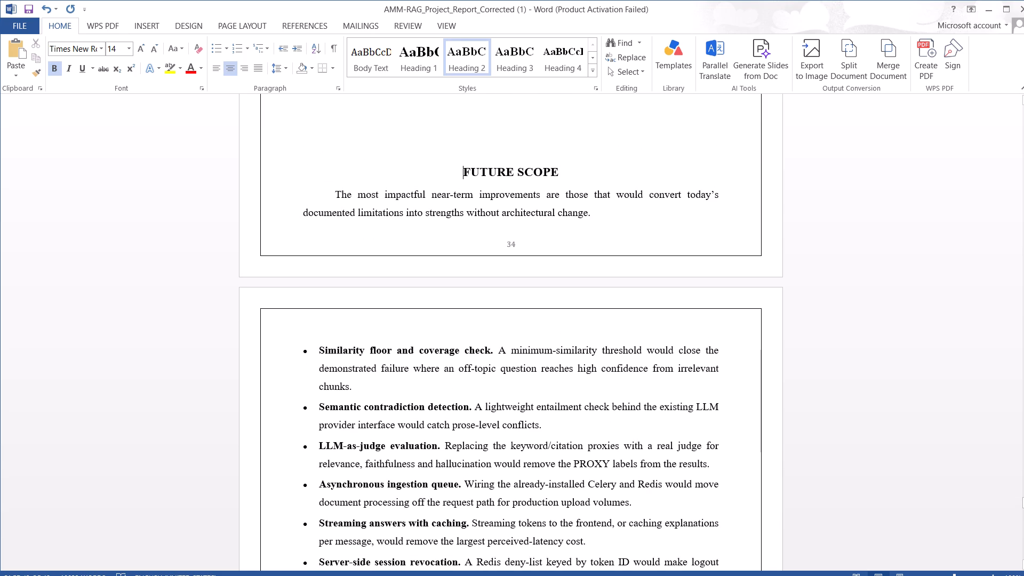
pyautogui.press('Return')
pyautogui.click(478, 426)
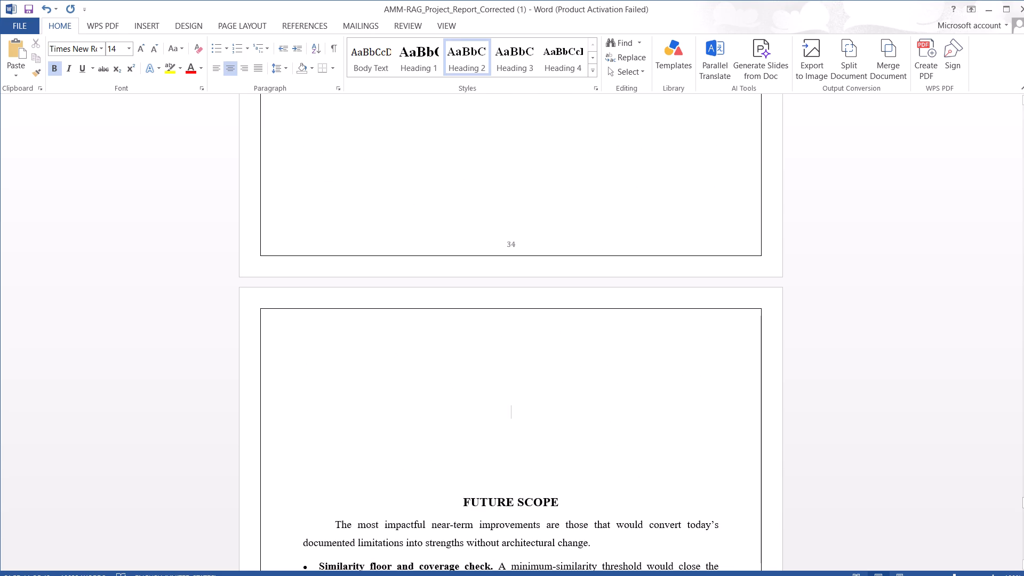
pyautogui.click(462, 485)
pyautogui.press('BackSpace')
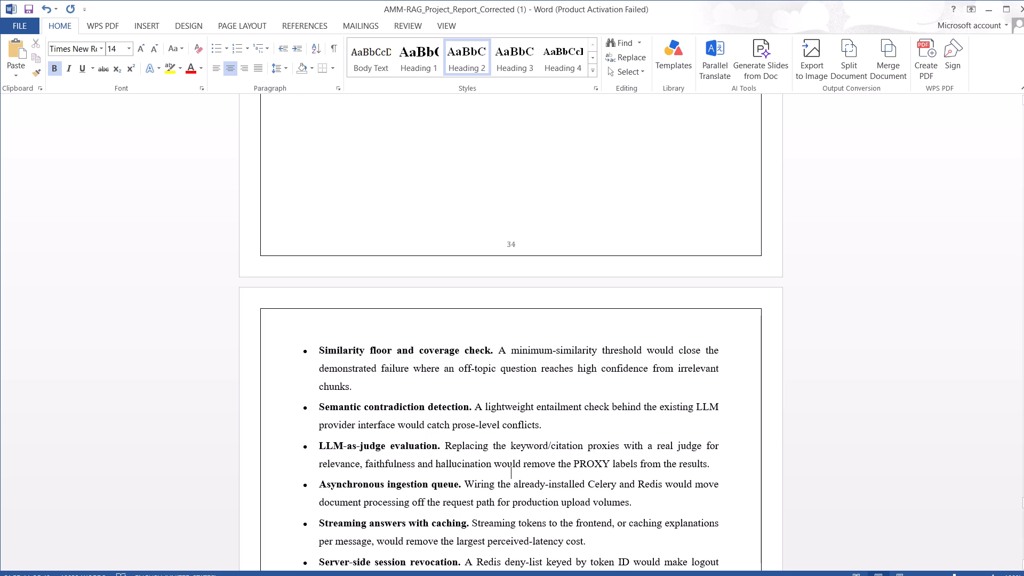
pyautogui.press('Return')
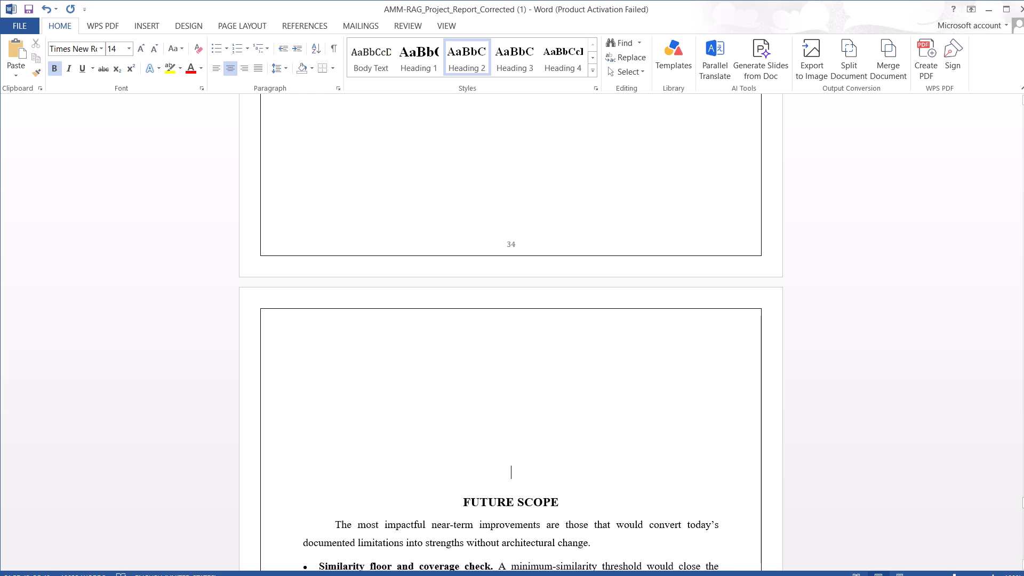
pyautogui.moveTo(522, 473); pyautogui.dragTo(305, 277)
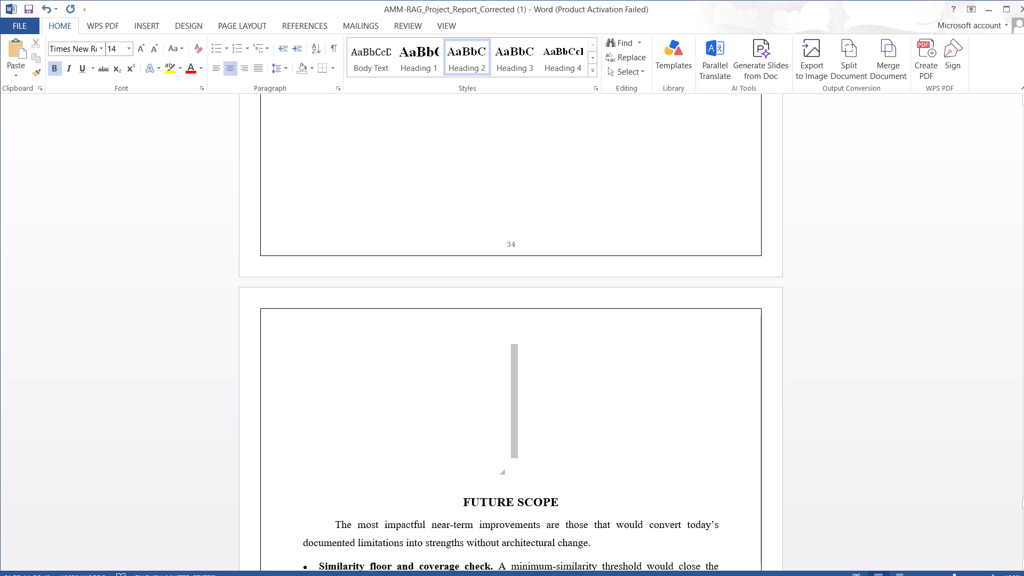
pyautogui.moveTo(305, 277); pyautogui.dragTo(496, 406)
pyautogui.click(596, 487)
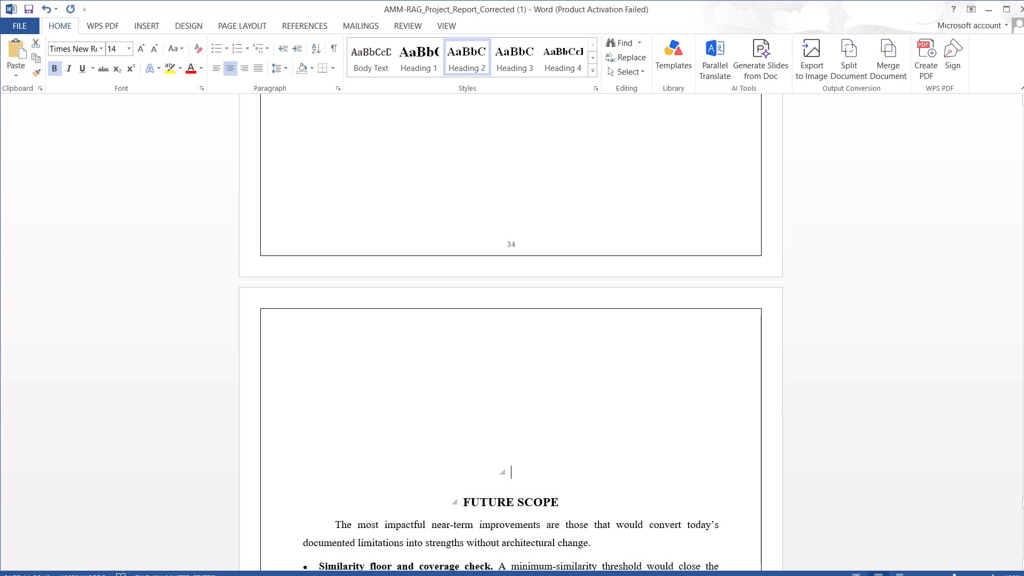
# Copy the FUTURE SCOPE heading onto the blank first line of its new page.
pyautogui.moveTo(463, 498); pyautogui.dragTo(520, 499)
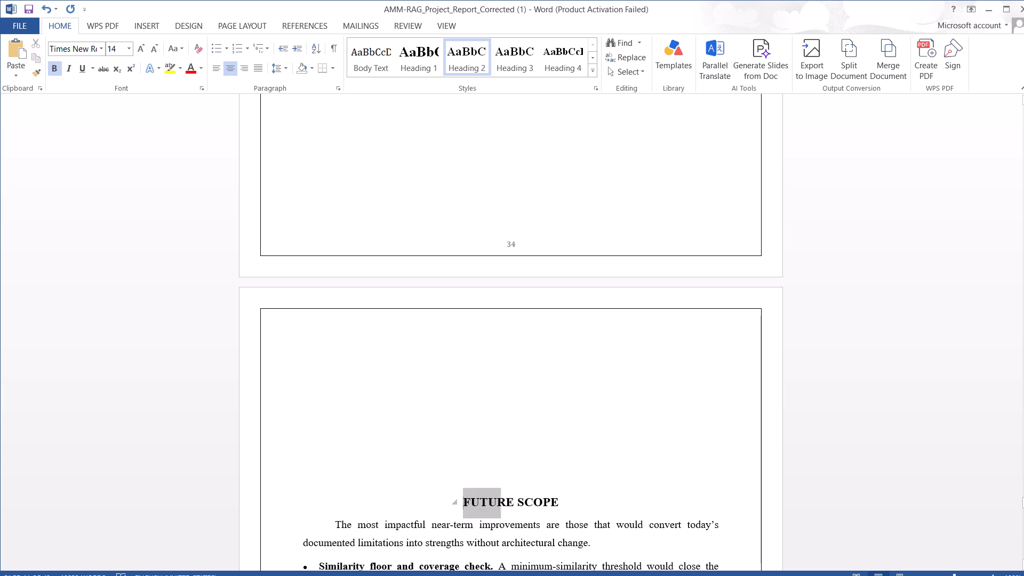
pyautogui.moveTo(520, 499); pyautogui.dragTo(557, 496)
pyautogui.hotkey('ctrl', 'c')
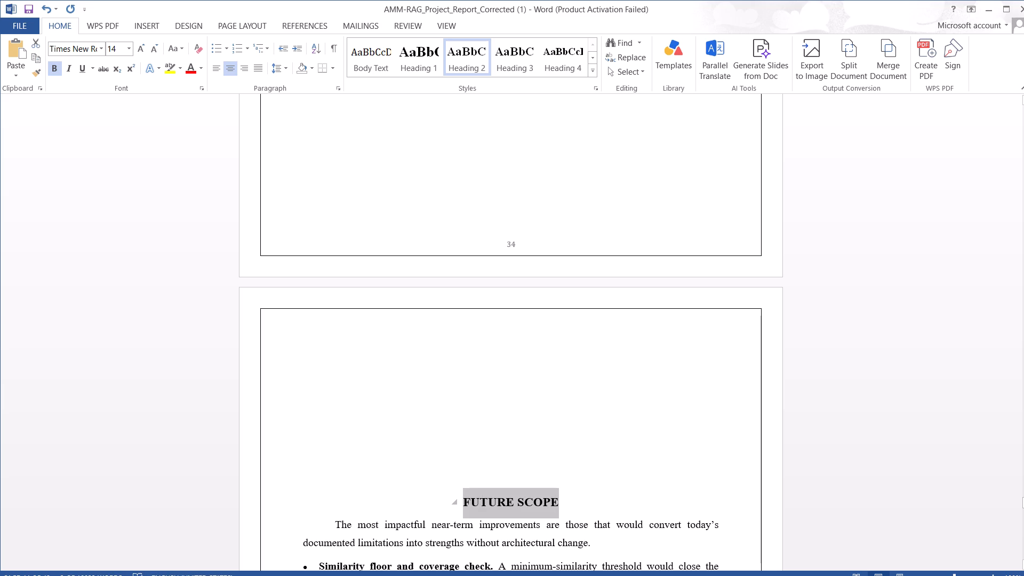
pyautogui.click(498, 341)
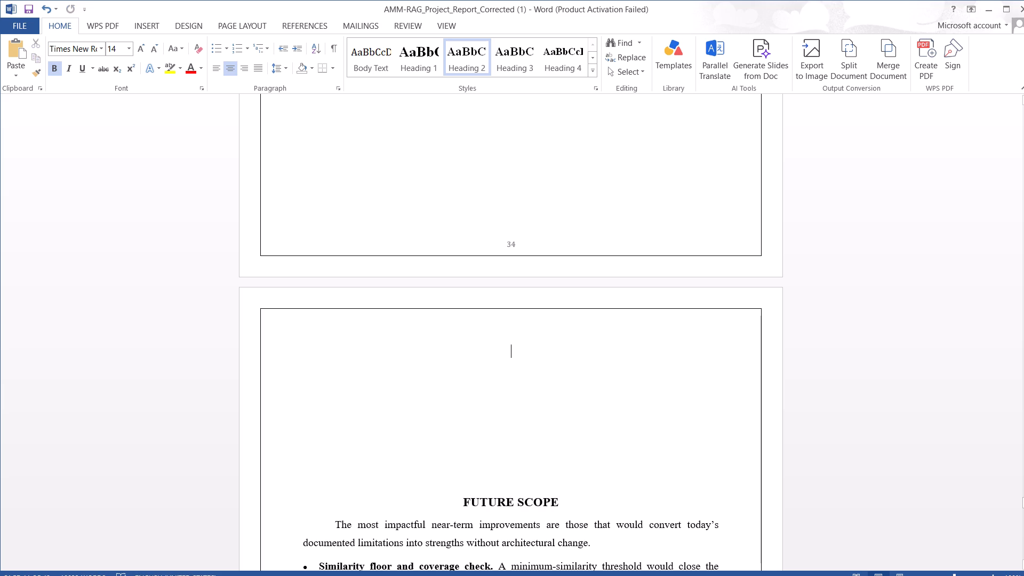
pyautogui.hotkey('ctrl', 'v')
pyautogui.scroll(-3, 517, 484)
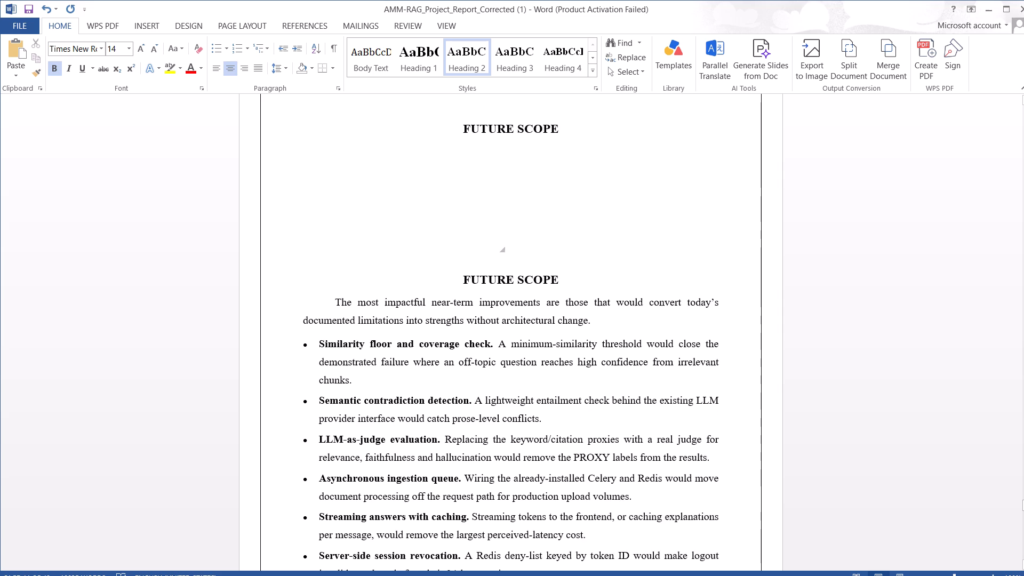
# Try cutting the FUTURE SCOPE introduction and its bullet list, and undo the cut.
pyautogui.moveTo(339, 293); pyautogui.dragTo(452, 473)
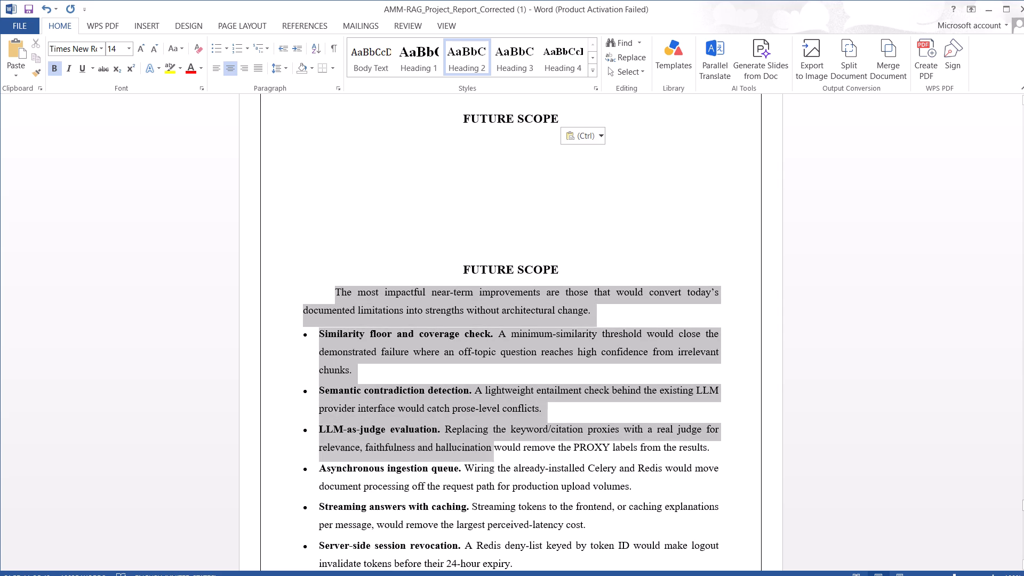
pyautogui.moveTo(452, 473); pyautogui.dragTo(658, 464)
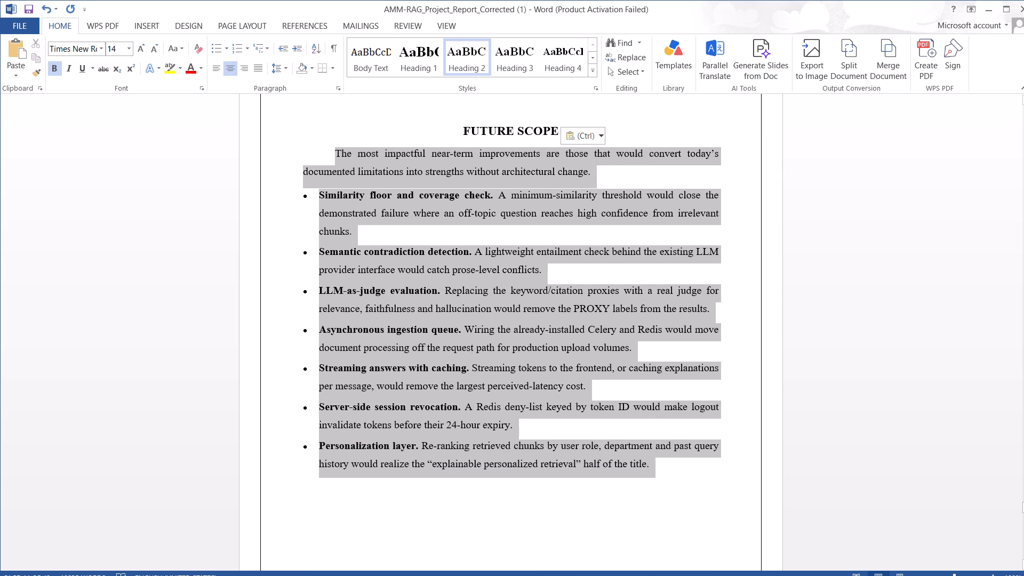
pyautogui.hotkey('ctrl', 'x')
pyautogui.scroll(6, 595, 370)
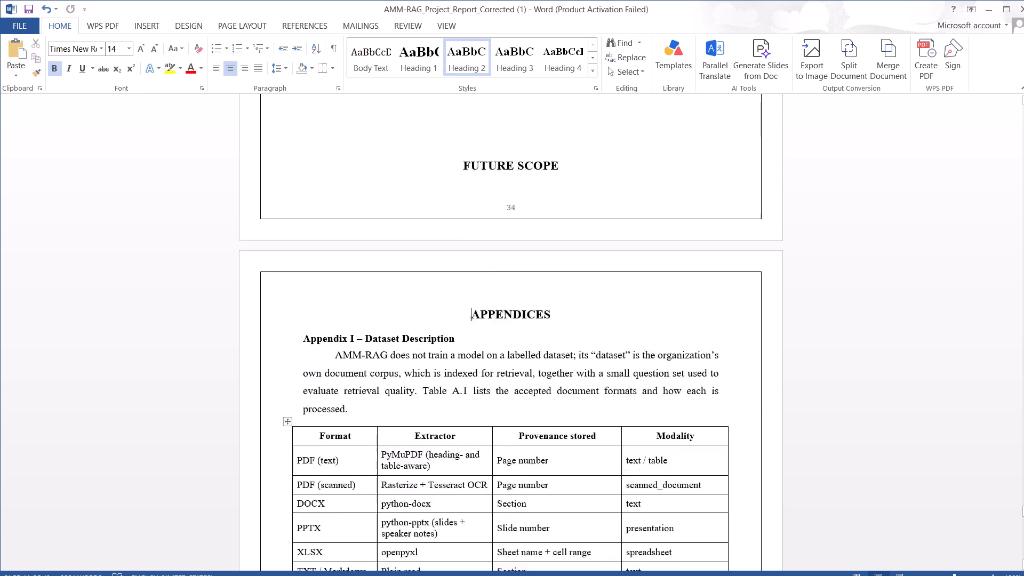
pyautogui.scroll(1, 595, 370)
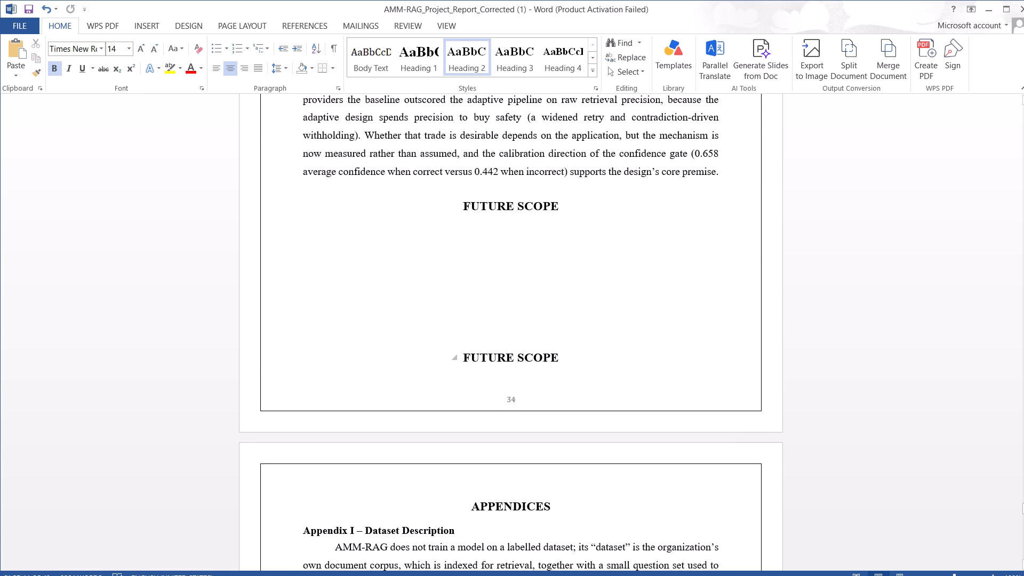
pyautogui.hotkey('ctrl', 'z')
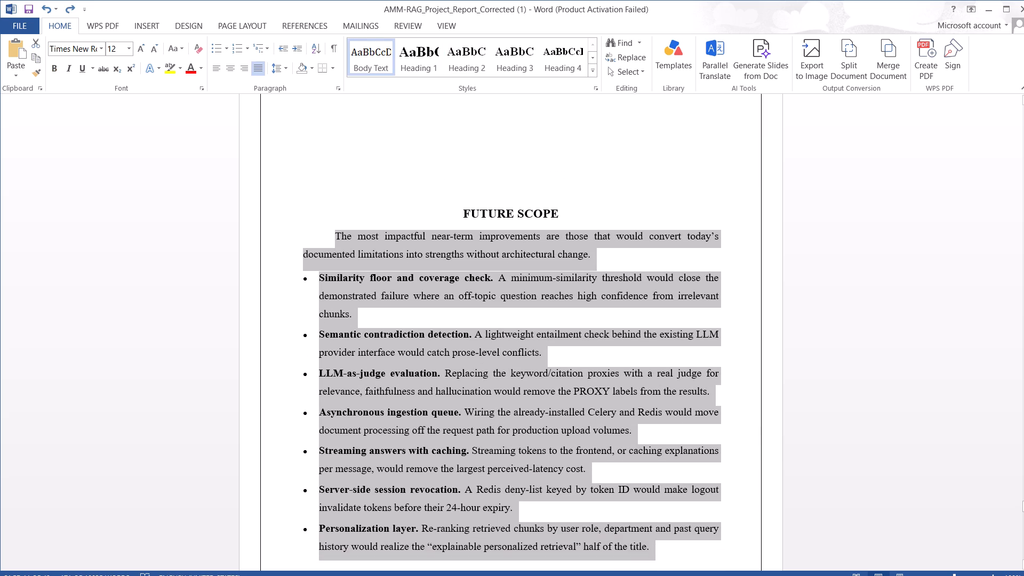
# Delete the lower duplicate FUTURE SCOPE heading directly above the section's introductory paragraph.
pyautogui.click(572, 316)
pyautogui.hscroll(1, 591, 228)
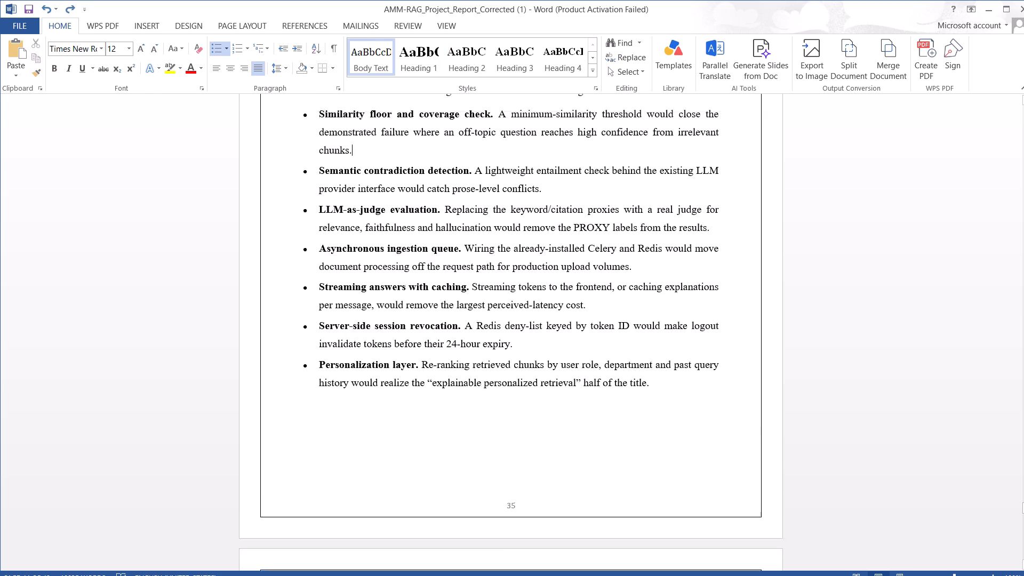
pyautogui.hscroll(1, 591, 228)
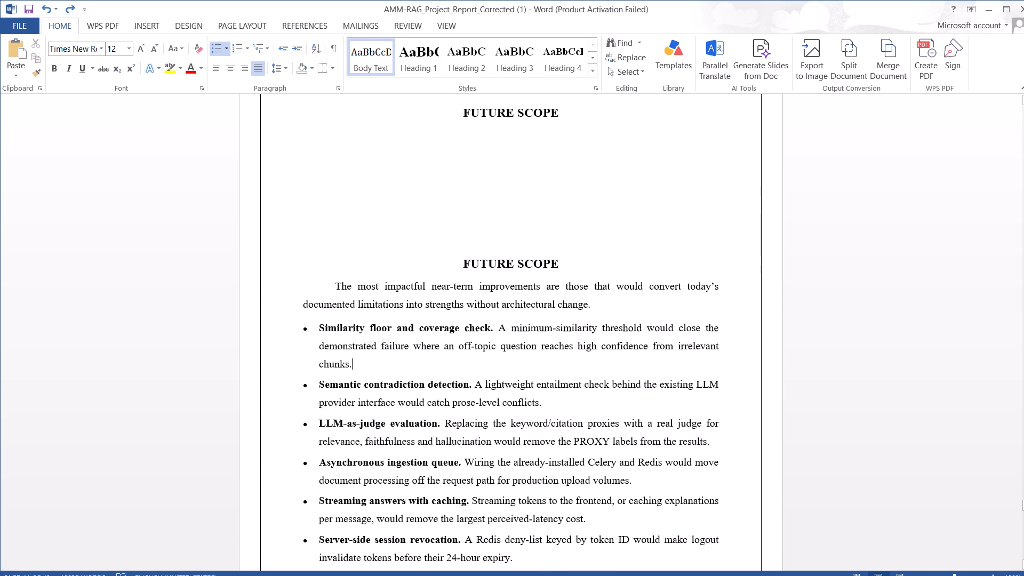
pyautogui.moveTo(565, 265); pyautogui.dragTo(481, 265)
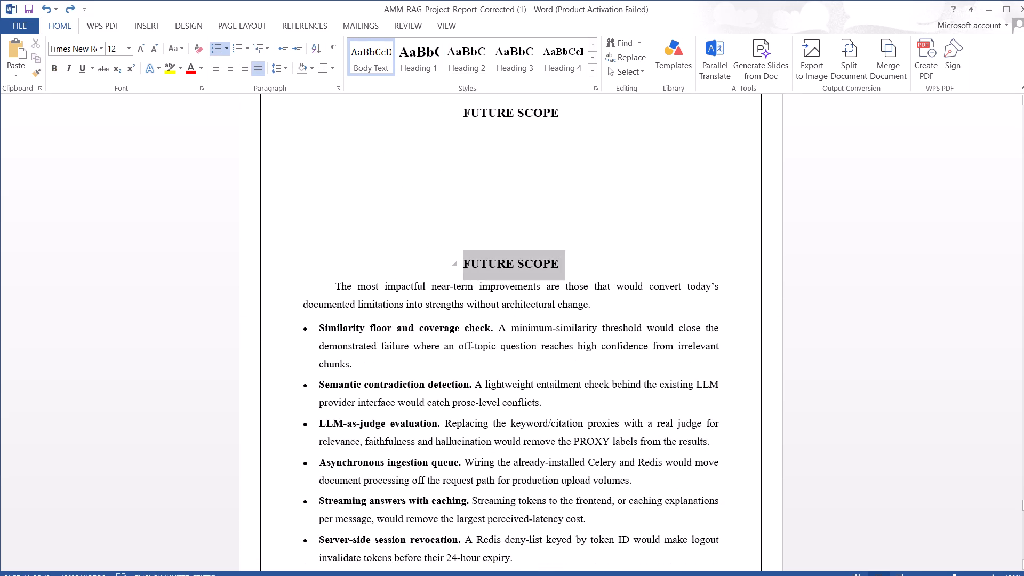
pyautogui.moveTo(481, 265); pyautogui.dragTo(474, 263)
pyautogui.press('BackSpace')
# Insert one blank line above the remaining FUTURE SCOPE heading to push it onto the following page.
pyautogui.scroll(5, 483, 288)
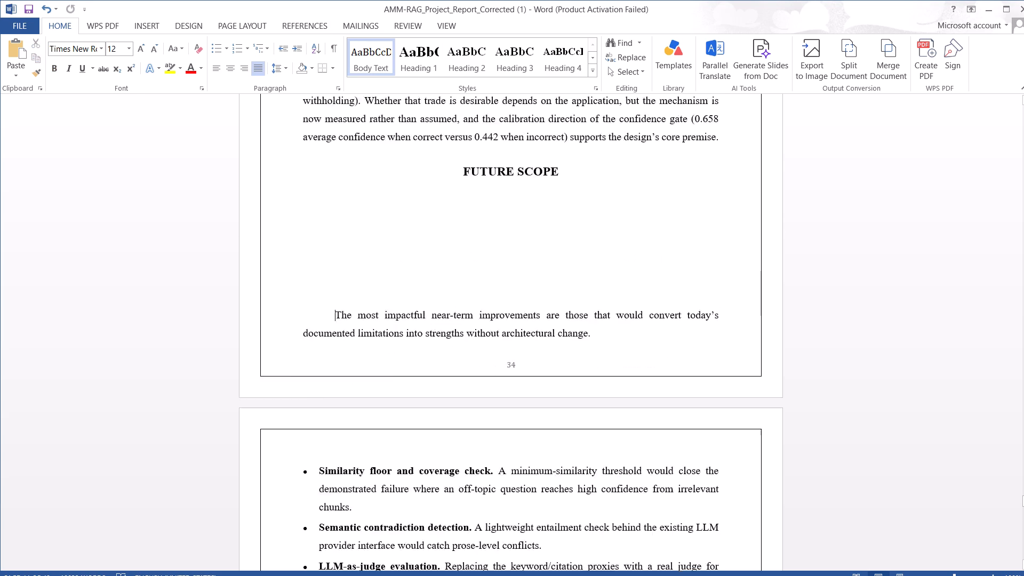
pyautogui.scroll(2, 483, 288)
pyautogui.click(463, 339)
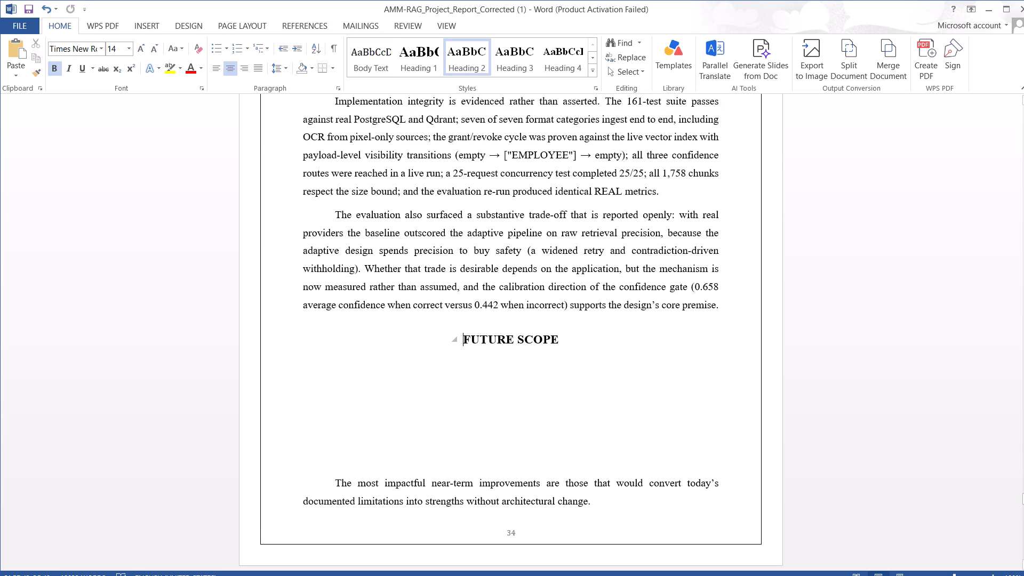
pyautogui.press('Return')
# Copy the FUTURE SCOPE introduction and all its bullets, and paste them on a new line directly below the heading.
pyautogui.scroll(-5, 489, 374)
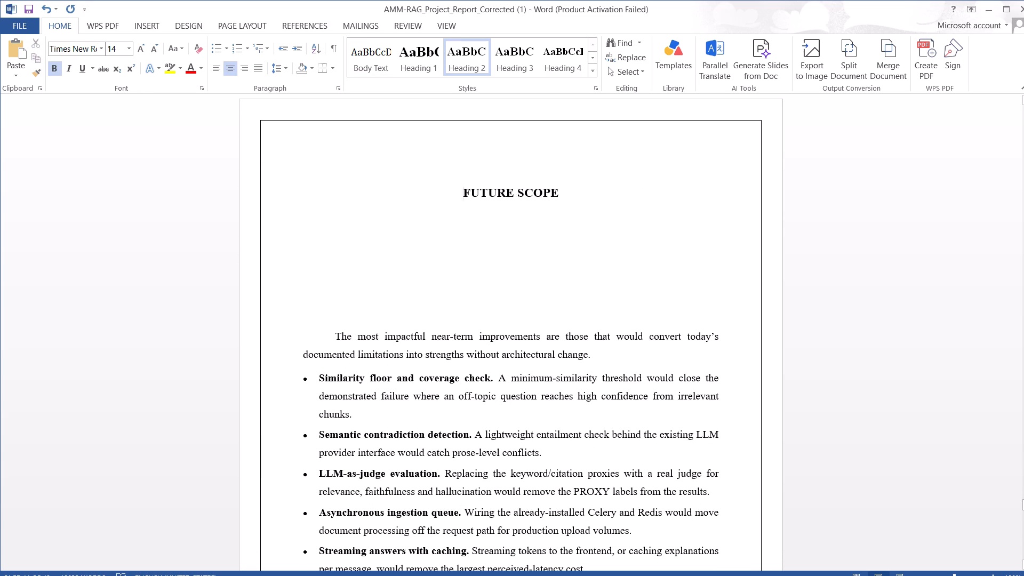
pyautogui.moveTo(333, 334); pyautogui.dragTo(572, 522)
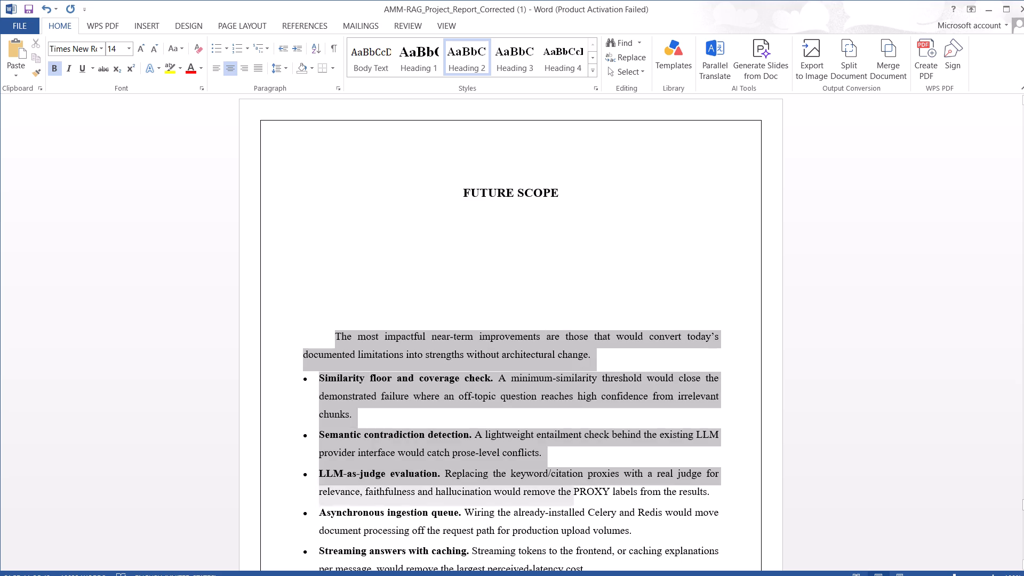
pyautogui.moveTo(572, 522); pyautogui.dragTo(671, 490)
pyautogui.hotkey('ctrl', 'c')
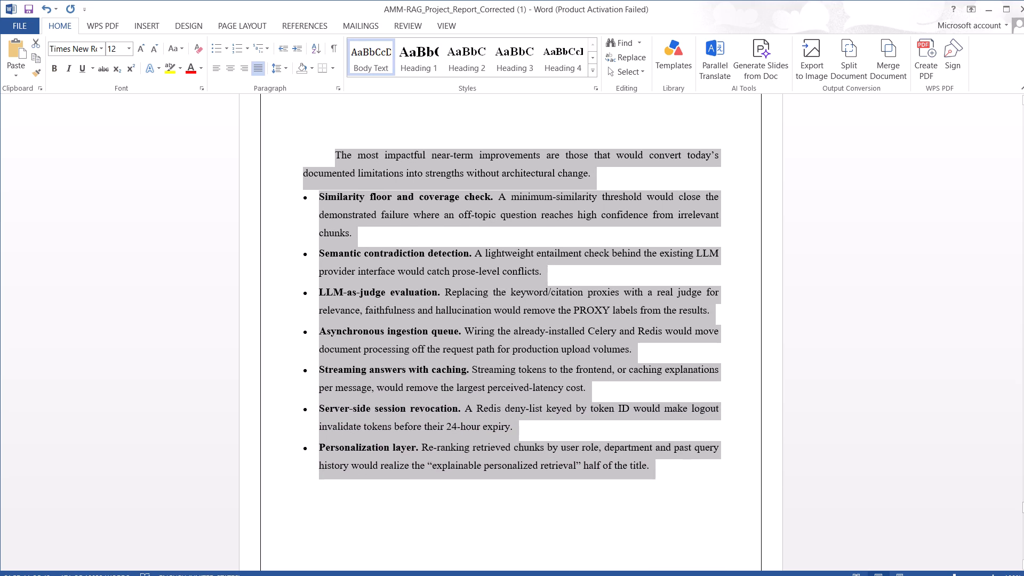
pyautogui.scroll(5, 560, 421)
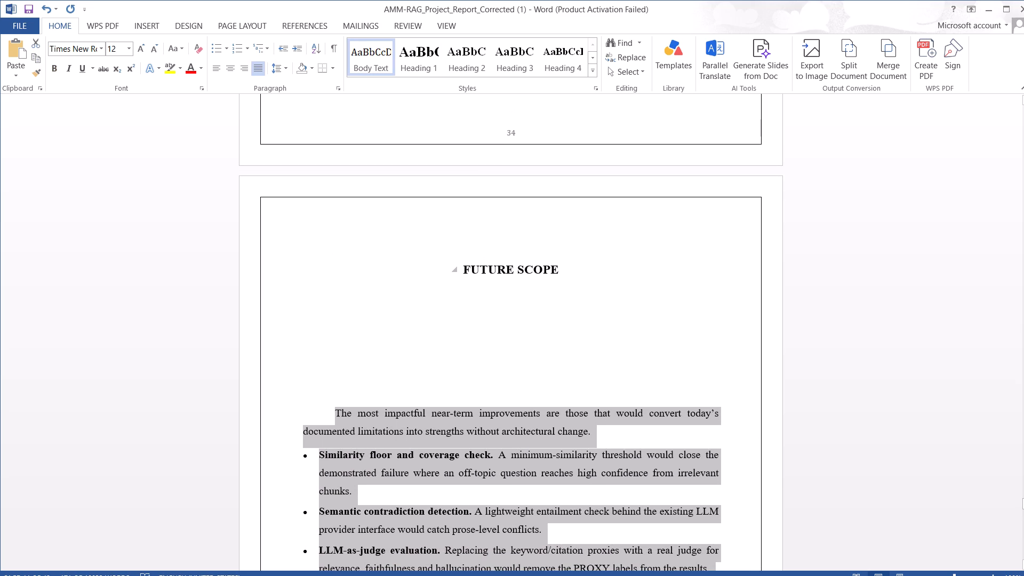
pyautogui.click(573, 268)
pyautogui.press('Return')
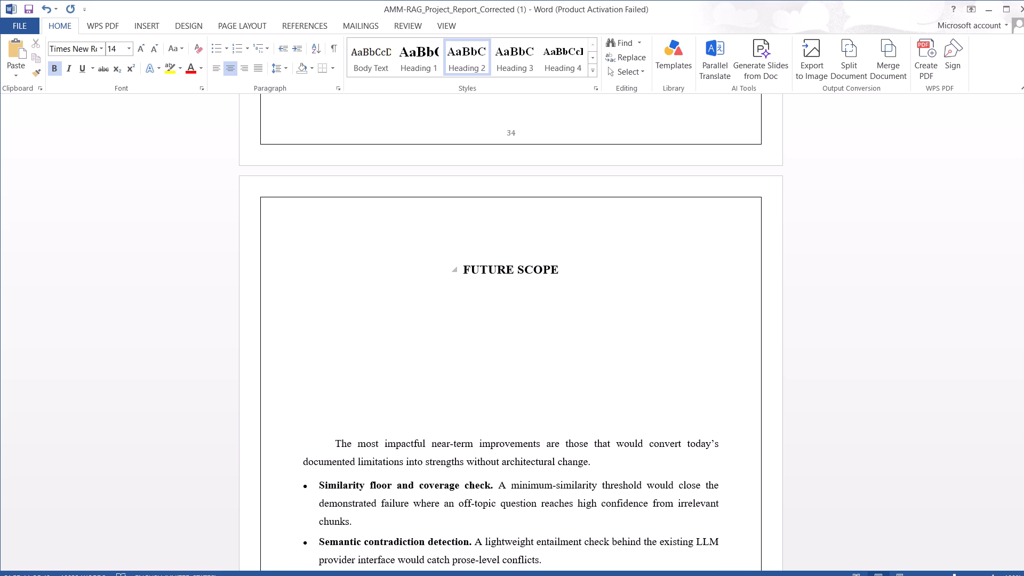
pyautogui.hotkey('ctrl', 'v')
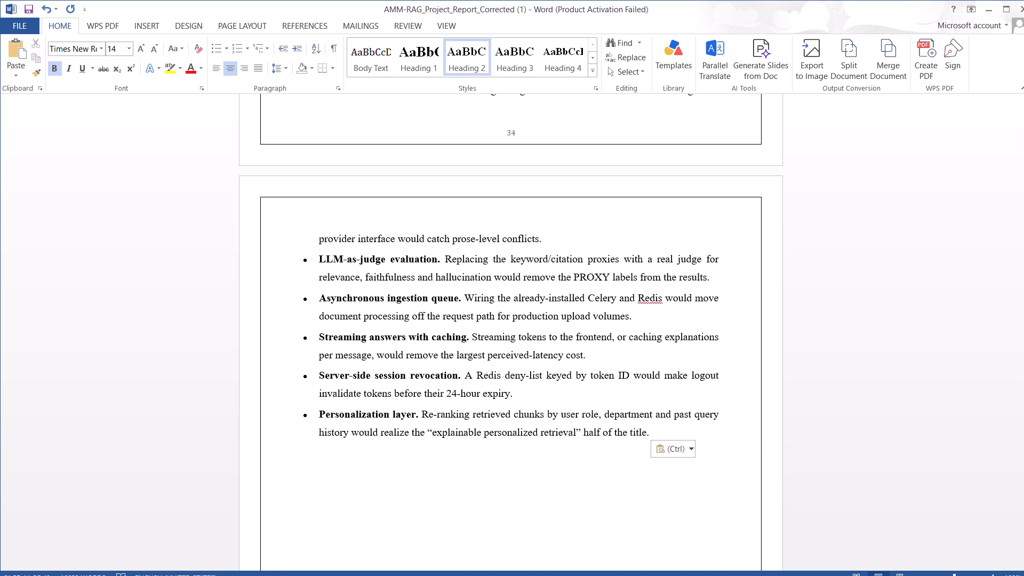
# Check how the pages from the results summary through CONCLUSION and FUTURE SCOPE flow with the pasted text.
pyautogui.scroll(6, 523, 286)
pyautogui.scroll(6, 467, 330)
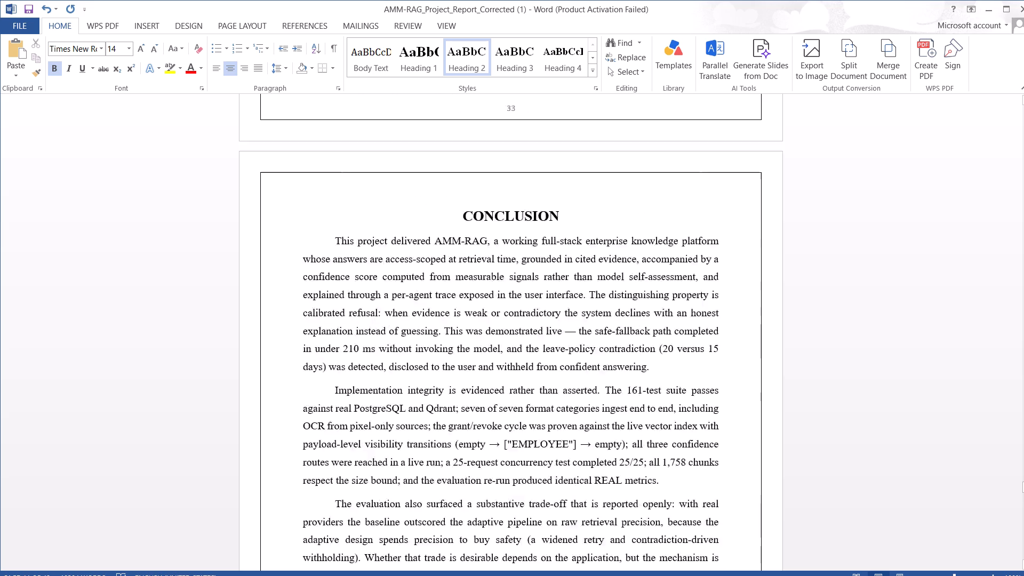
pyautogui.scroll(10, 467, 330)
pyautogui.scroll(-1, 467, 330)
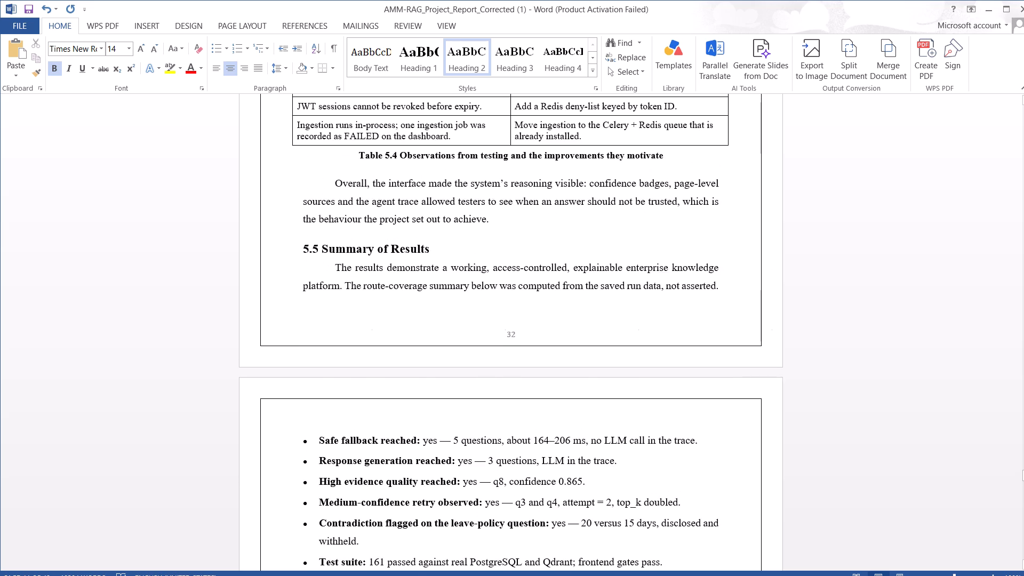
pyautogui.scroll(-17, 467, 330)
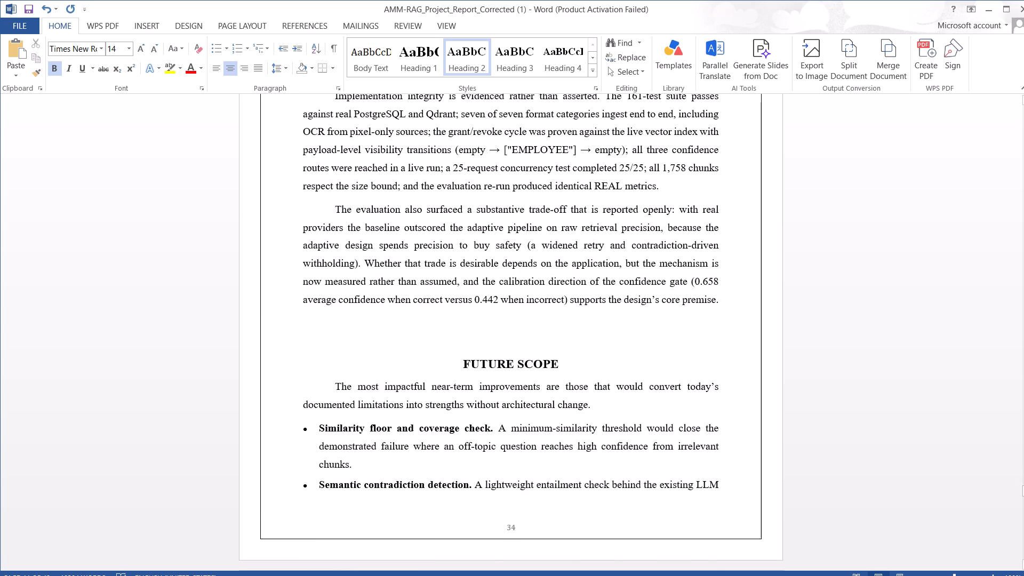
pyautogui.scroll(-9, 467, 330)
pyautogui.scroll(1, 467, 330)
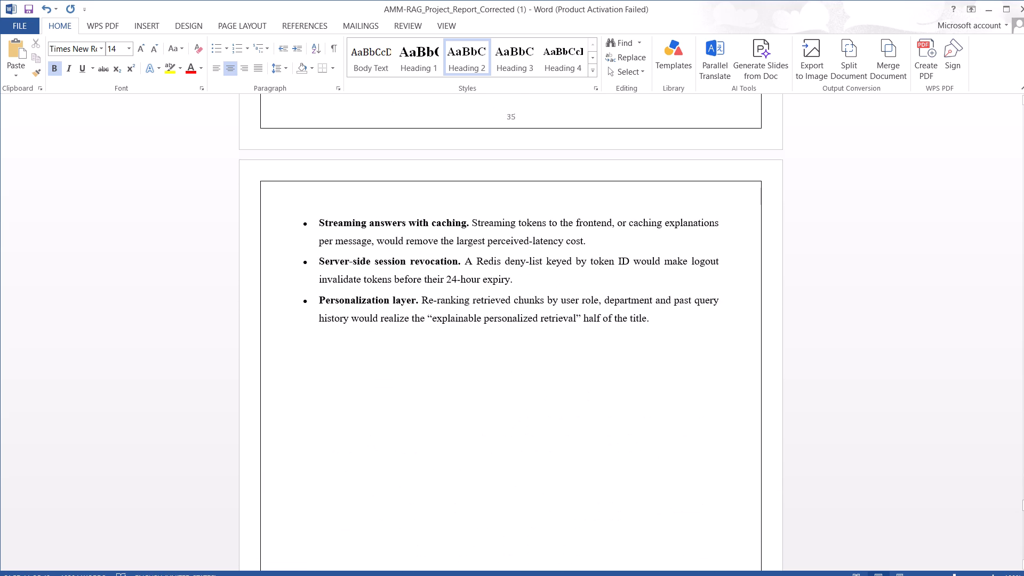
pyautogui.scroll(7, 467, 330)
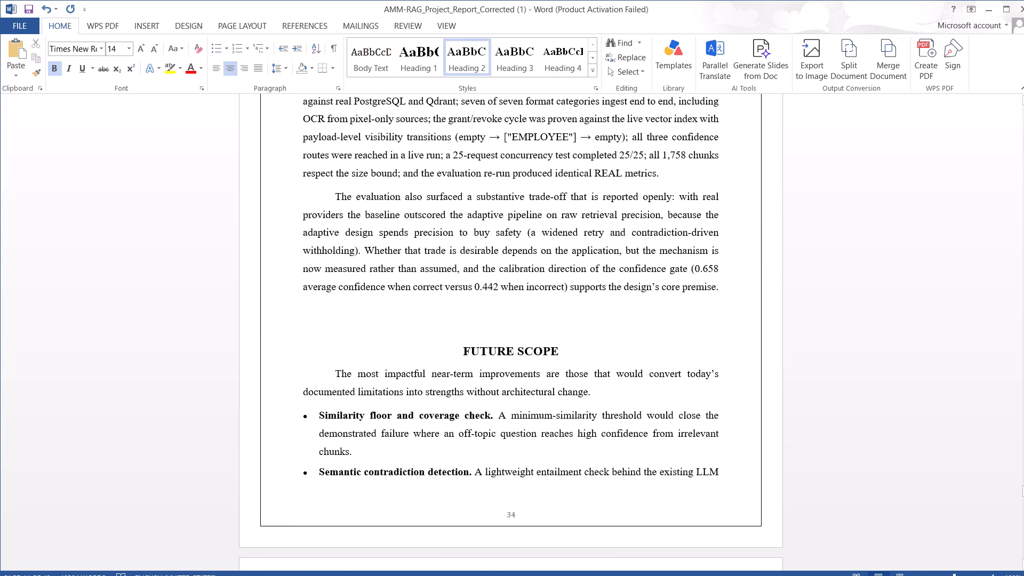
pyautogui.scroll(1, 467, 330)
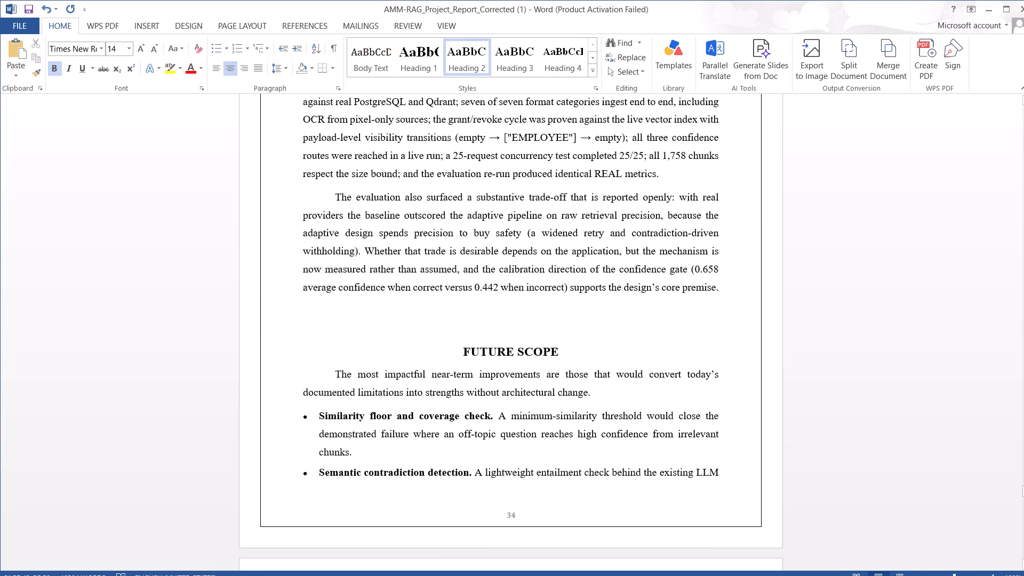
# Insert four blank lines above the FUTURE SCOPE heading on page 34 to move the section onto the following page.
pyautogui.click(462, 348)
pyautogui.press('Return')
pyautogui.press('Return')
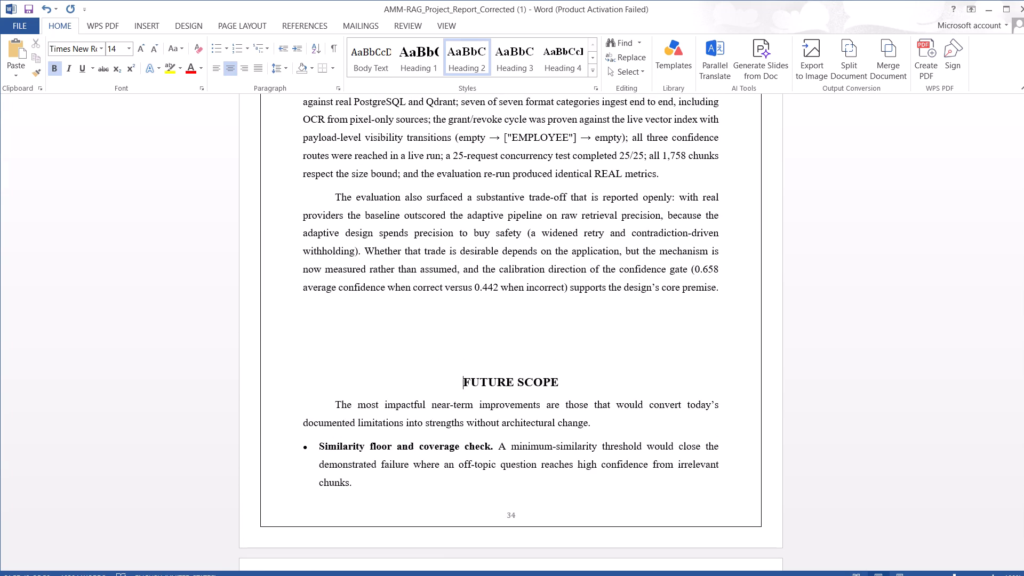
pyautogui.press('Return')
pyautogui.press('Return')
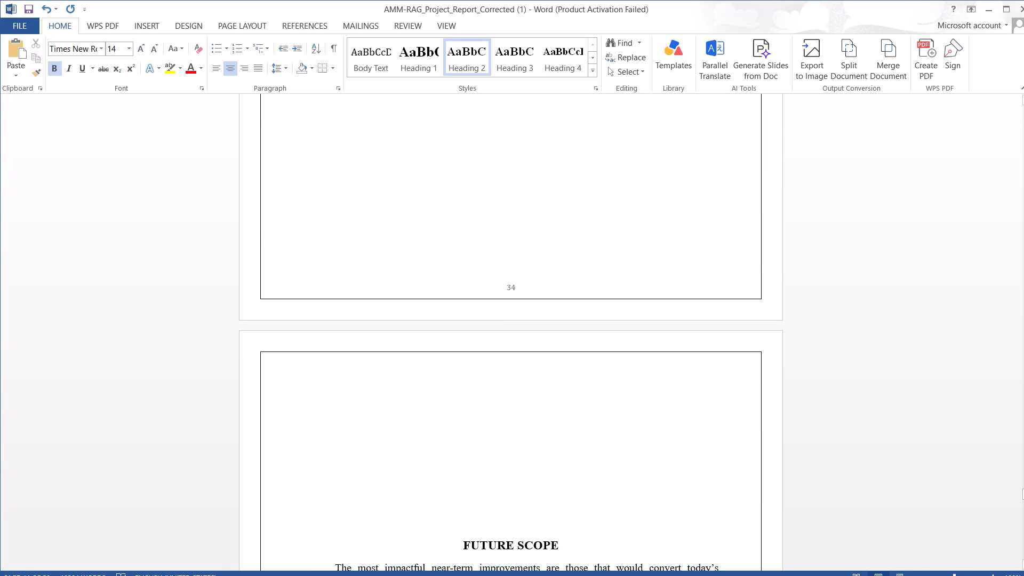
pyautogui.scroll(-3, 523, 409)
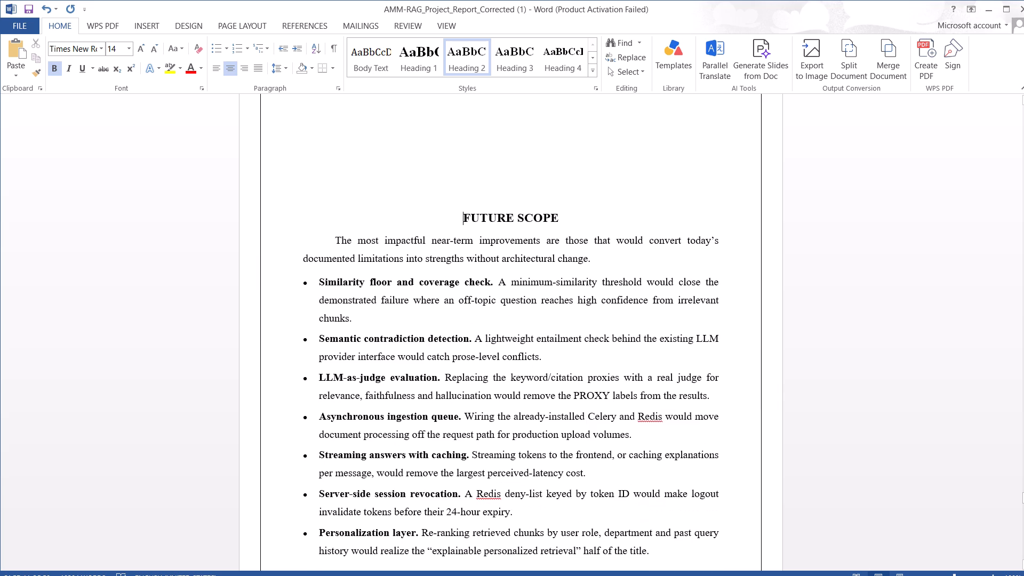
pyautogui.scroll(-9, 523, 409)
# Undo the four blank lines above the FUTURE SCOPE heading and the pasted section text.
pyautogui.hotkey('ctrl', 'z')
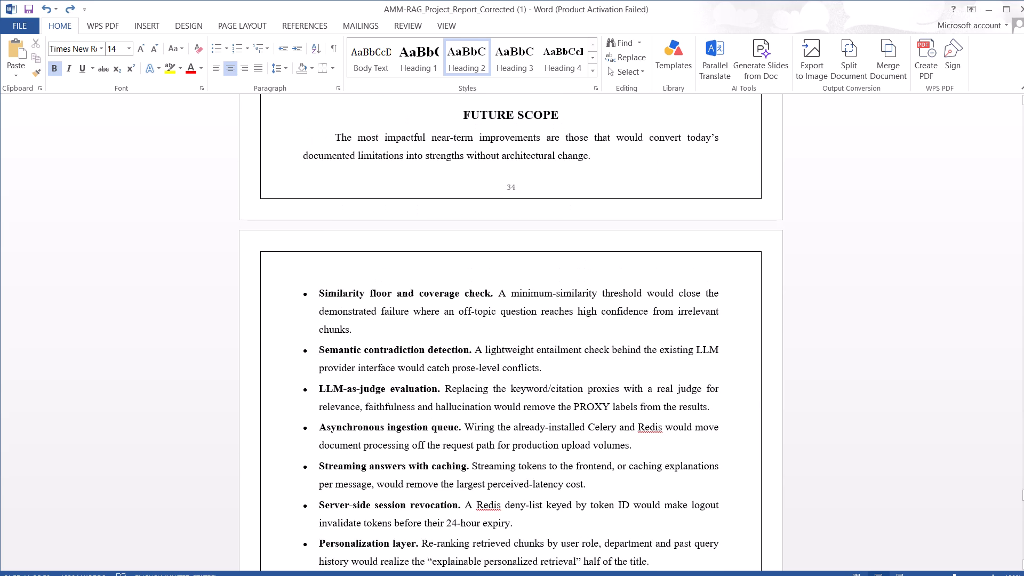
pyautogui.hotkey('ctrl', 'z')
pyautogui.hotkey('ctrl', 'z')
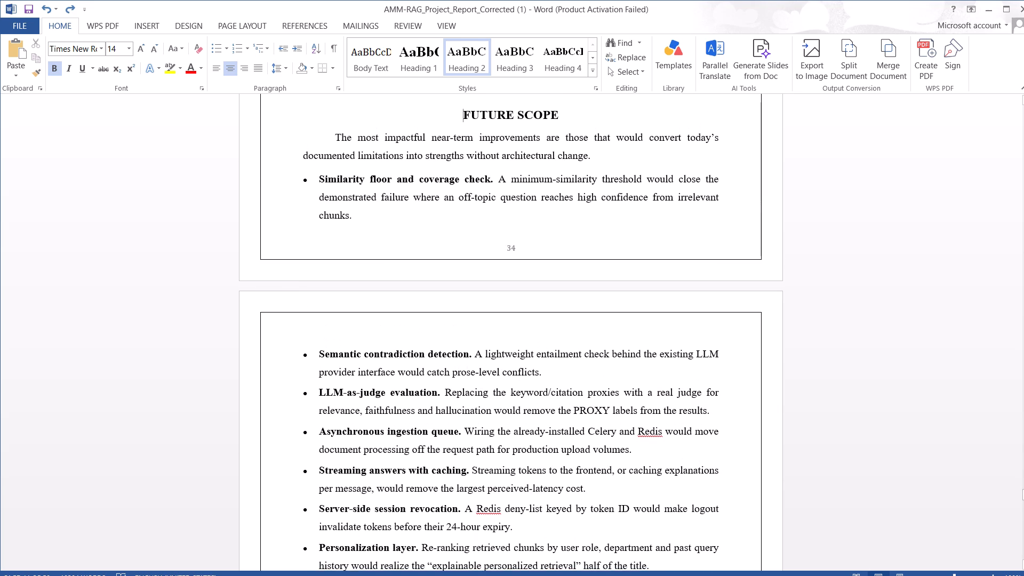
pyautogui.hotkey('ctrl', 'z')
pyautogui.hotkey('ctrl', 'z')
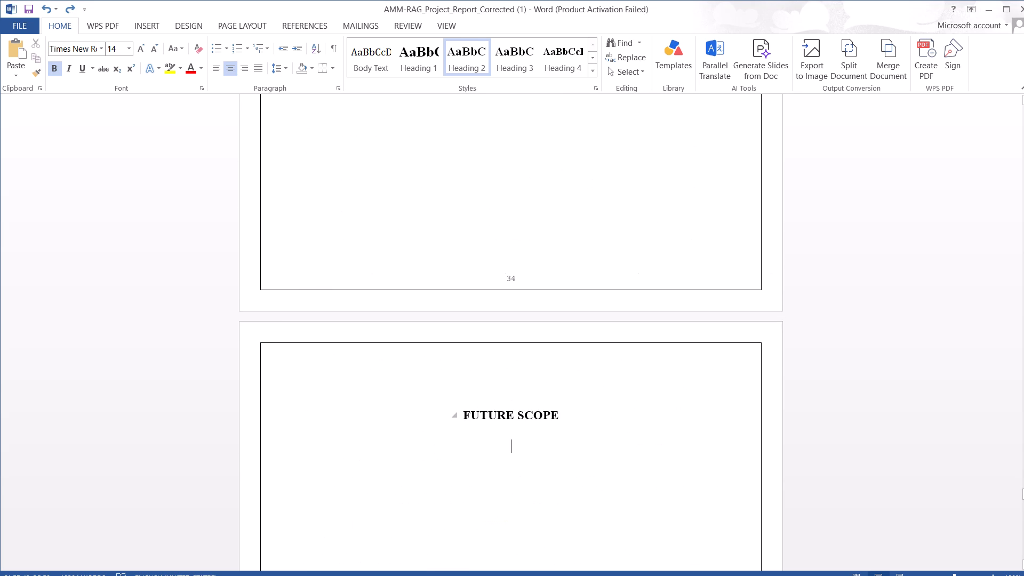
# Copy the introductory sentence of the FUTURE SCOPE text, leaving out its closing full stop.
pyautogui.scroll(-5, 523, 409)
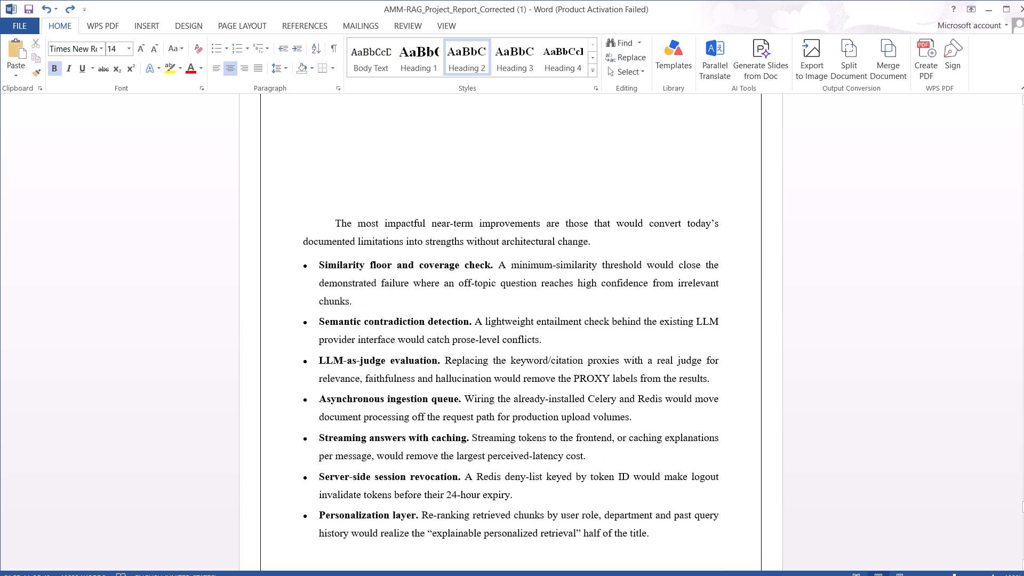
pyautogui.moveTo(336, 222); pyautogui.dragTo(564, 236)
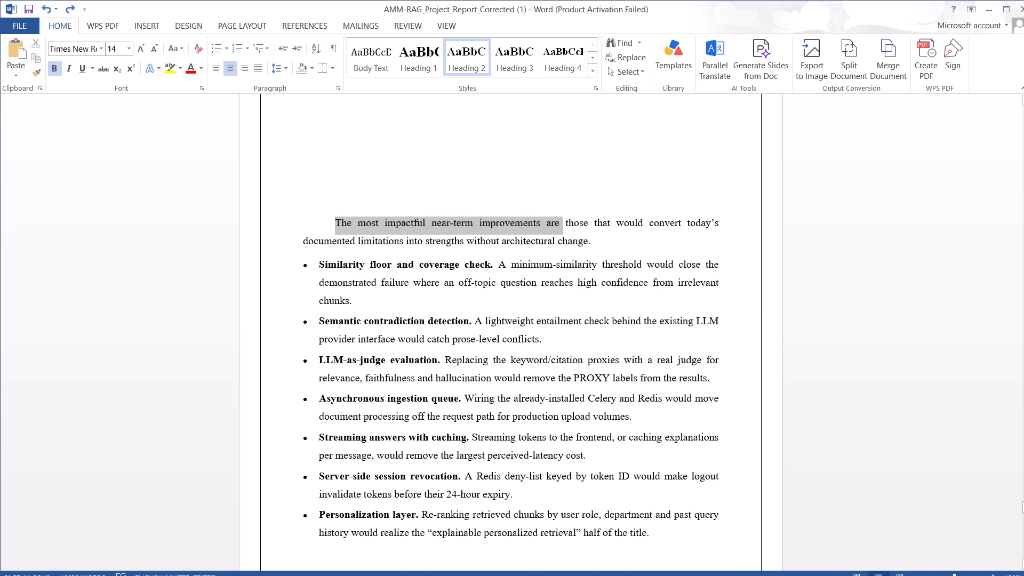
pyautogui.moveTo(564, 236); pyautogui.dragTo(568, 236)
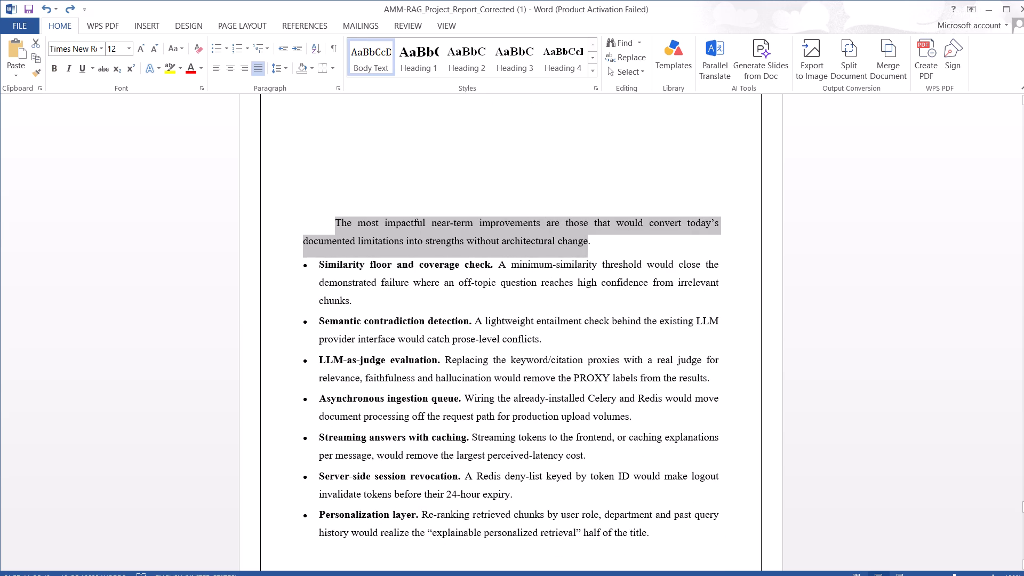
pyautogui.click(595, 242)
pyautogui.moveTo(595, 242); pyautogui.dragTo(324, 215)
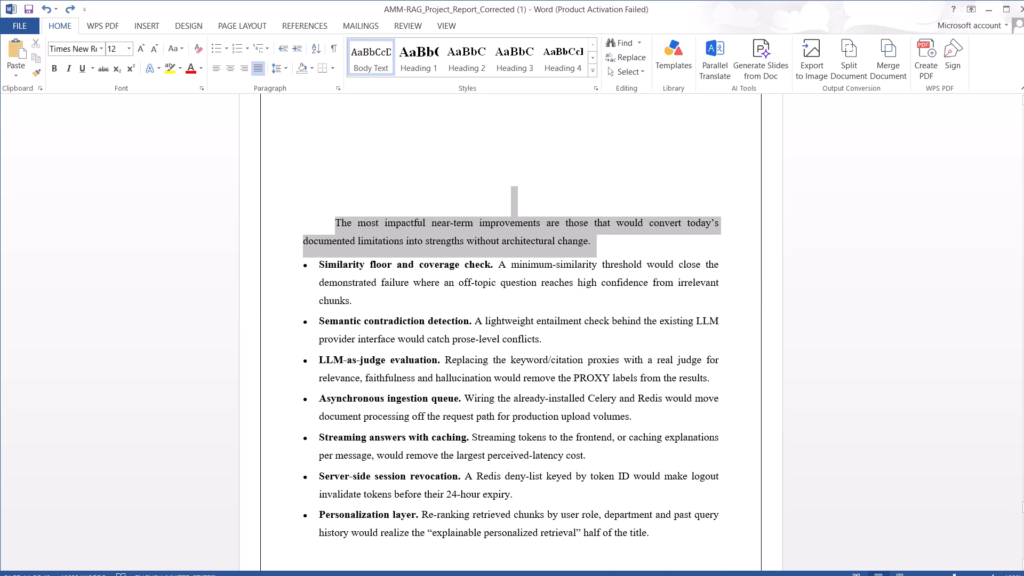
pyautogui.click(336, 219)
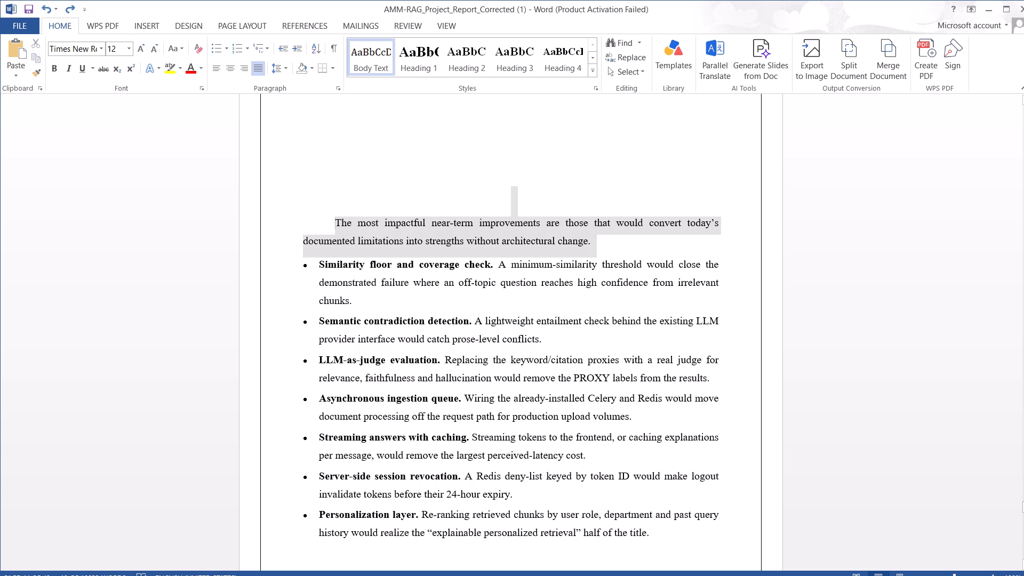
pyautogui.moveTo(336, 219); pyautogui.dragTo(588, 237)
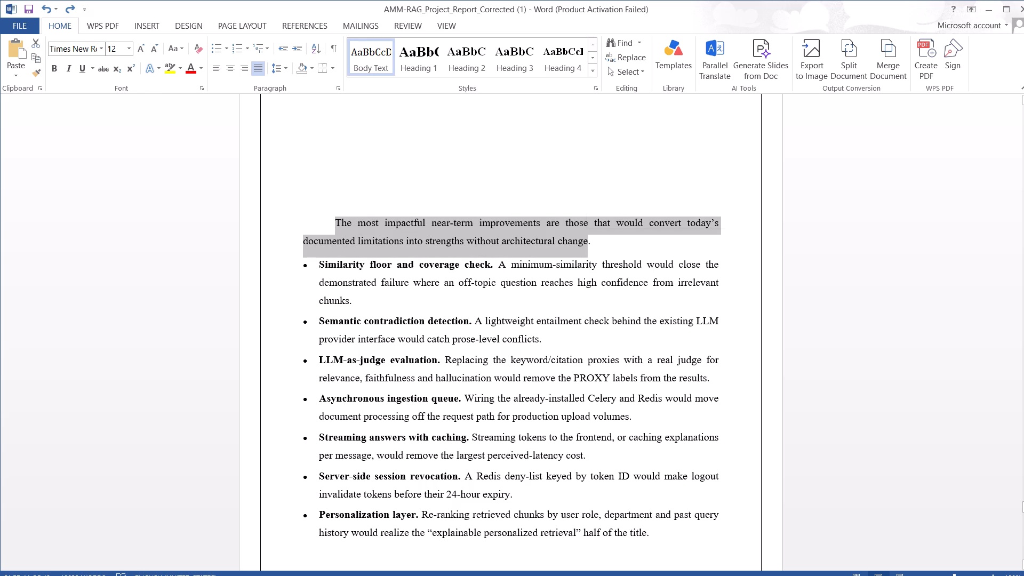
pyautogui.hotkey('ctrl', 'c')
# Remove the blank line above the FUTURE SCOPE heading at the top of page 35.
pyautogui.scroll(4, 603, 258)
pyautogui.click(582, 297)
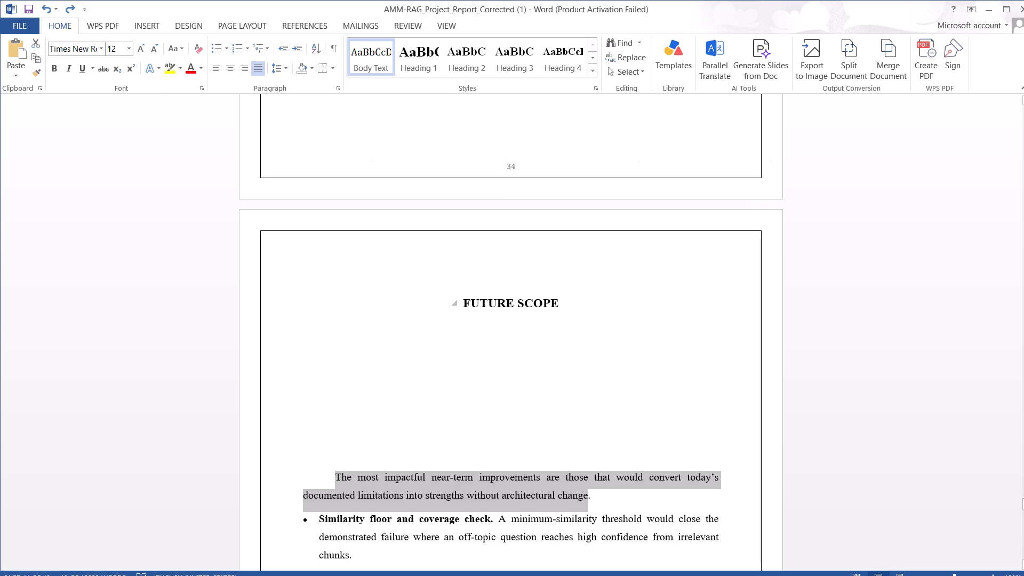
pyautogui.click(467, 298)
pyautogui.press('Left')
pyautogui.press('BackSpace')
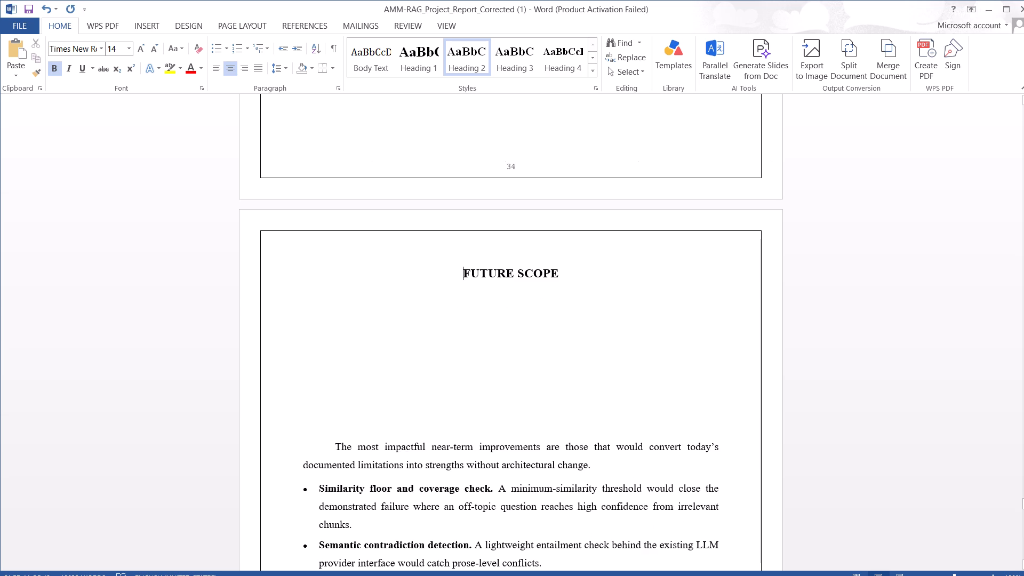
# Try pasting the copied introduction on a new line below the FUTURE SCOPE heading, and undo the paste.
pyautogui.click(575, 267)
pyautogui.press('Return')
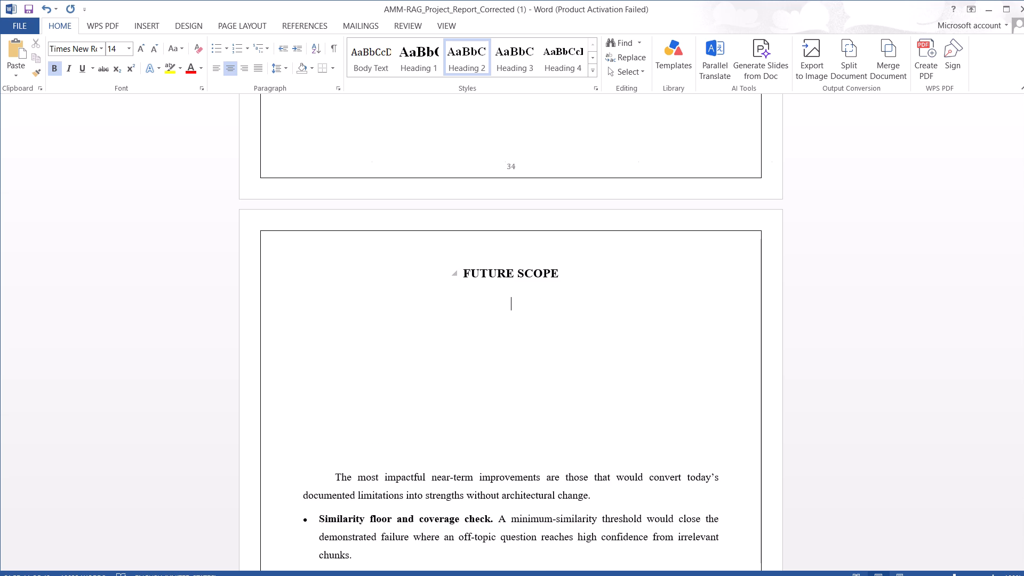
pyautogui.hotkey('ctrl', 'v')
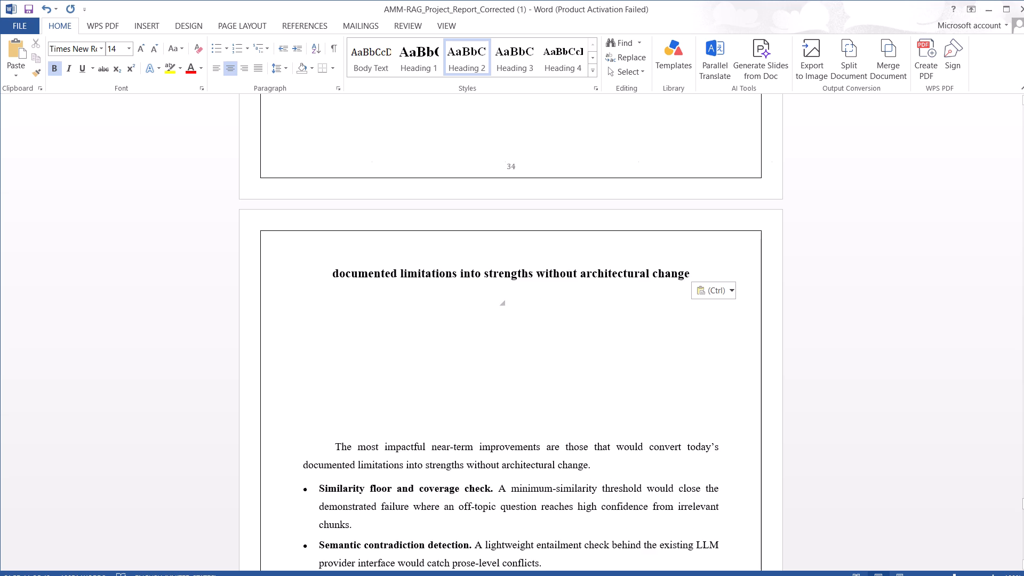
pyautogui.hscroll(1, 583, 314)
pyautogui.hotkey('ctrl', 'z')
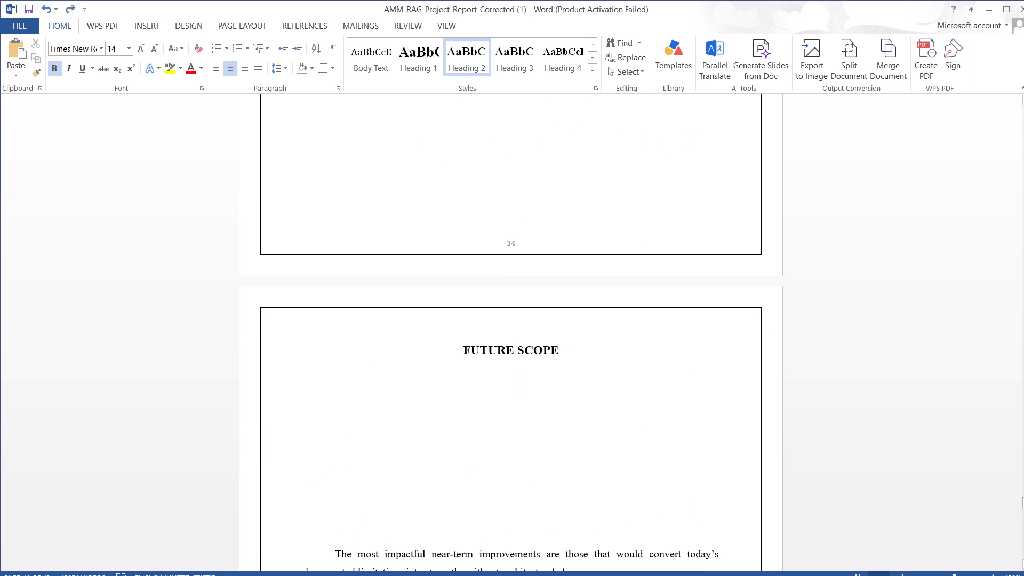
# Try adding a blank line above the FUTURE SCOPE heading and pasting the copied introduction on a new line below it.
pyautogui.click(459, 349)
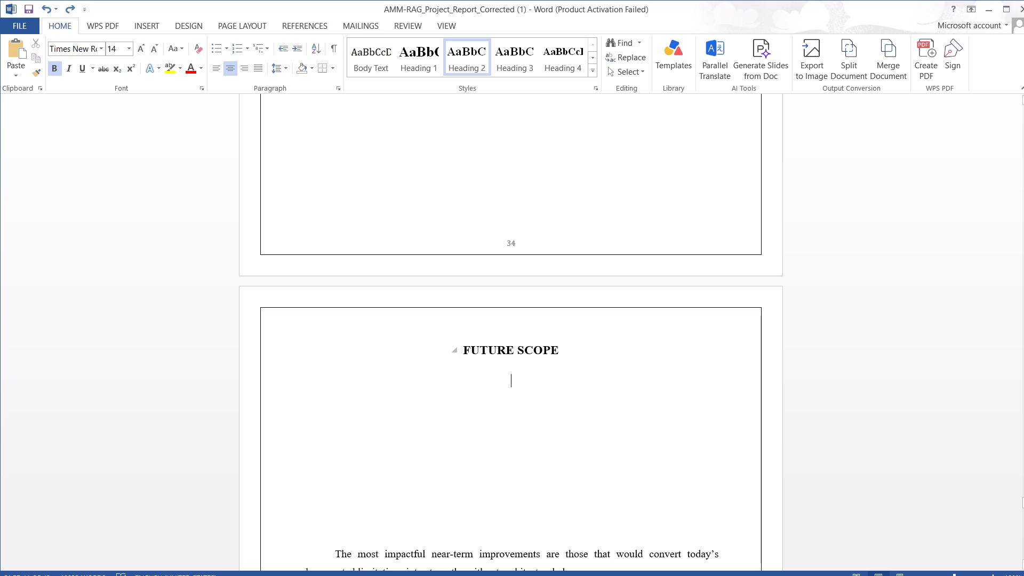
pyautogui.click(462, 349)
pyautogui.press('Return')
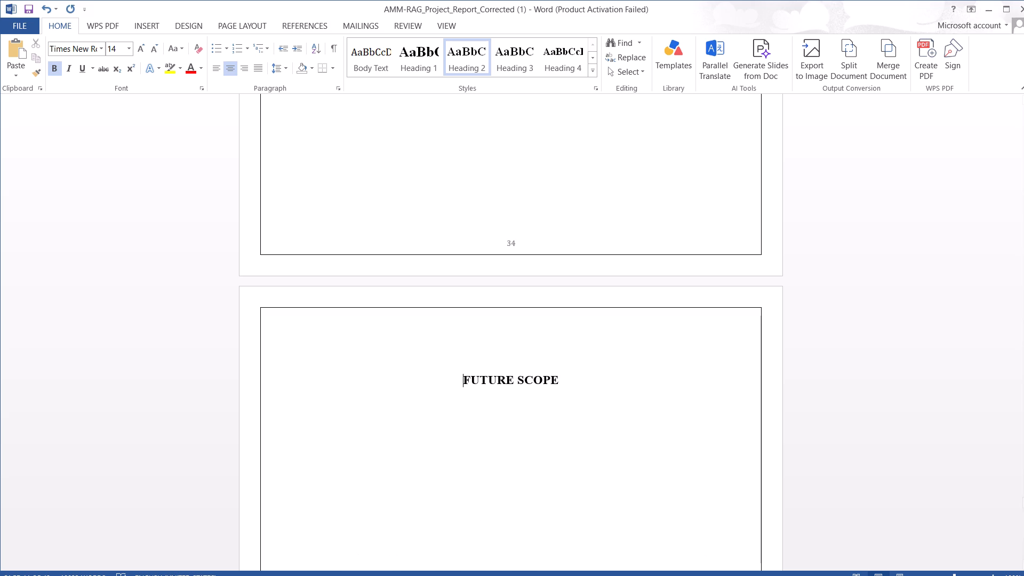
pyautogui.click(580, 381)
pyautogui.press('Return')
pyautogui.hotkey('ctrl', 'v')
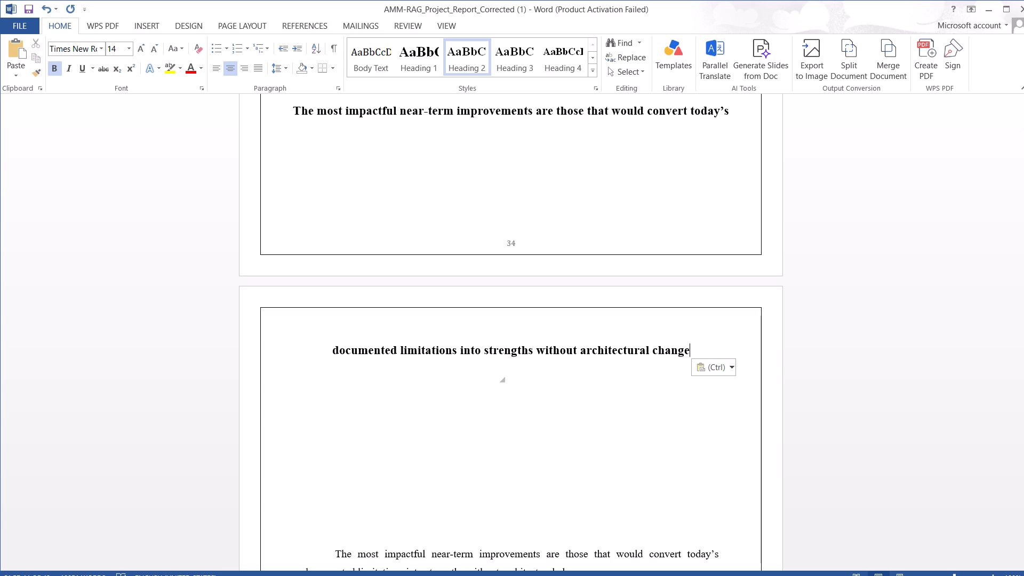
# Undo the paste and the earlier edits until the second FUTURE SCOPE heading is restored directly above the section text.
pyautogui.hotkey('ctrl', 'z')
pyautogui.hotkey('ctrl', 'z')
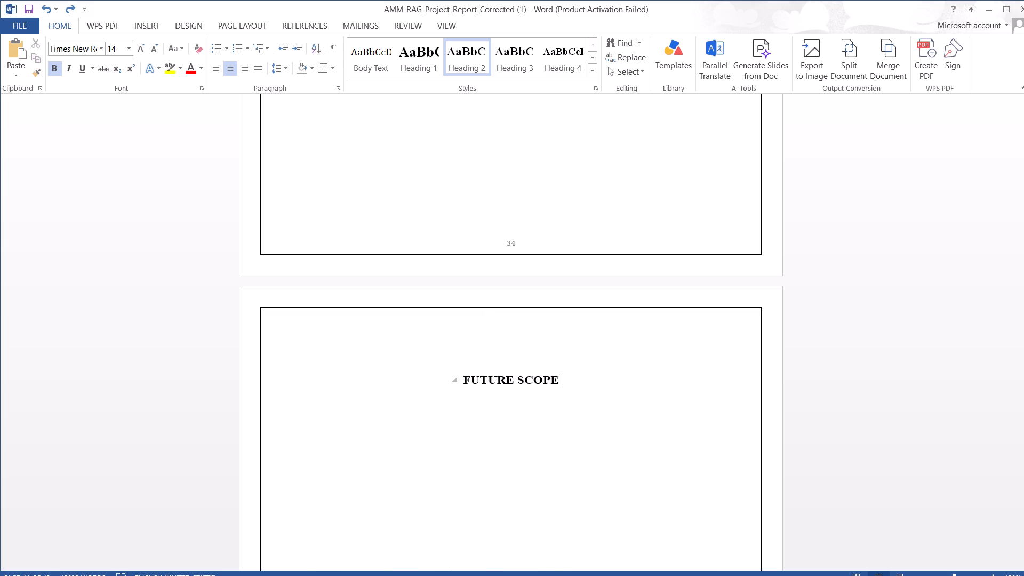
pyautogui.hotkey('ctrl', 'z')
pyautogui.hotkey('ctrl', 'z')
pyautogui.hotkey('ctrl', 'z')
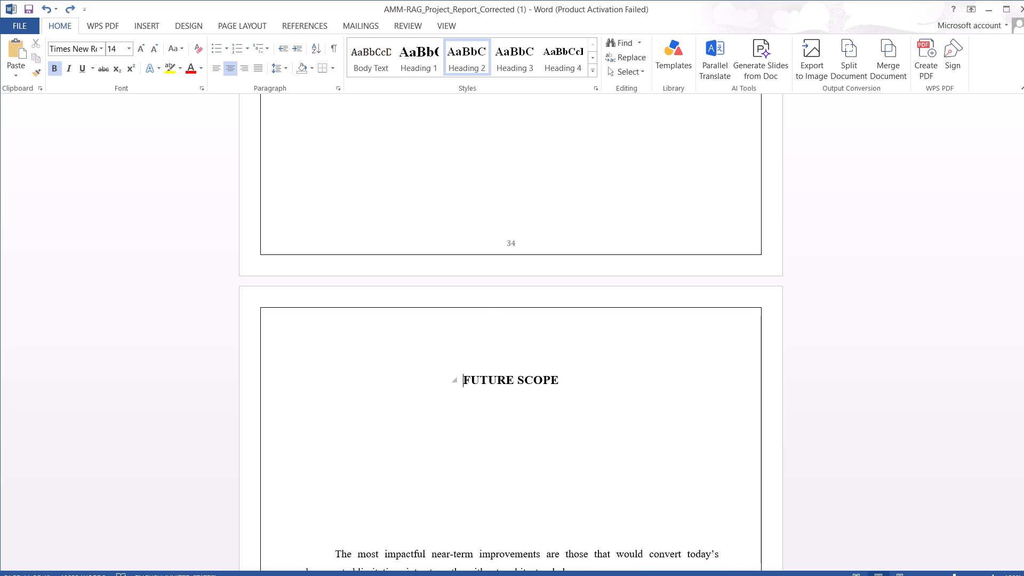
pyautogui.hotkey('ctrl', 'z')
pyautogui.hotkey('ctrl', 'z')
pyautogui.hotkey('ctrl', 'z')
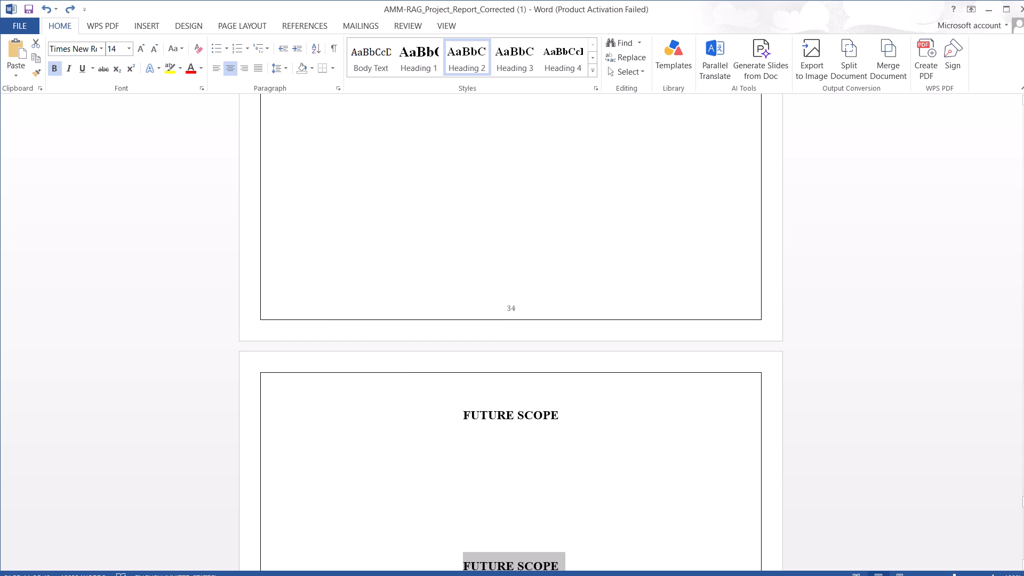
pyautogui.scroll(-3, 580, 381)
pyautogui.hotkey('ctrl', 'z')
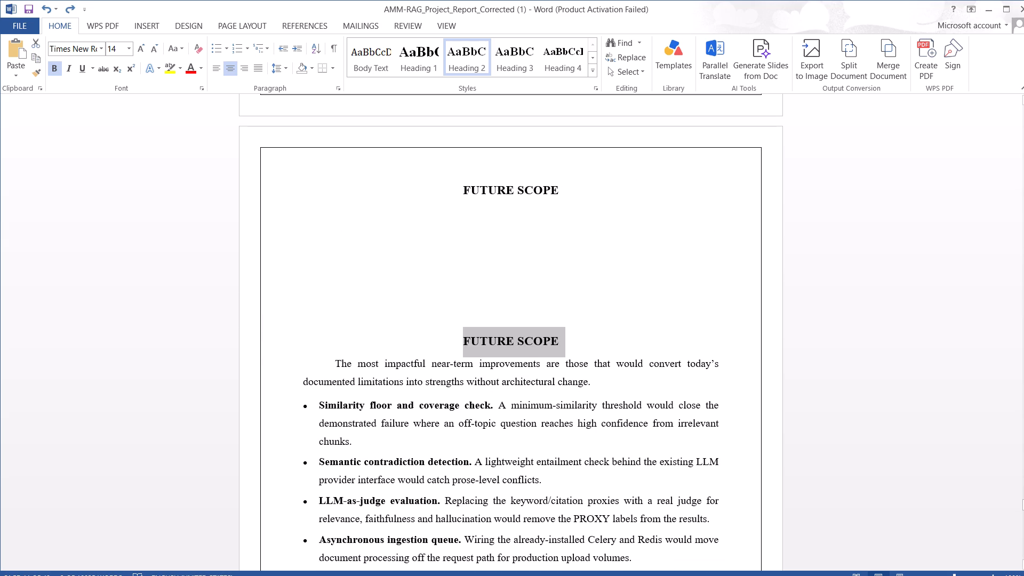
# Check how the FUTURE SCOPE heading, introduction and bullets sit on page 35.
pyautogui.scroll(-2, 580, 381)
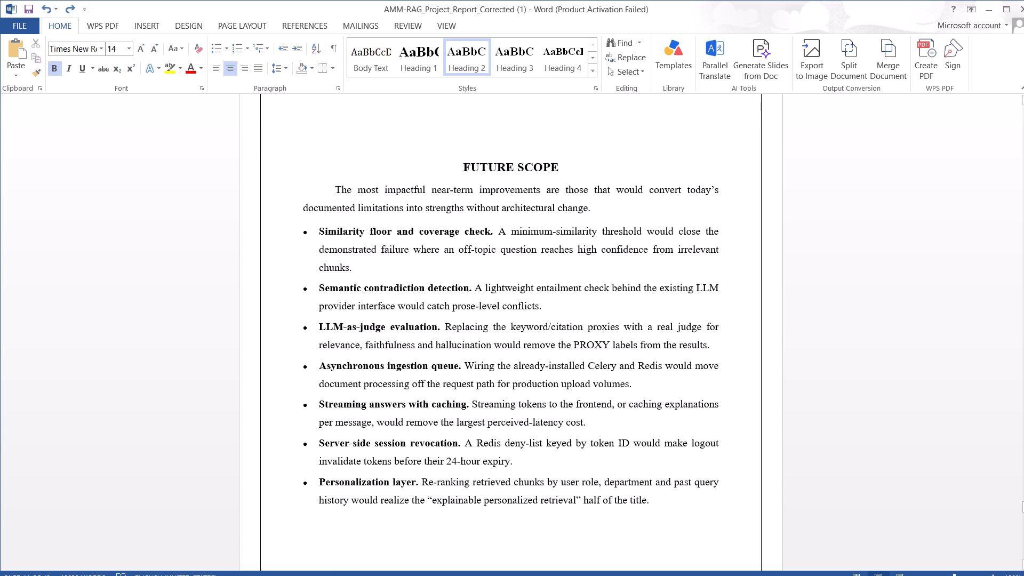
pyautogui.scroll(-1, 580, 381)
pyautogui.scroll(1, 580, 381)
pyautogui.scroll(-1, 580, 381)
pyautogui.scroll(1, 580, 381)
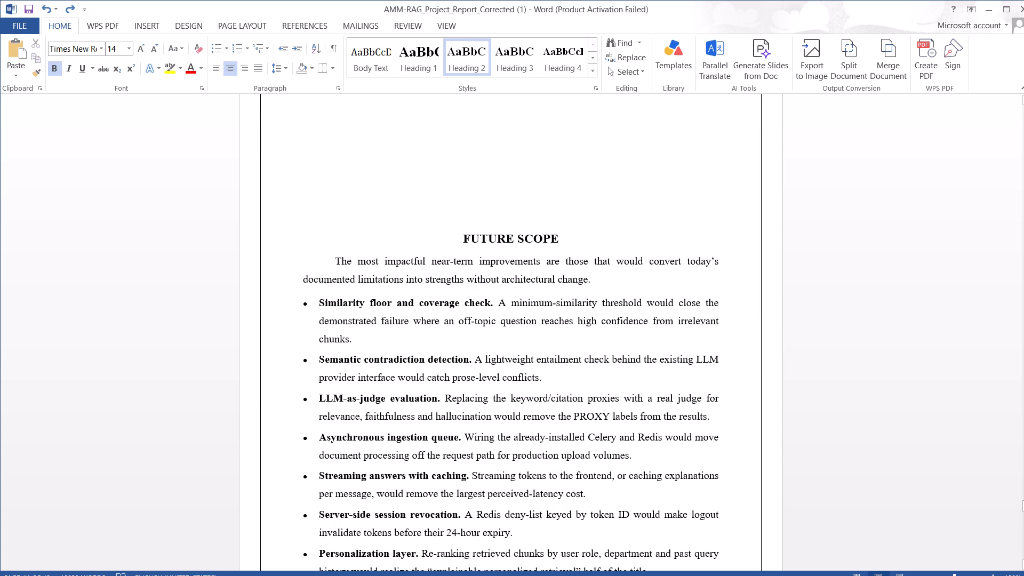
pyautogui.scroll(-2, 571, 252)
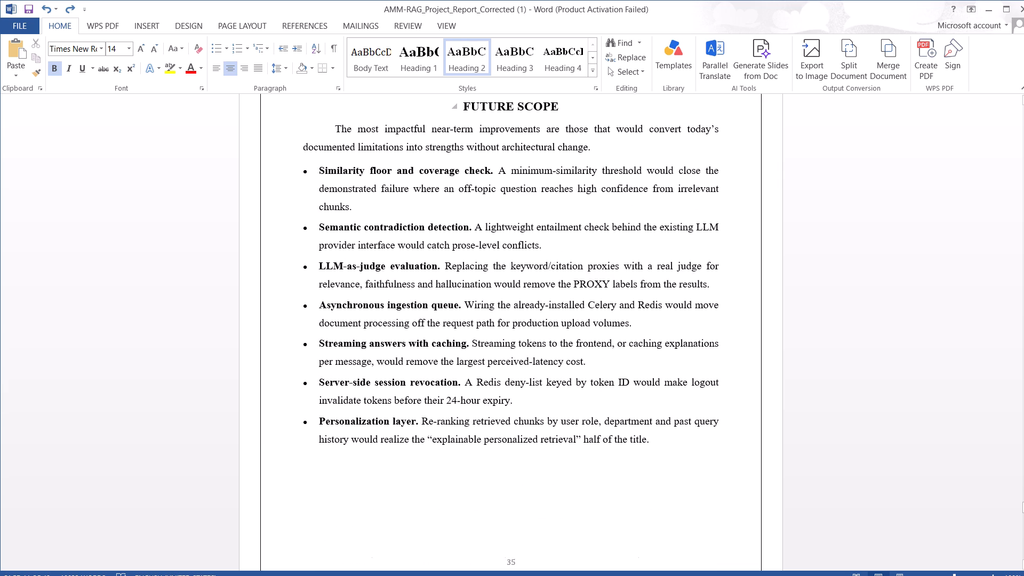
pyautogui.scroll(1, 571, 252)
pyautogui.scroll(-3, 535, 226)
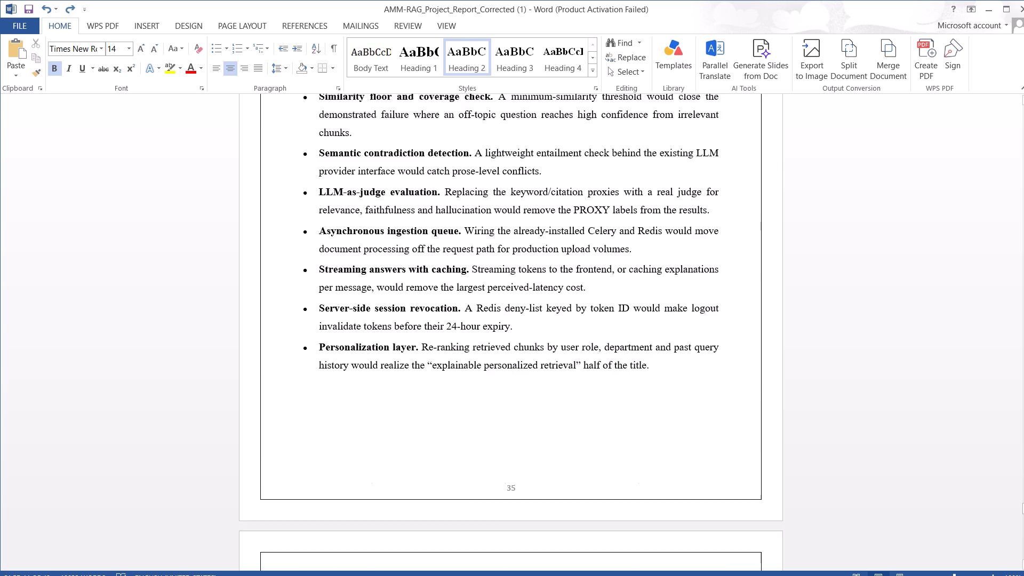
pyautogui.scroll(-1, 535, 226)
pyautogui.scroll(3, 535, 226)
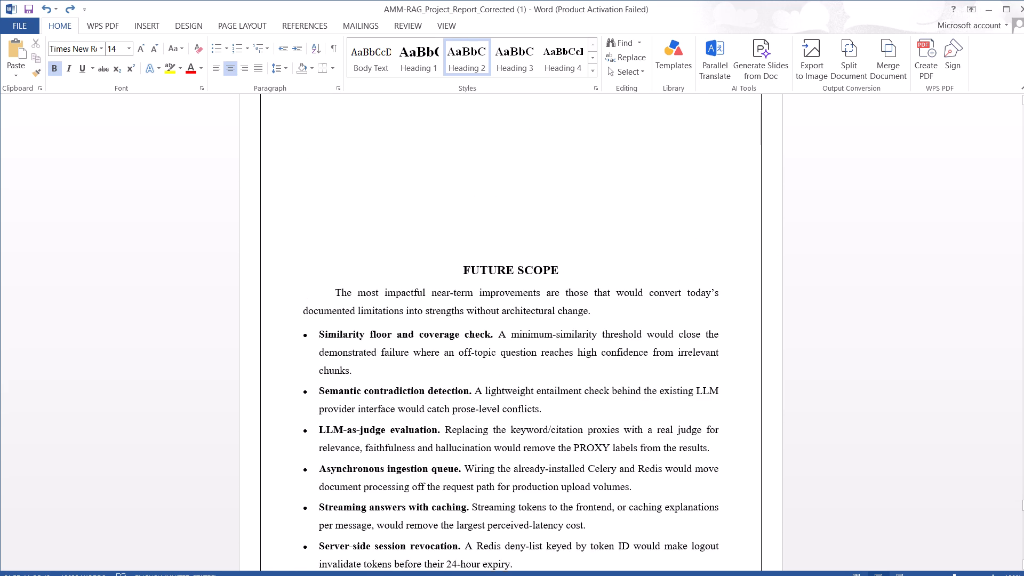
pyautogui.scroll(1, 535, 226)
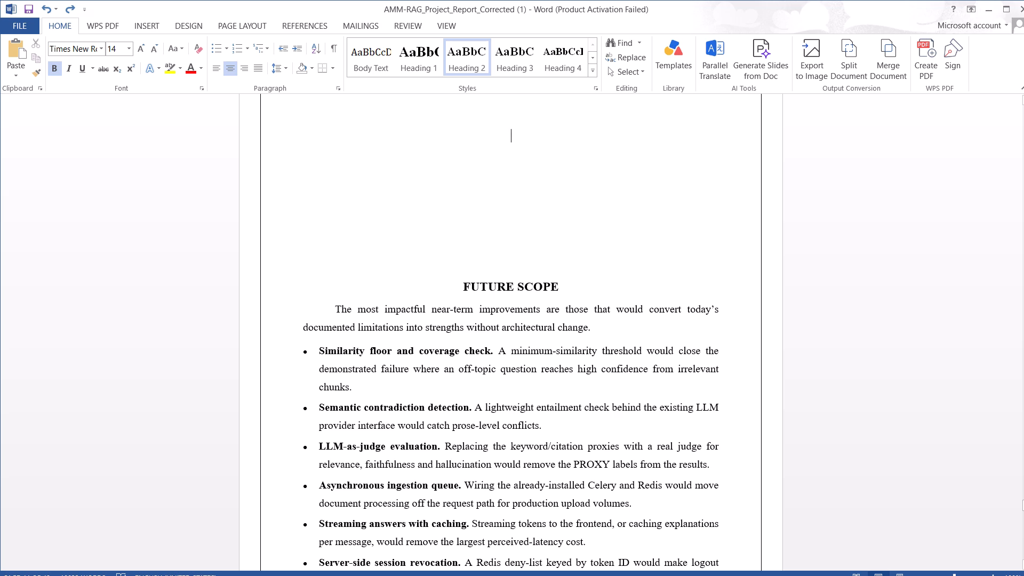
# Set the line spacing of the FUTURE SCOPE heading directly above the text, the introduction and all bullets to 1.5.
pyautogui.moveTo(465, 286); pyautogui.dragTo(663, 487)
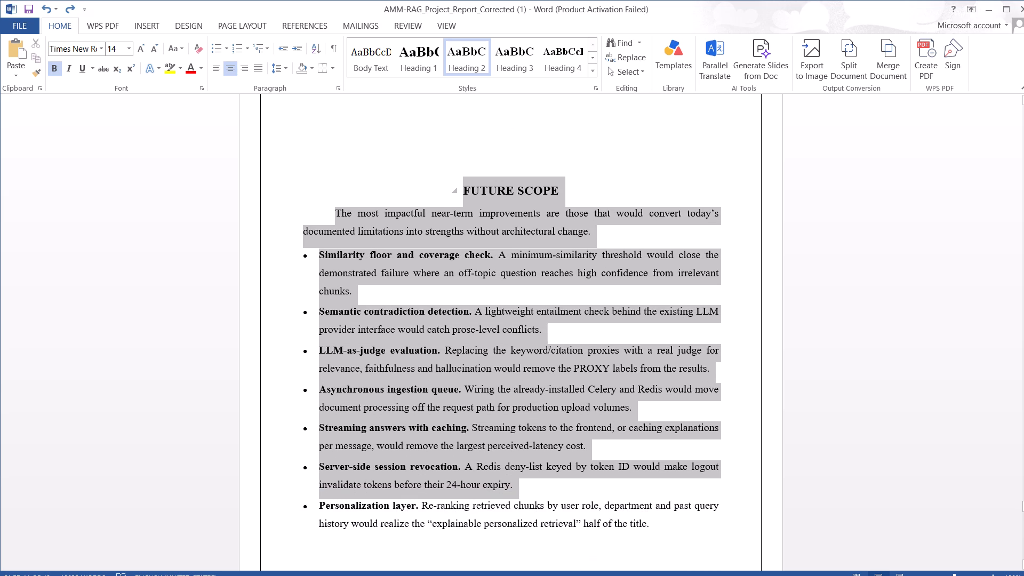
pyautogui.moveTo(663, 487); pyautogui.dragTo(654, 537)
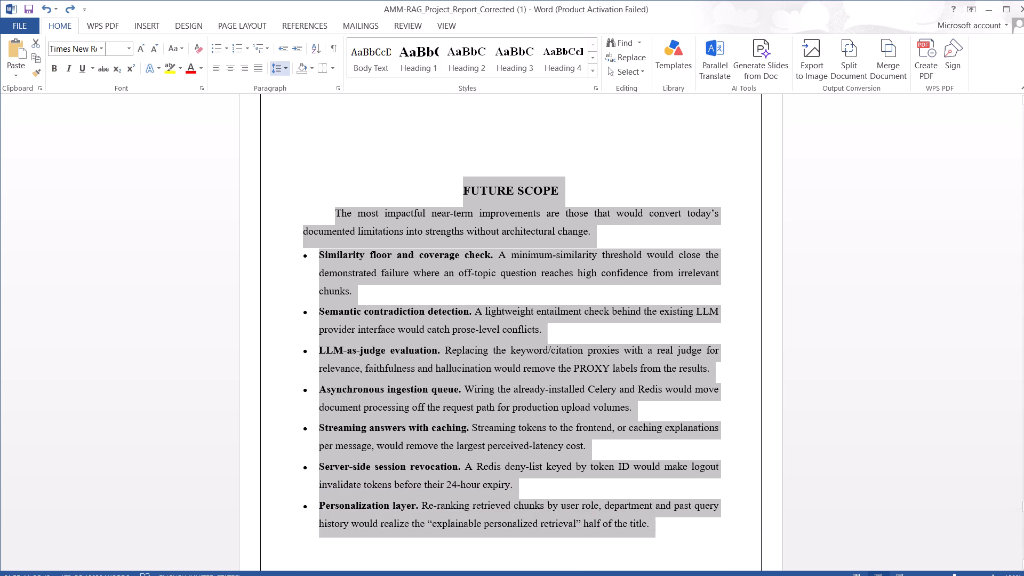
pyautogui.click(282, 64)
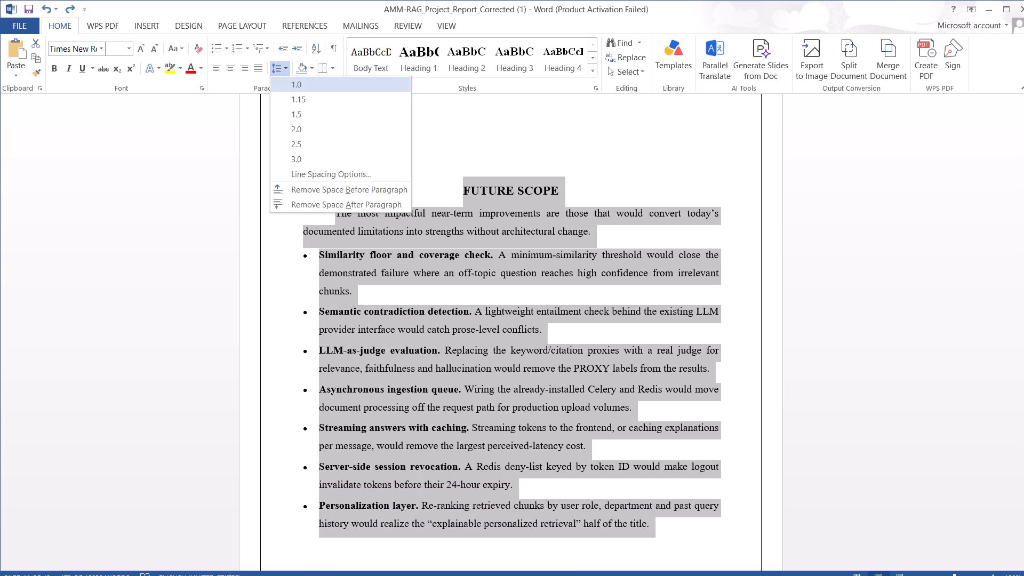
pyautogui.click(292, 109)
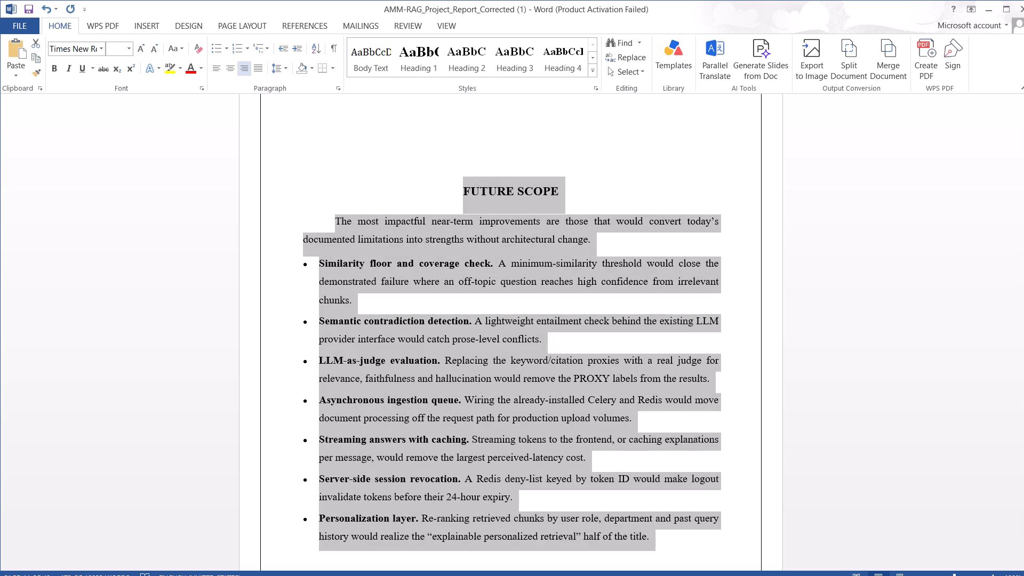
# Justify the selected FUTURE SCOPE heading, introduction and bullets.
pyautogui.click(261, 67)
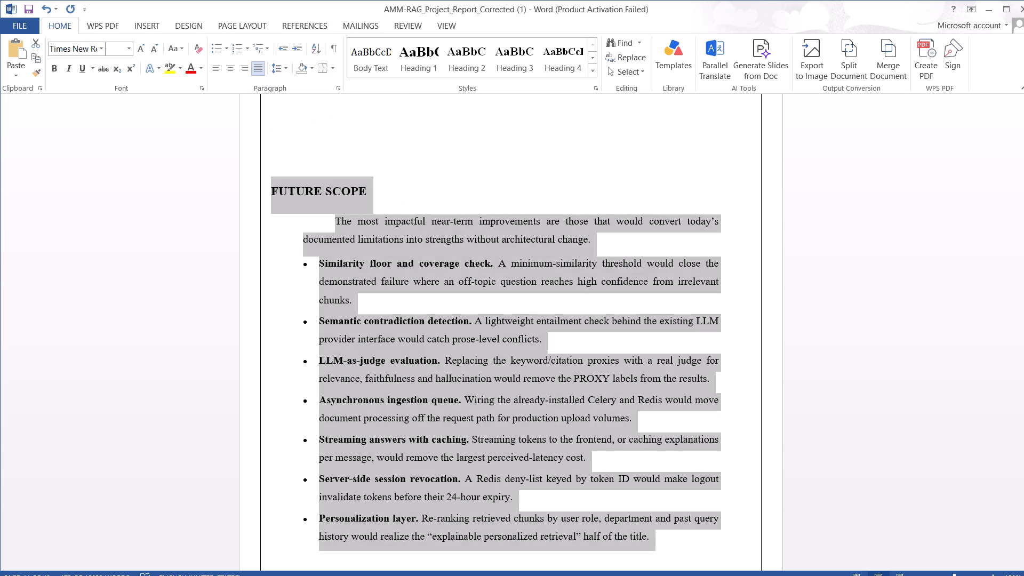
pyautogui.click(261, 67)
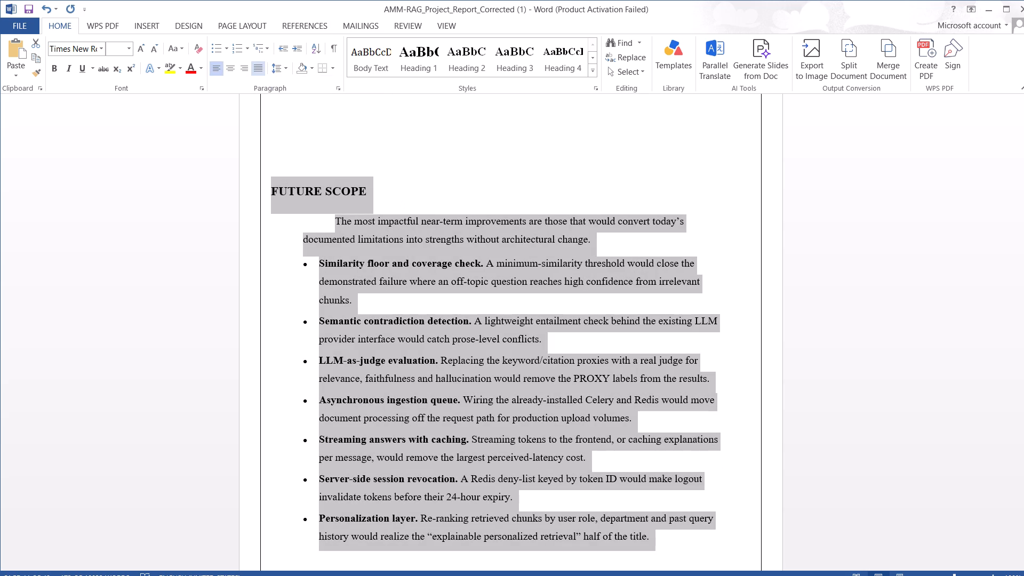
pyautogui.click(260, 68)
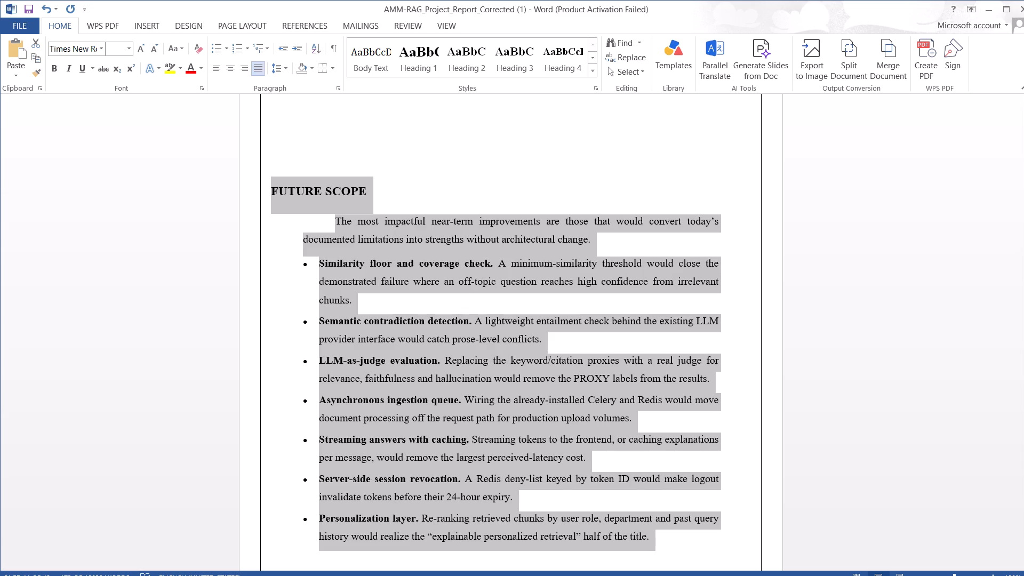
# Centre the FUTURE SCOPE heading above the section text.
pyautogui.click(366, 192)
pyautogui.moveTo(366, 192); pyautogui.dragTo(277, 185)
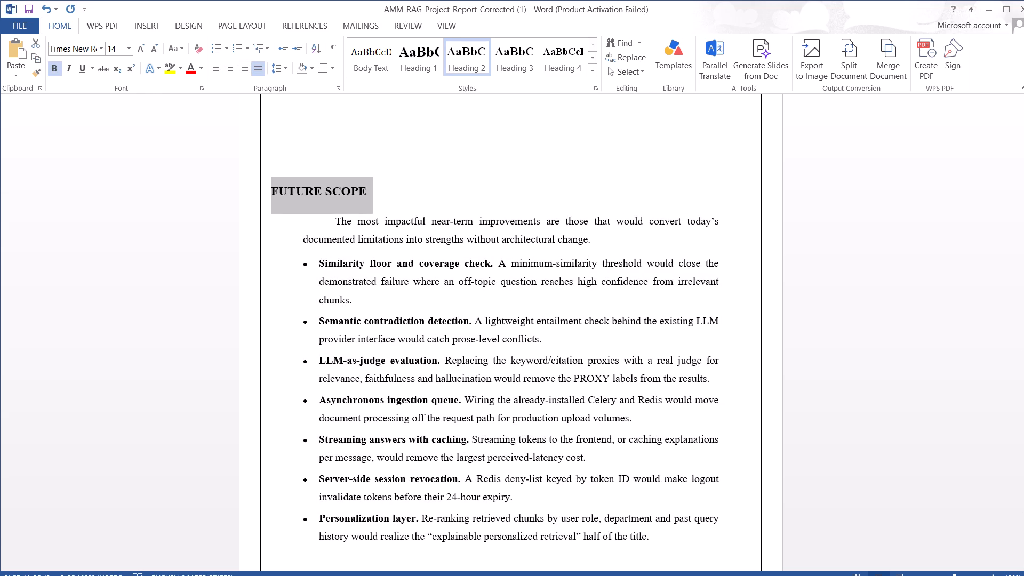
pyautogui.click(236, 69)
pyautogui.click(422, 187)
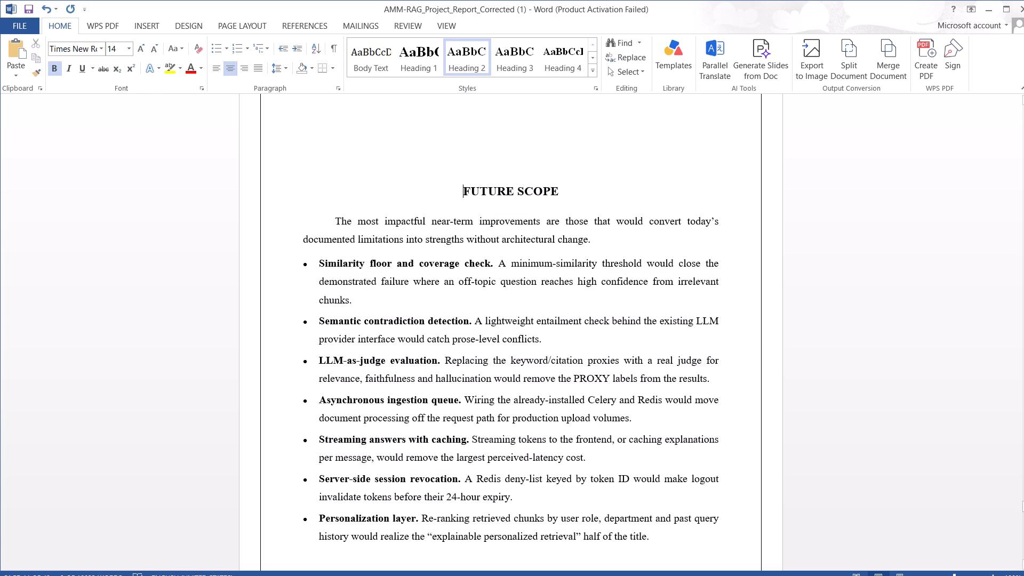
# Save the report.
pyautogui.hotkey('ctrl', 's')
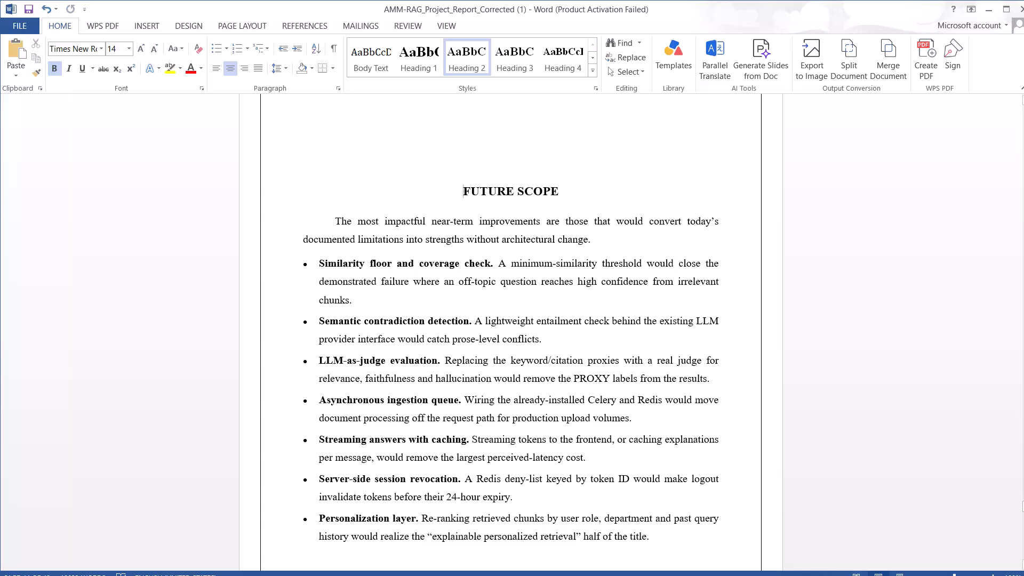
# Check the page layout around the FUTURE SCOPE, CONCLUSION and 5.4 User Feedback and System Improvements sections.
pyautogui.scroll(-5, 510, 231)
pyautogui.scroll(14, 510, 231)
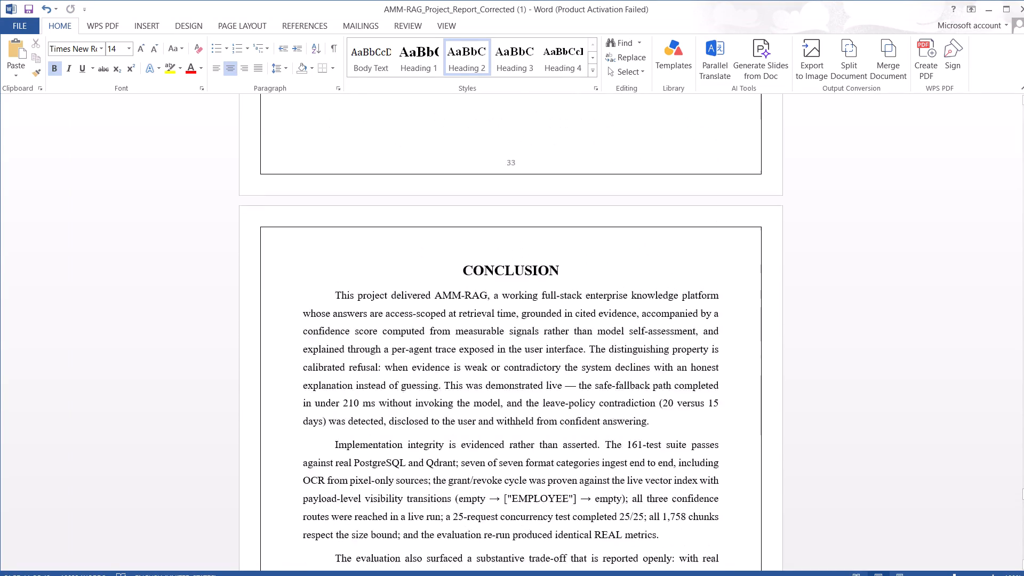
pyautogui.scroll(8, 510, 231)
pyautogui.scroll(-5, 510, 231)
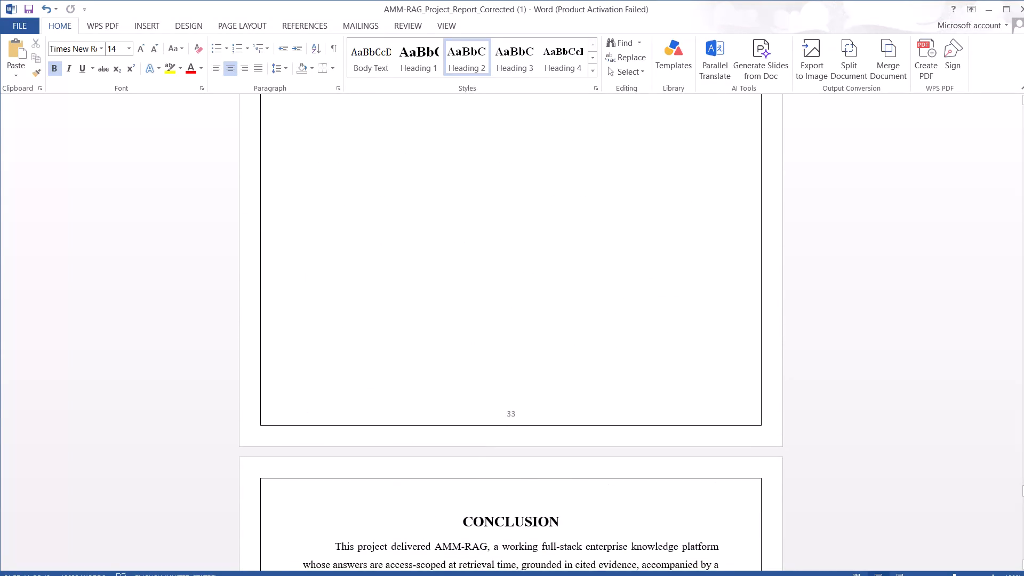
pyautogui.scroll(-4, 510, 231)
pyautogui.scroll(1, 510, 231)
pyautogui.scroll(-1, 510, 231)
pyautogui.scroll(4, 510, 231)
pyautogui.hscroll(1, 510, 231)
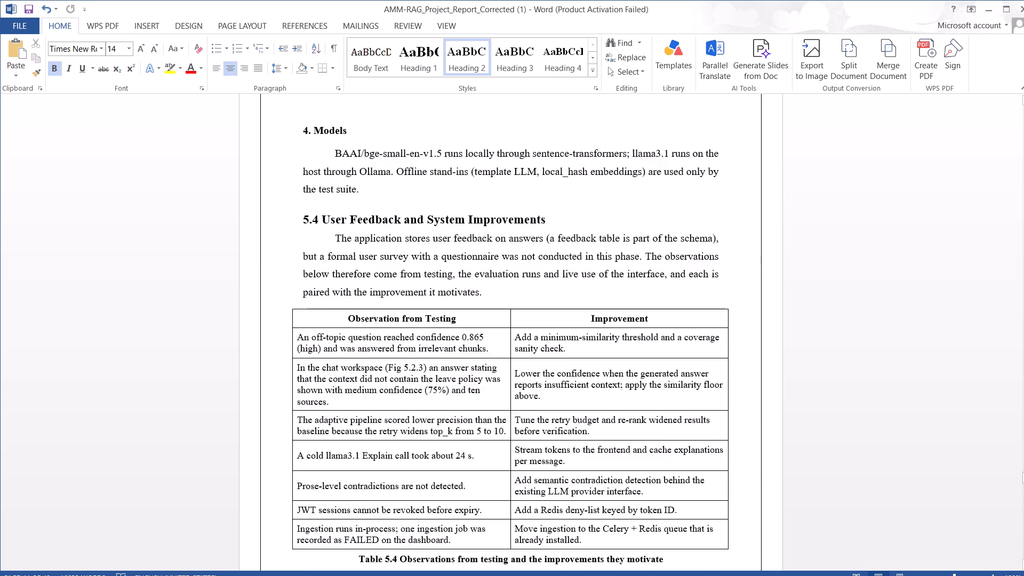
pyautogui.hscroll(1, 510, 231)
pyautogui.scroll(-8, 510, 231)
pyautogui.scroll(1, 510, 231)
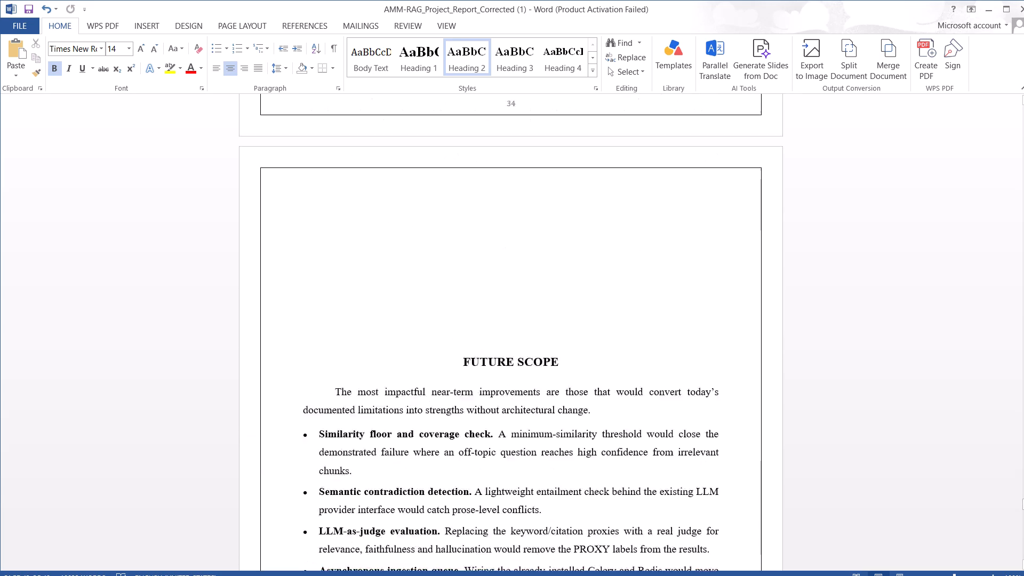
# Review the report's pages backwards from FUTURE SCOPE through the chapters, tables list, acknowledgement and certificate to the cover page.
pyautogui.scroll(10, 510, 231)
pyautogui.scroll(18, 510, 231)
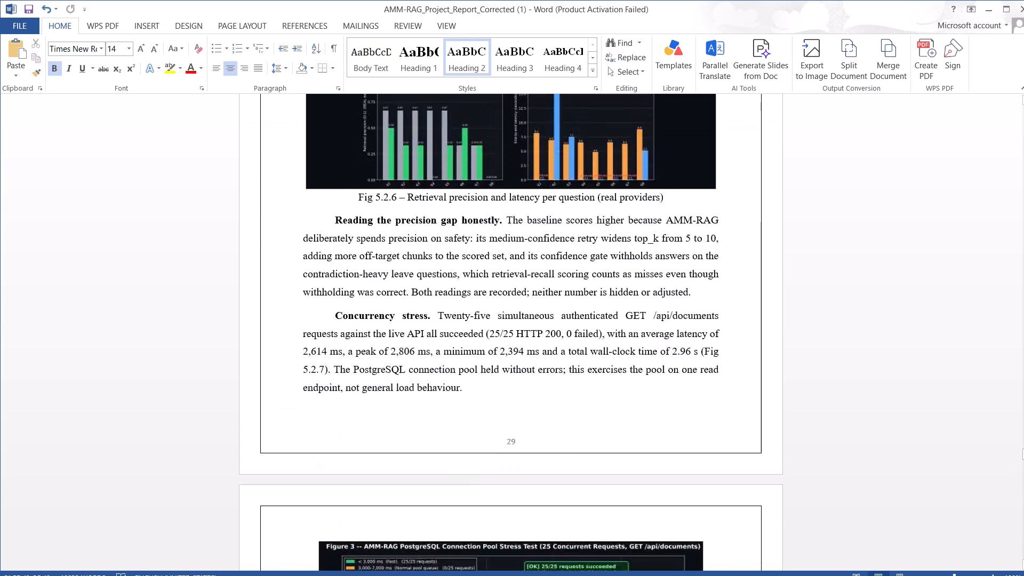
pyautogui.scroll(20, 510, 231)
pyautogui.scroll(17, 510, 231)
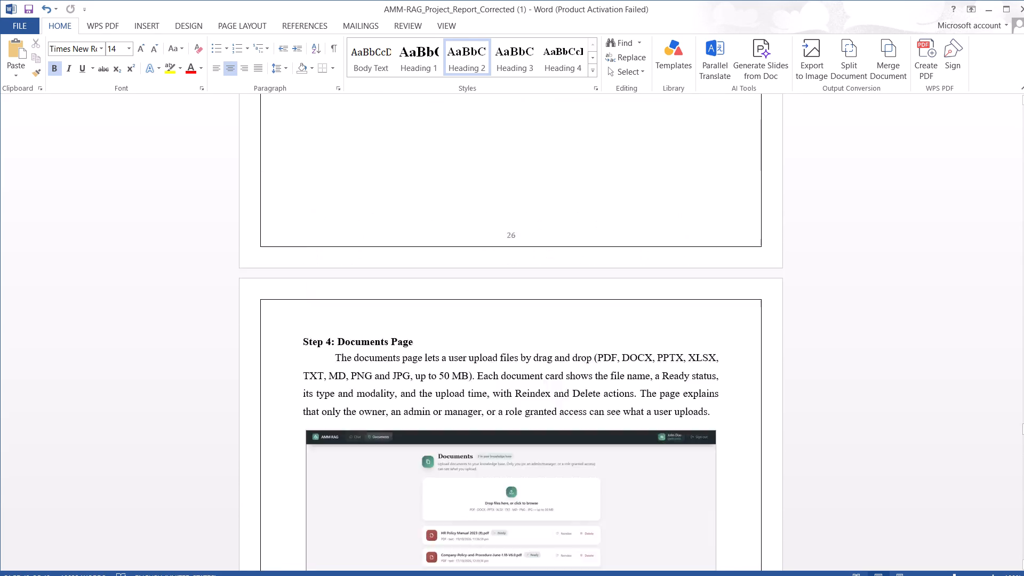
pyautogui.scroll(20, 510, 231)
pyautogui.scroll(17, 510, 231)
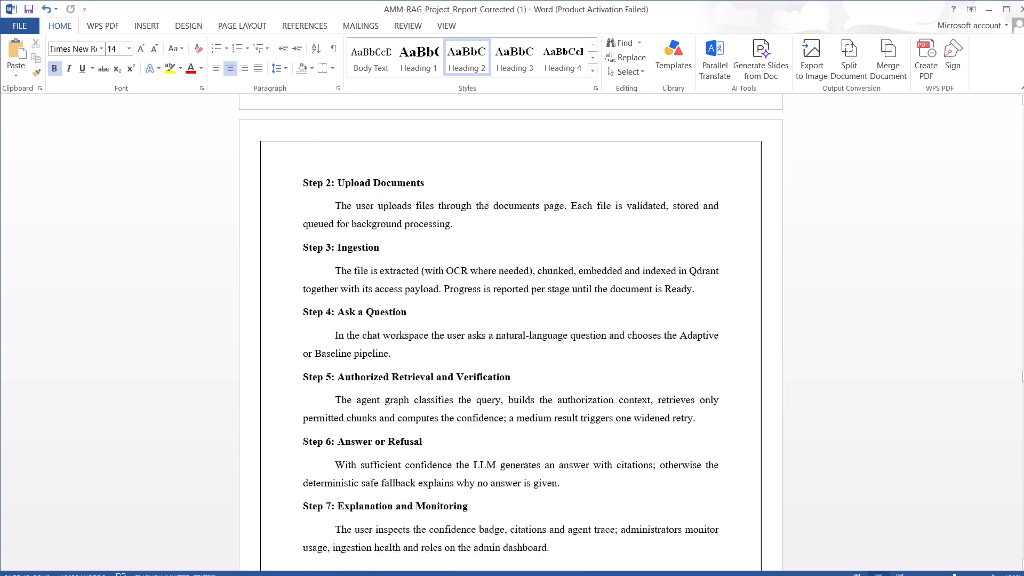
pyautogui.scroll(3, 510, 231)
pyautogui.scroll(18, 510, 231)
pyautogui.scroll(18, 510, 231)
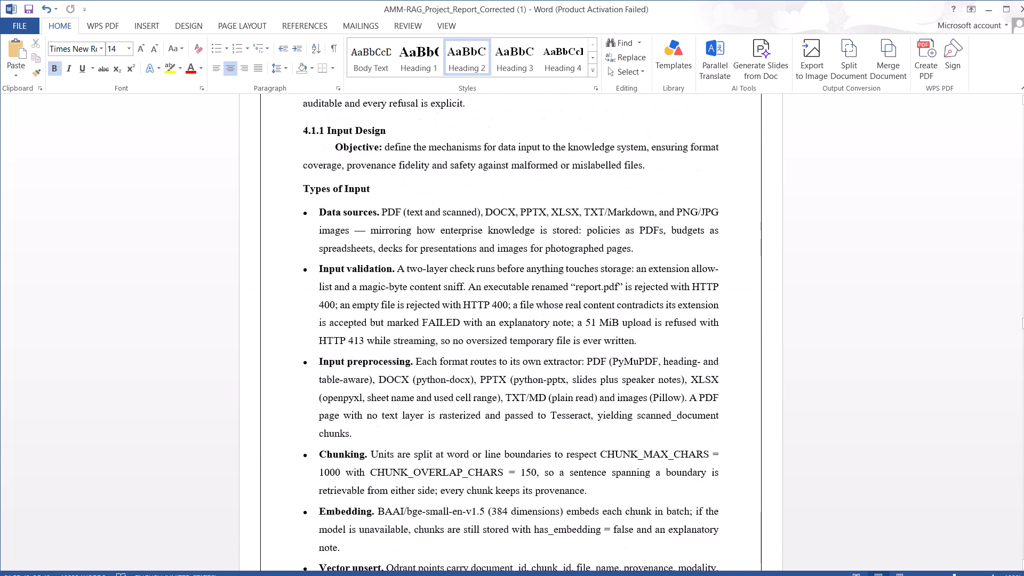
pyautogui.scroll(17, 510, 231)
pyautogui.scroll(19, 510, 231)
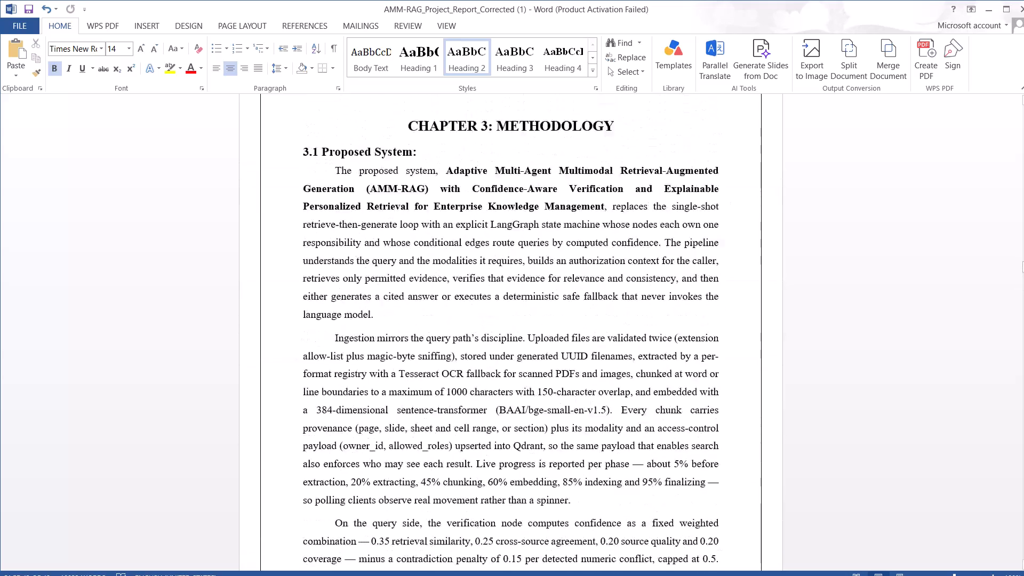
pyautogui.scroll(17, 510, 231)
pyautogui.scroll(7, 510, 231)
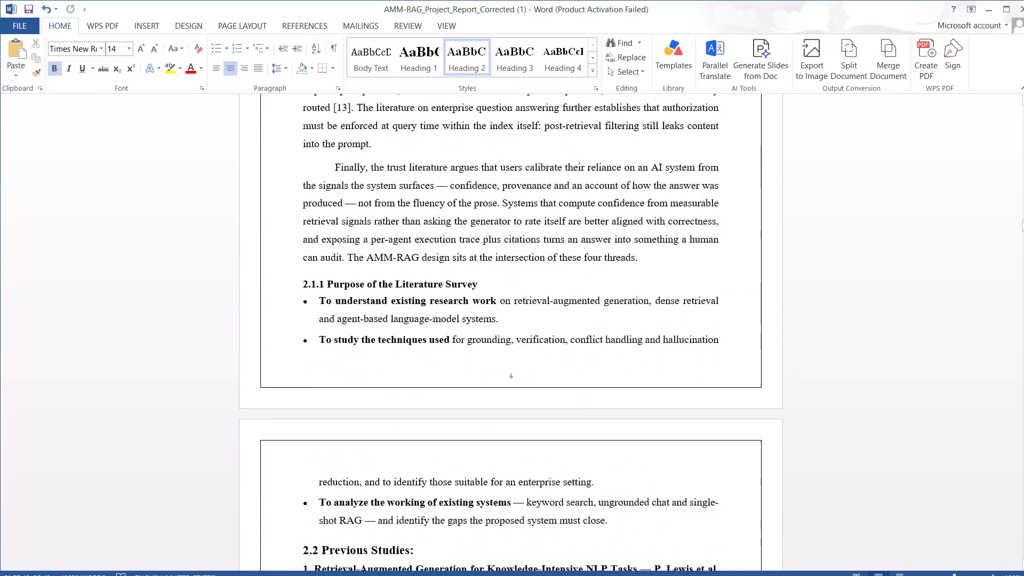
pyautogui.scroll(18, 510, 231)
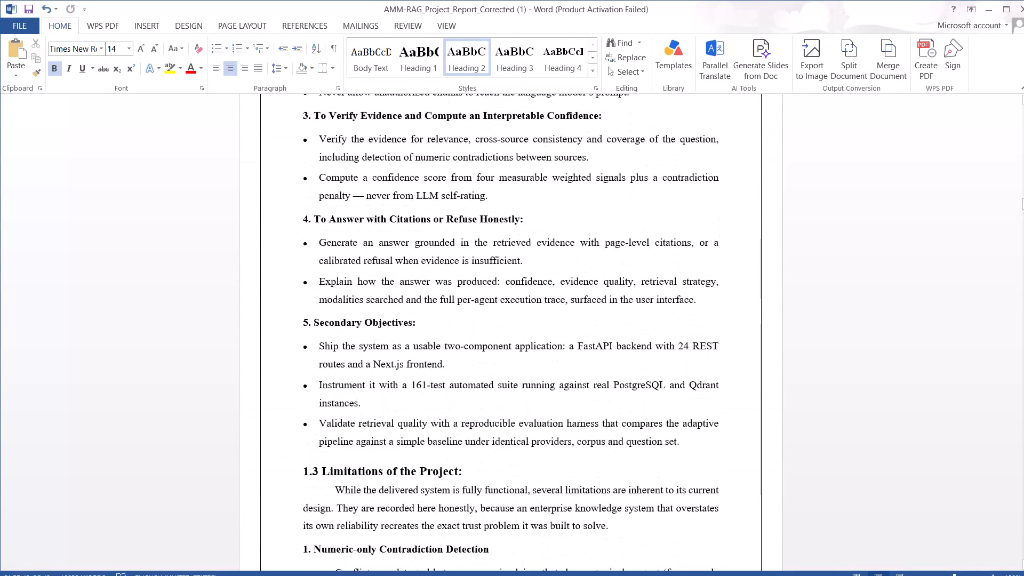
pyautogui.scroll(7, 510, 231)
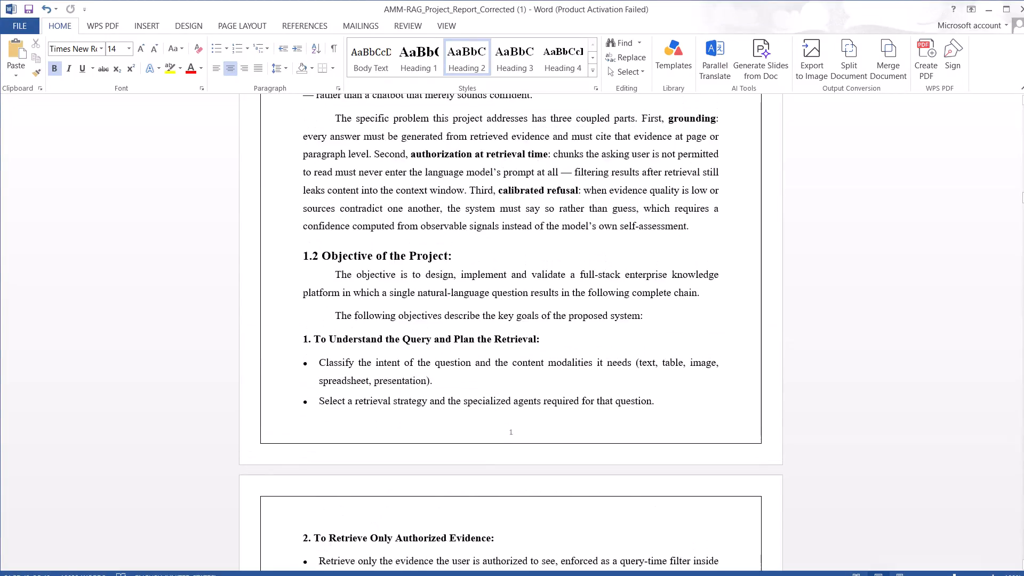
pyautogui.scroll(12, 510, 231)
pyautogui.scroll(-1, 510, 231)
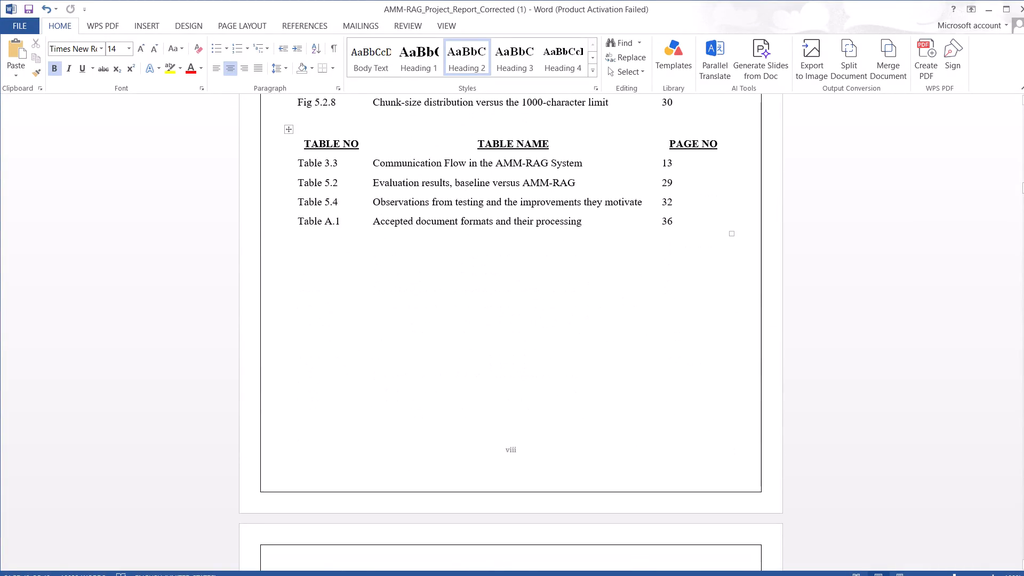
pyautogui.scroll(17, 510, 231)
pyautogui.scroll(16, 510, 231)
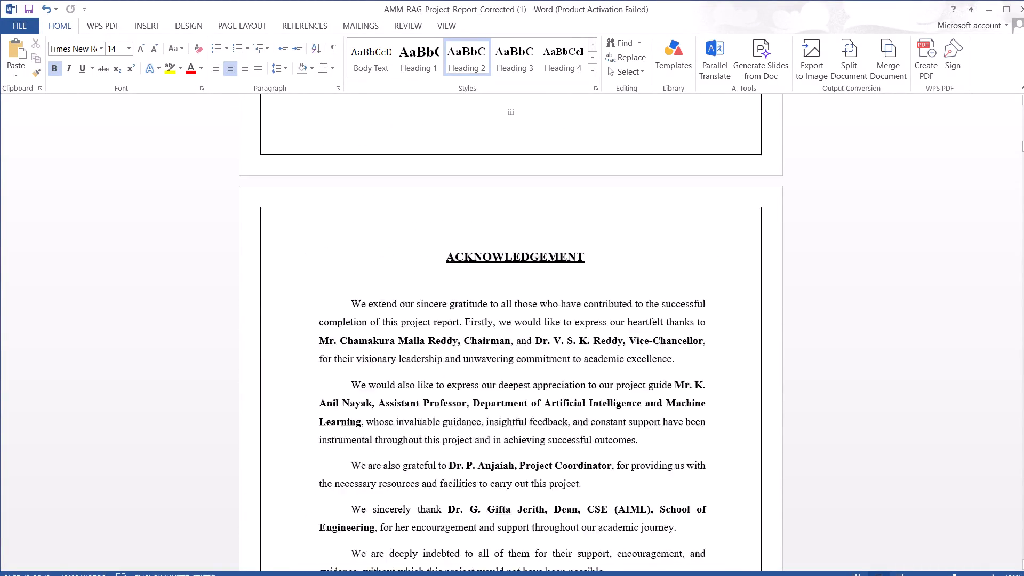
pyautogui.scroll(20, 510, 231)
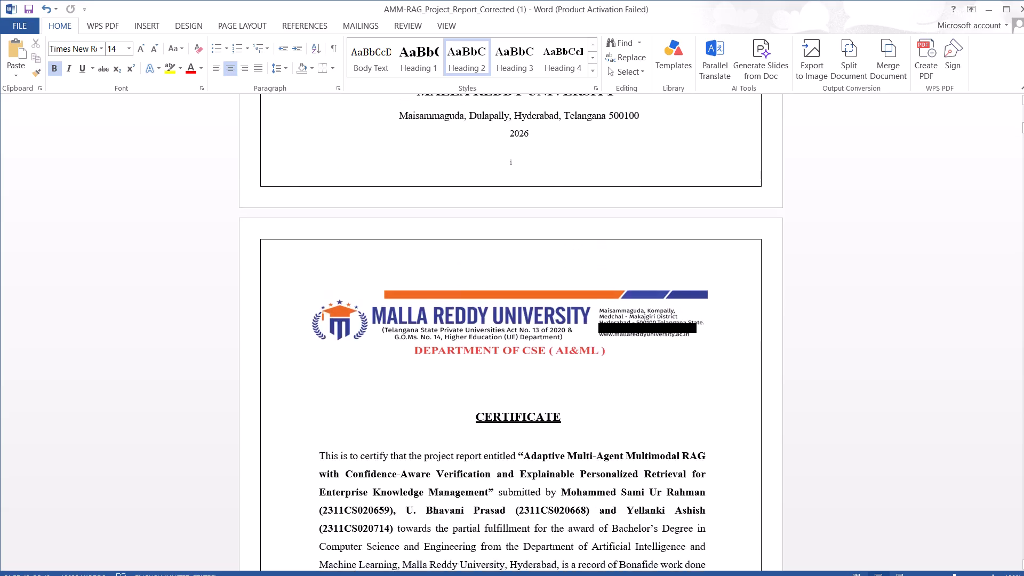
pyautogui.scroll(16, 510, 231)
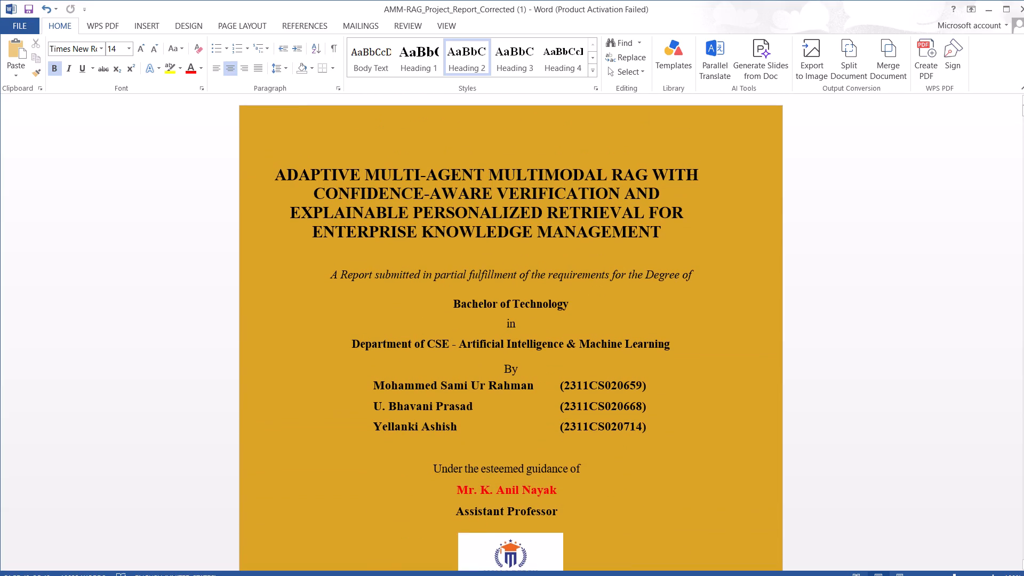
# Save the reviewed report under its existing name, with the cursor placed on the cover page.
pyautogui.click(546, 267)
pyautogui.hotkey('ctrl', 's')
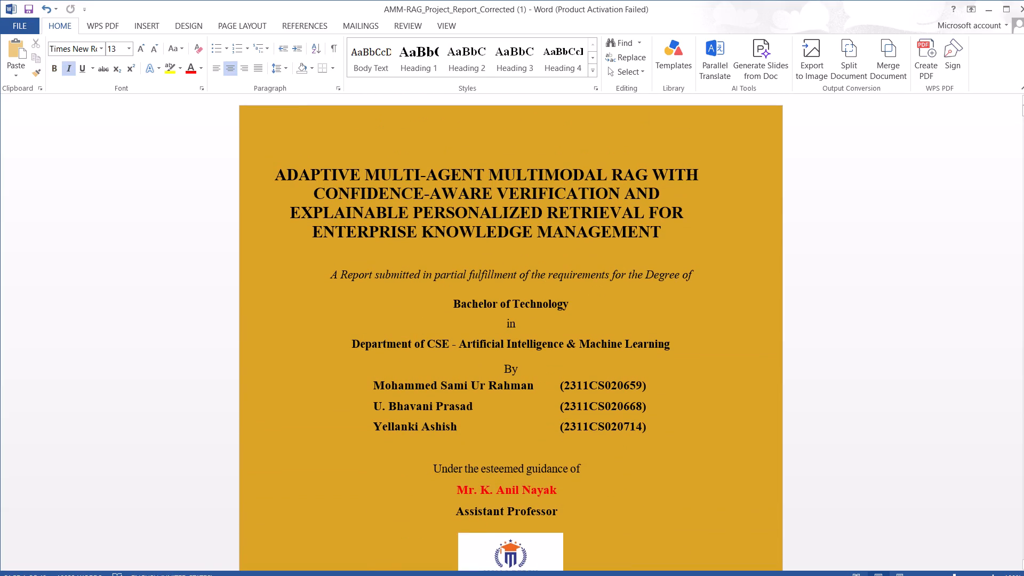
pyautogui.hotkey('ctrl', 's')
pyautogui.hotkey('ctrl', 's')
pyautogui.hotkey('ctrl', 's')
pyautogui.hotkey('ctrl', 's')
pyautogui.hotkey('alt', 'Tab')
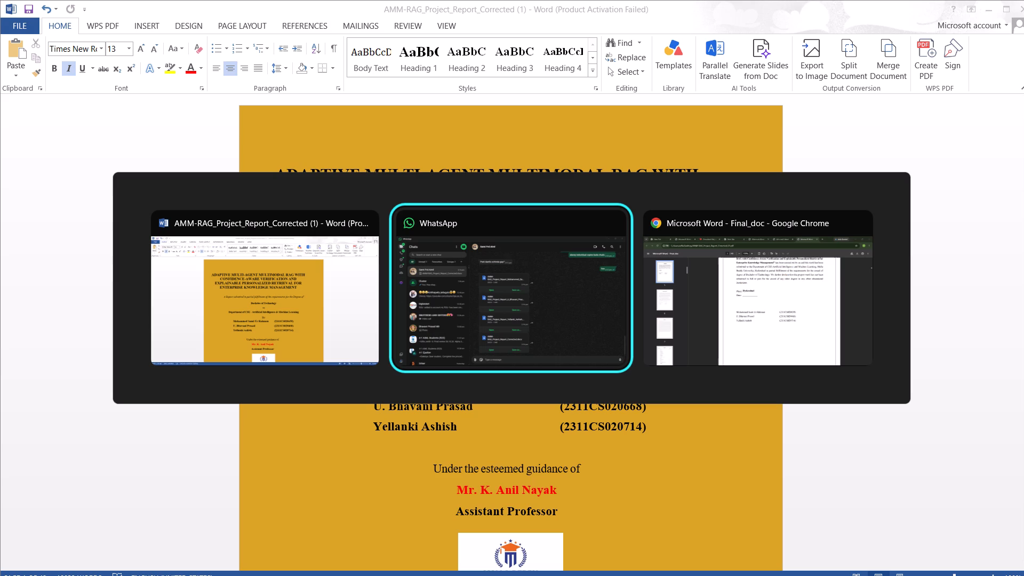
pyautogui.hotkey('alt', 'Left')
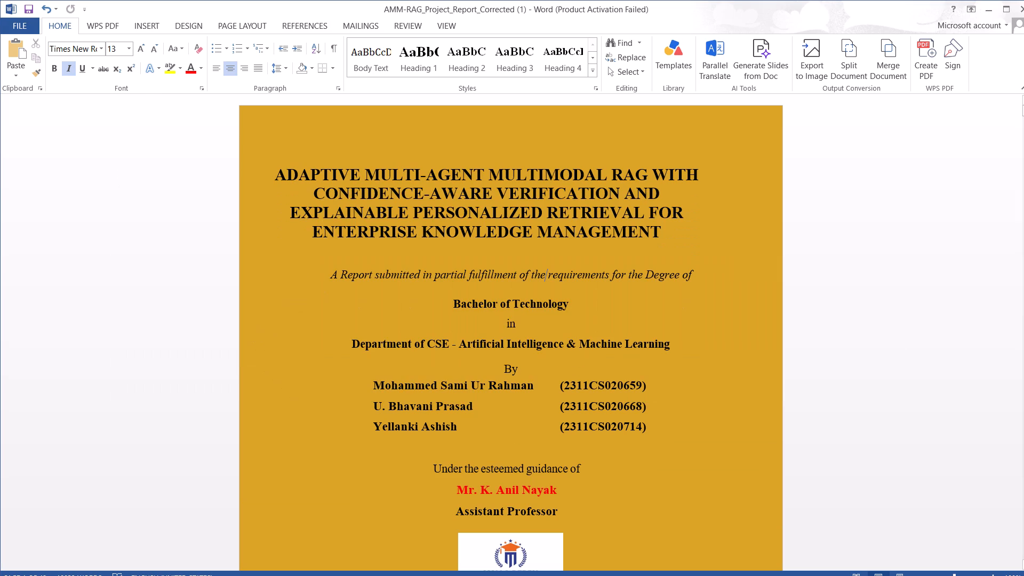
# Start saving a copy of the report as a Word document, choosing the Desktop folder as its location.
pyautogui.click(23, 25)
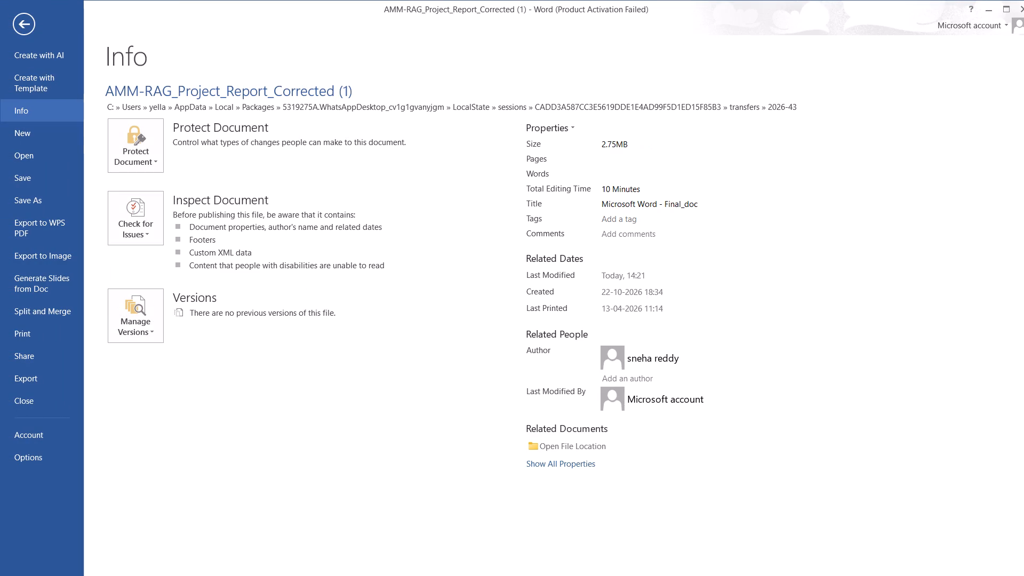
pyautogui.click(42, 198)
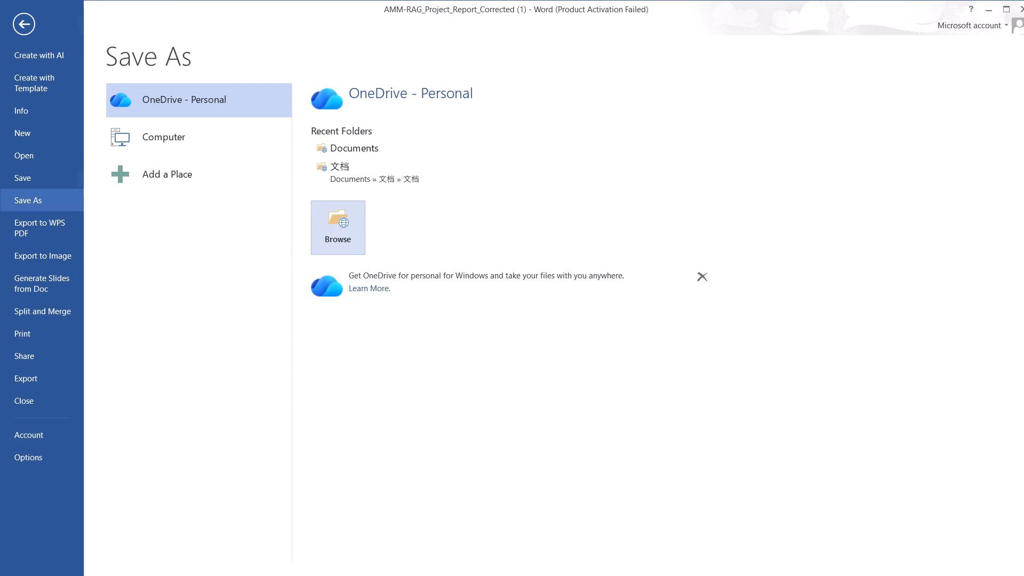
pyautogui.click(361, 228)
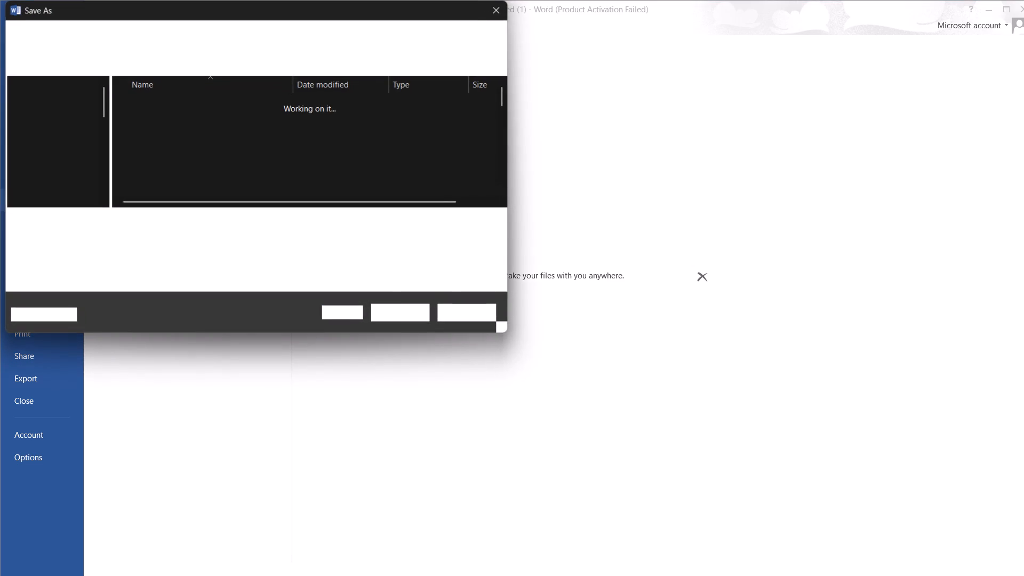
pyautogui.click(57, 177)
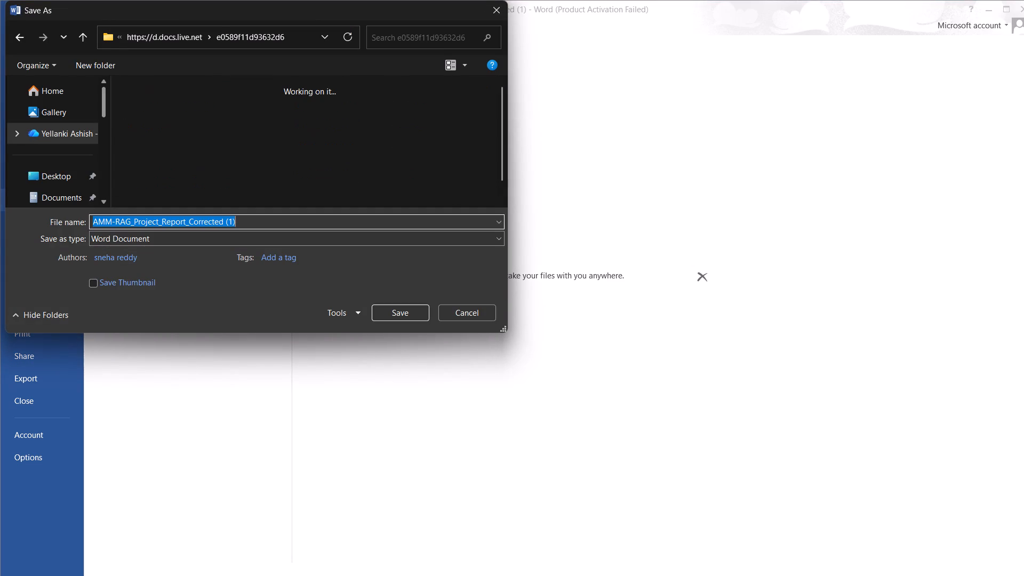
pyautogui.click(57, 177)
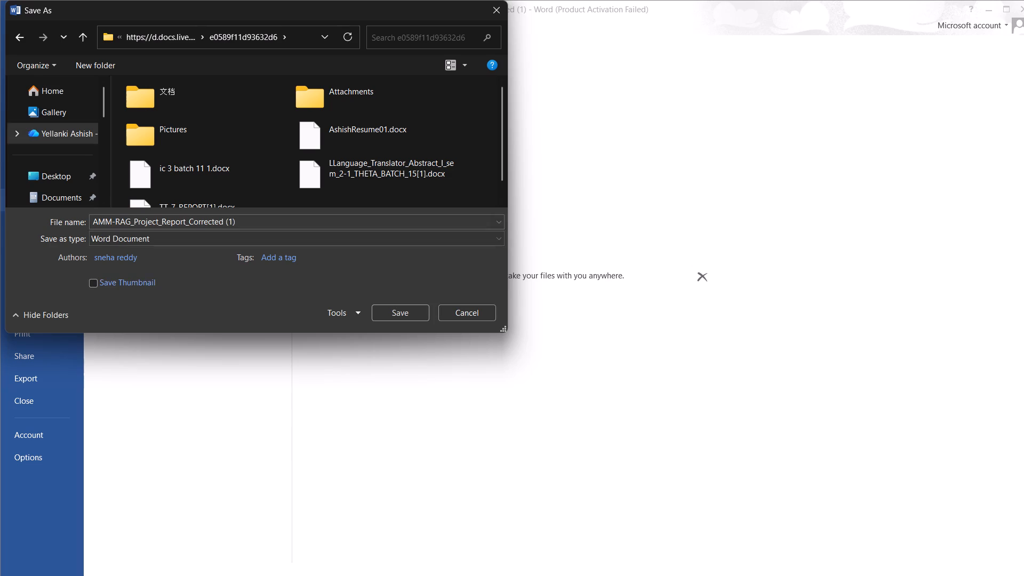
pyautogui.click(50, 181)
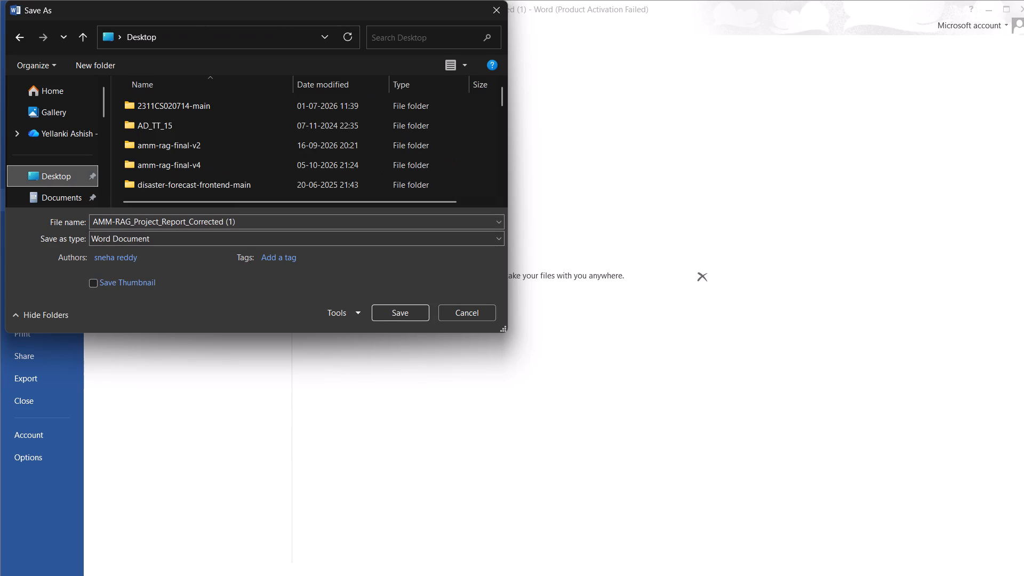
# Save the report copy to the Desktop as the Word document AMM-RAG_Project_Report_Corrected (1).
pyautogui.click(406, 314)
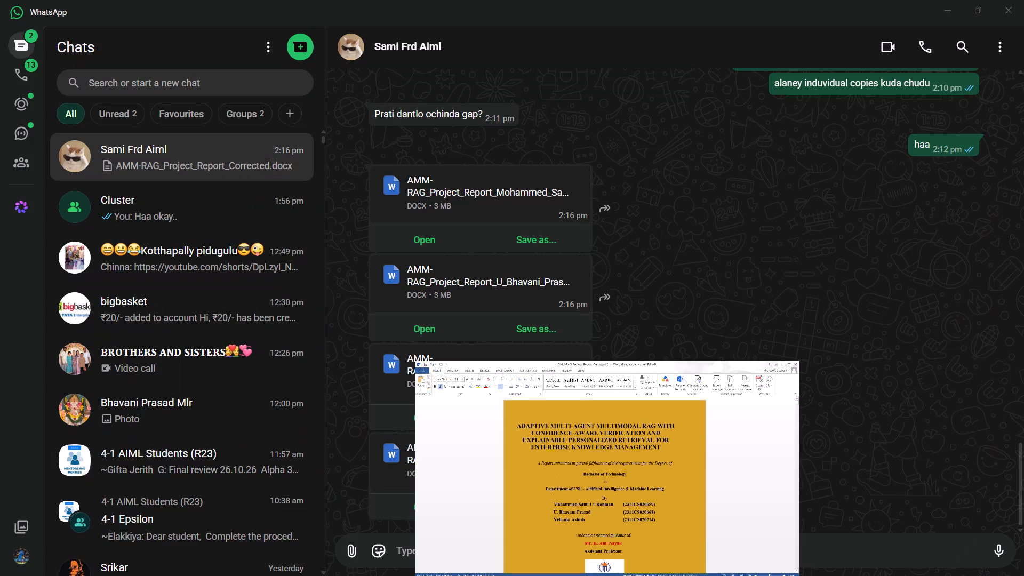
# Copy the saved AMM-RAG report file on the desktop and start switching to another open window.
pyautogui.moveTo(229, 501); pyautogui.dragTo(116, 510)
pyautogui.hotkey('ctrl', 'c')
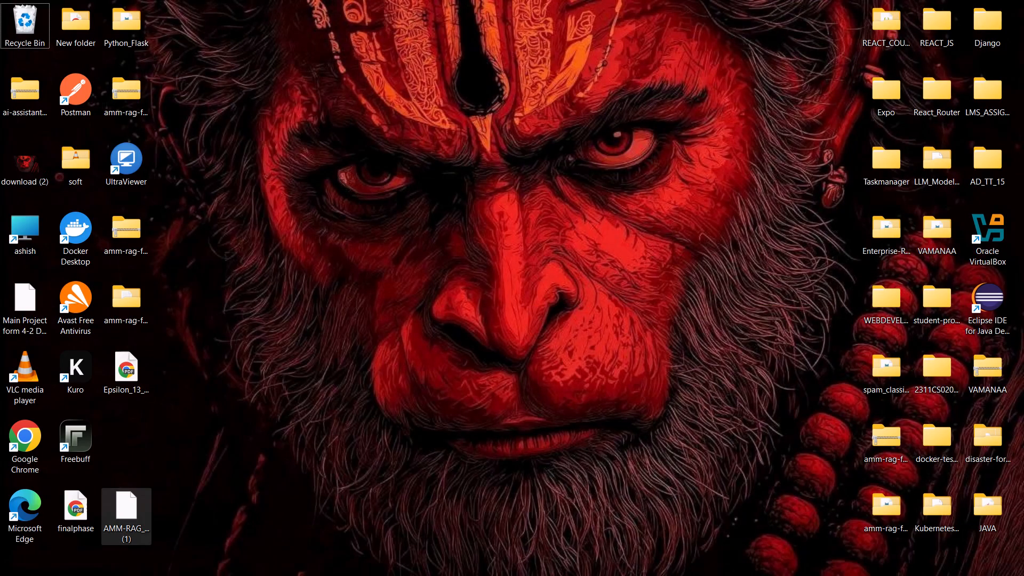
pyautogui.hotkey('alt', 'Tab')
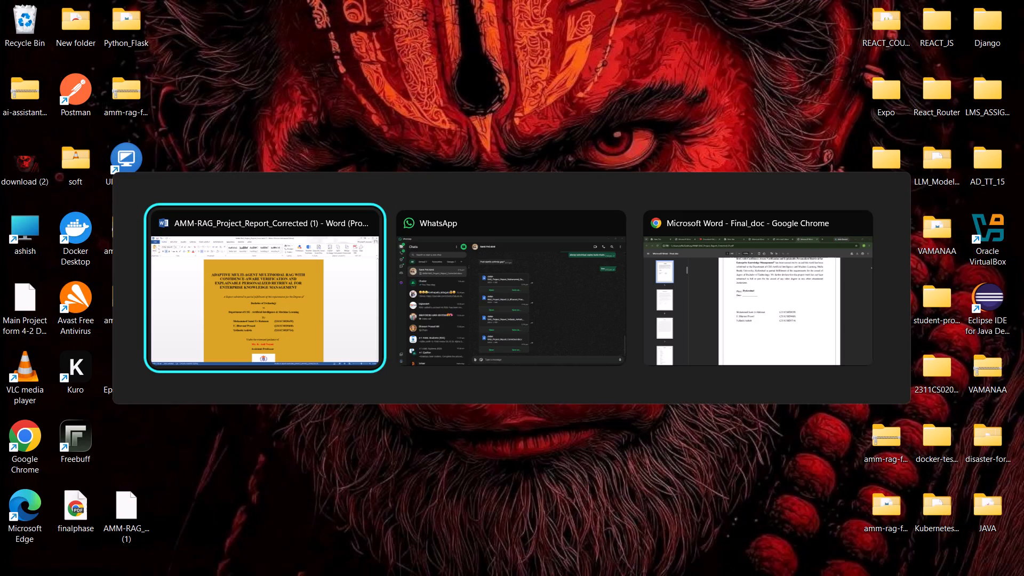
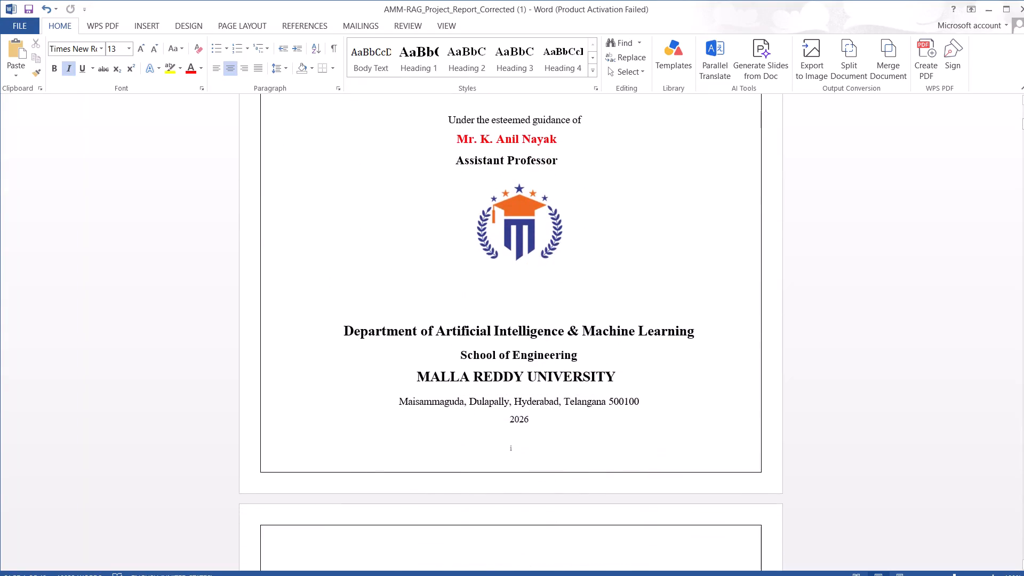
# Review the report's pages from the cover through the certificate, declaration, acknowledgement and contents to section 1.2 Objective of the Project.
pyautogui.scroll(-9, 564, 345)
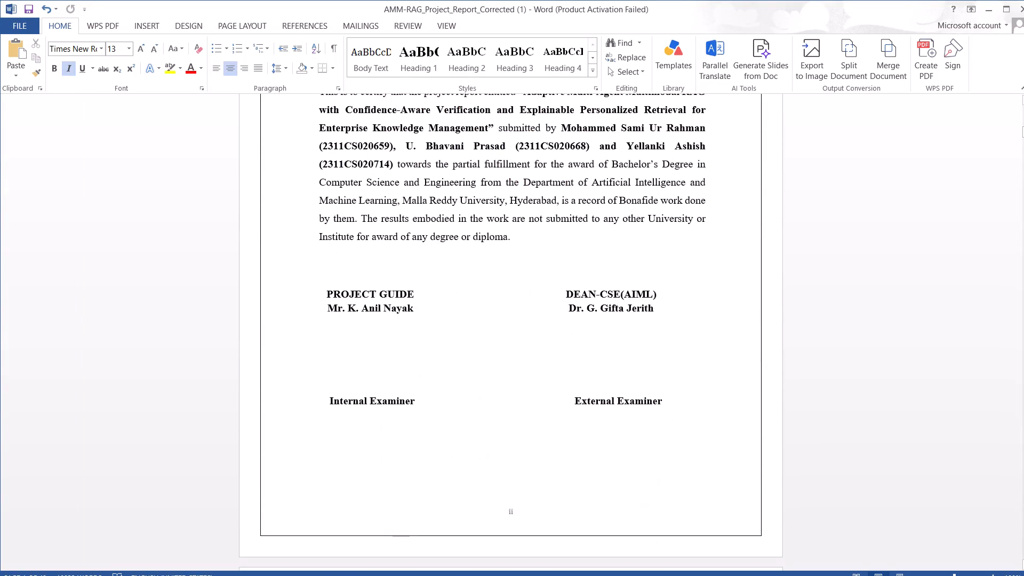
pyautogui.scroll(-8, 564, 345)
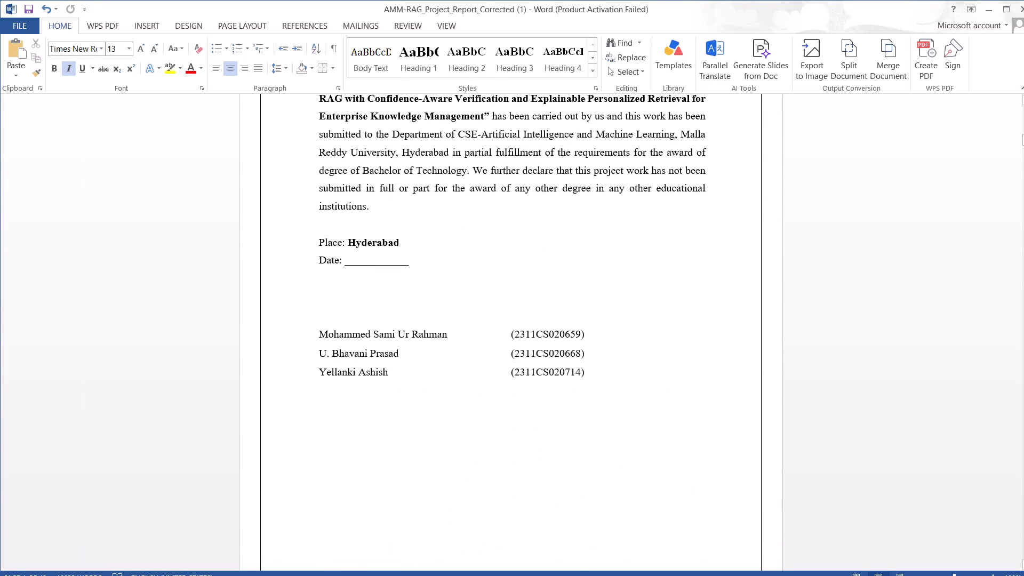
pyautogui.scroll(-10, 564, 345)
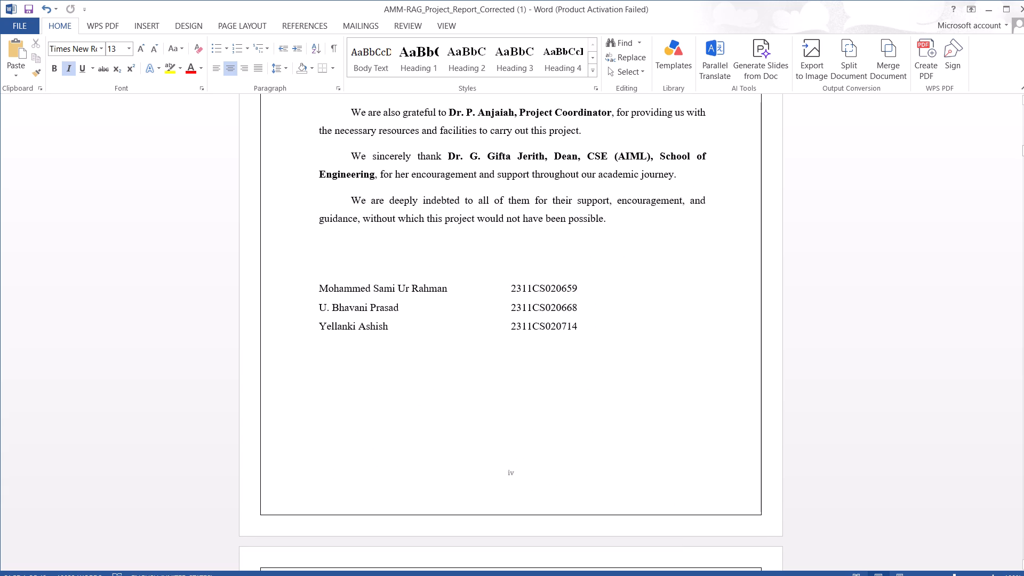
pyautogui.hscroll(1, 564, 345)
pyautogui.scroll(-3, 564, 345)
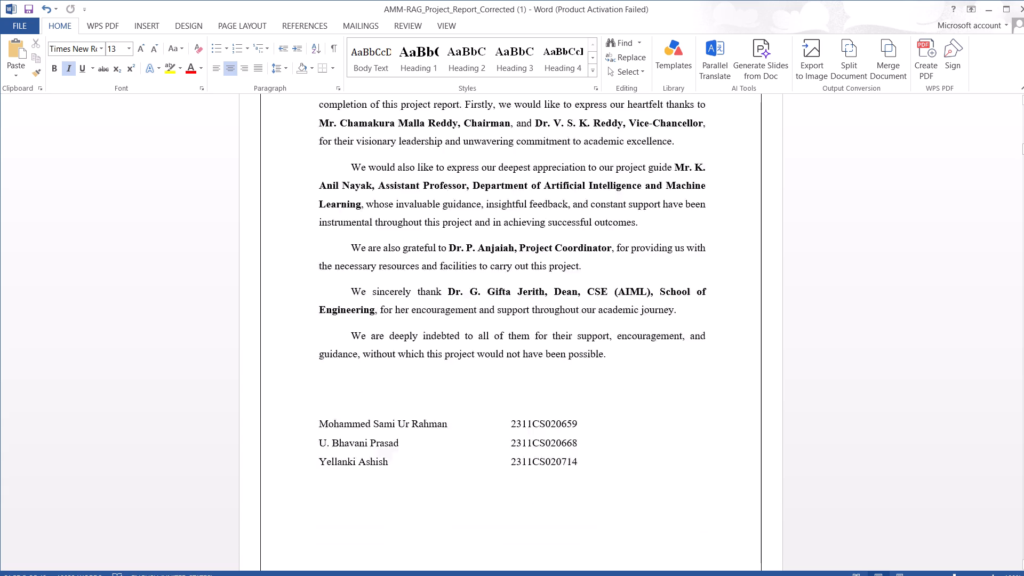
pyautogui.scroll(-10, 564, 345)
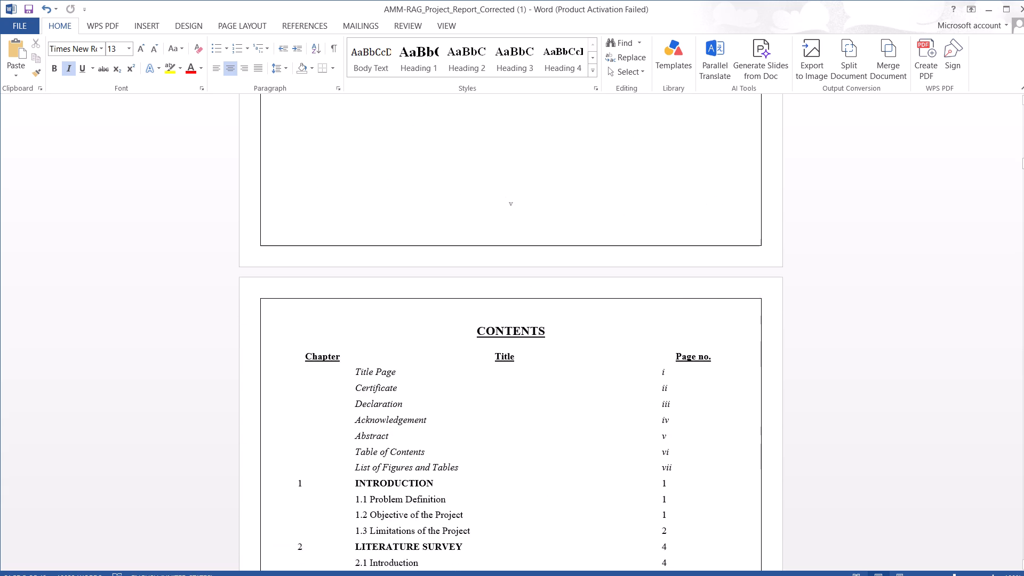
pyautogui.scroll(-12, 564, 345)
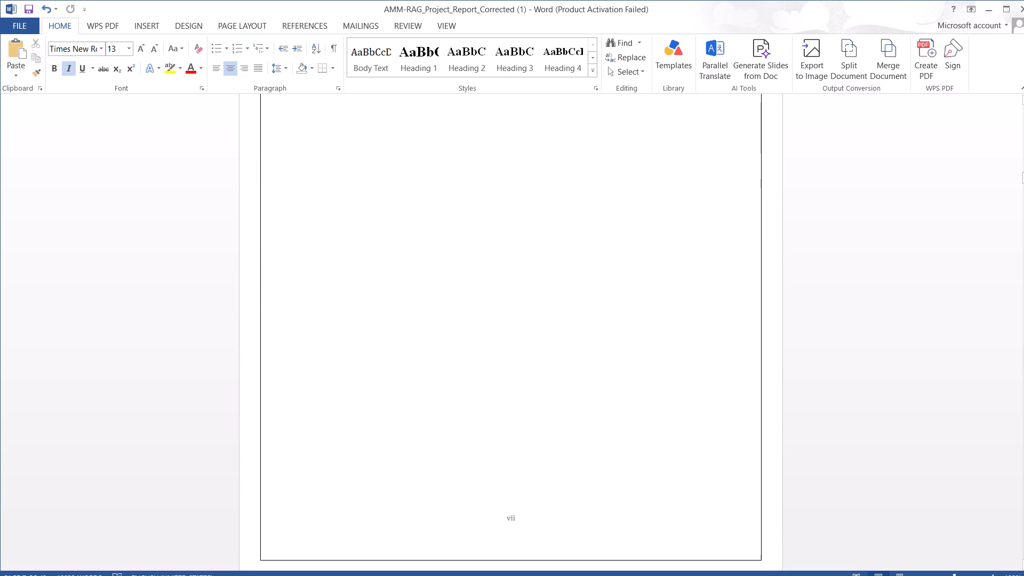
pyautogui.scroll(-16, 564, 345)
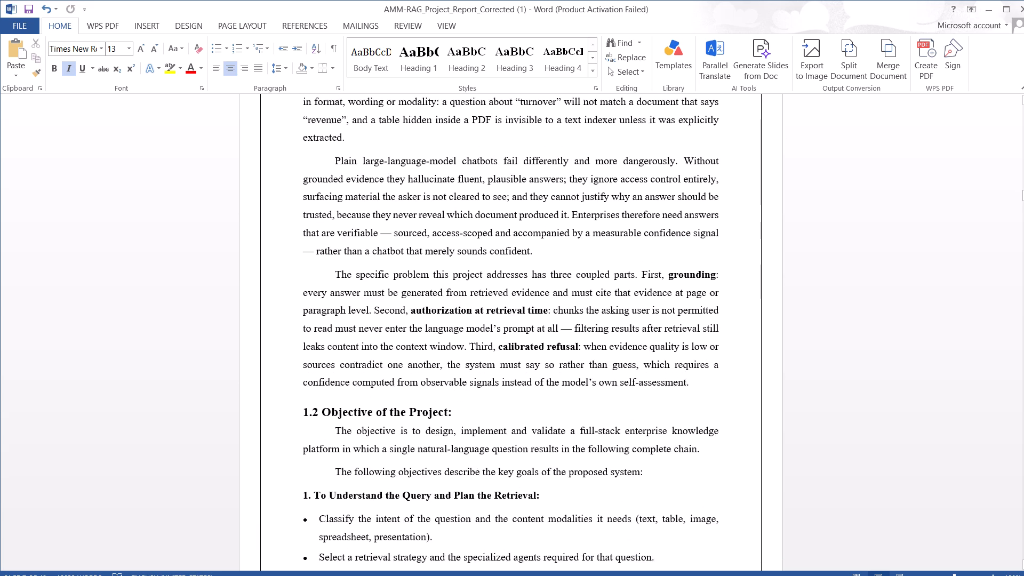
pyautogui.scroll(-4, 564, 345)
# Remove the blank page before the LIST OF FIGURES AND TABLES heading and check the resulting layout of that list.
pyautogui.scroll(15, 564, 345)
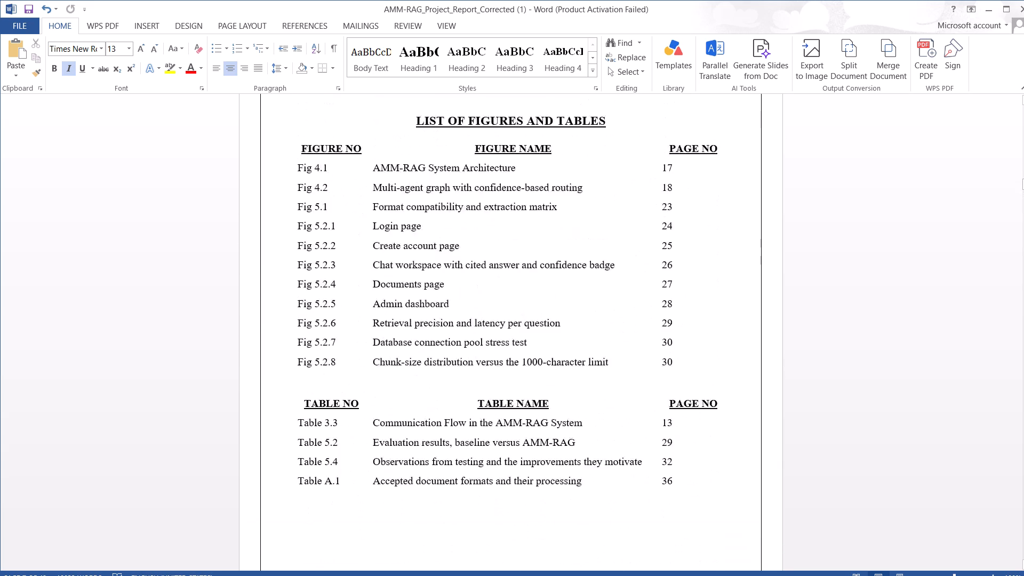
pyautogui.scroll(3, 564, 345)
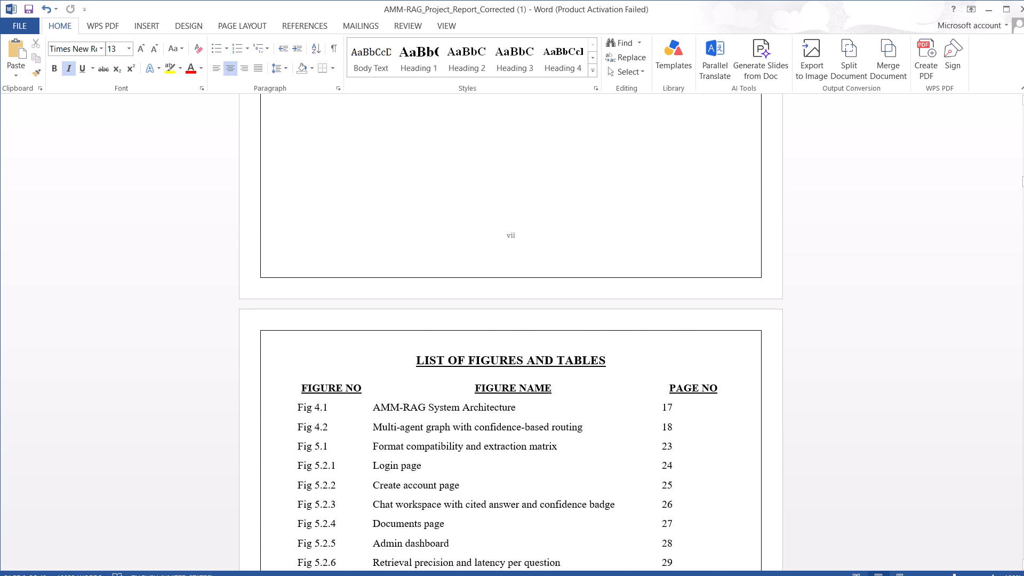
pyautogui.click(414, 358)
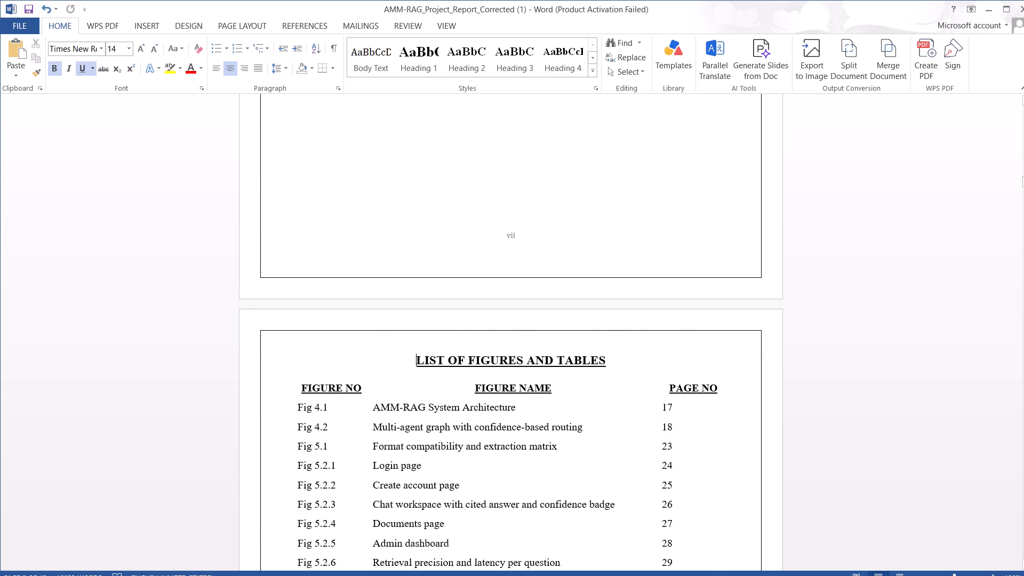
pyautogui.press('BackSpace')
pyautogui.scroll(4, 414, 358)
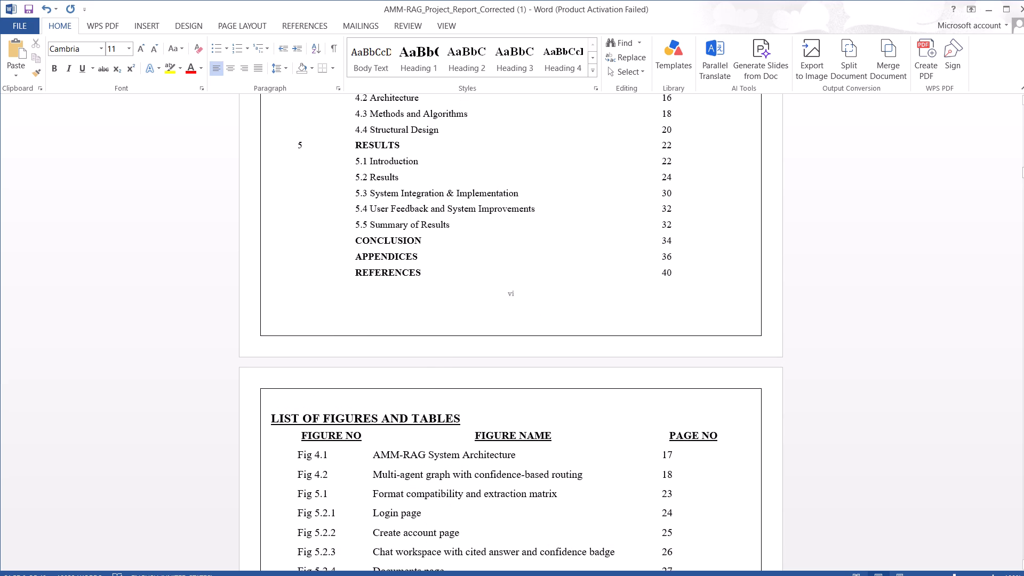
pyautogui.scroll(-8, 414, 358)
pyautogui.scroll(4, 414, 358)
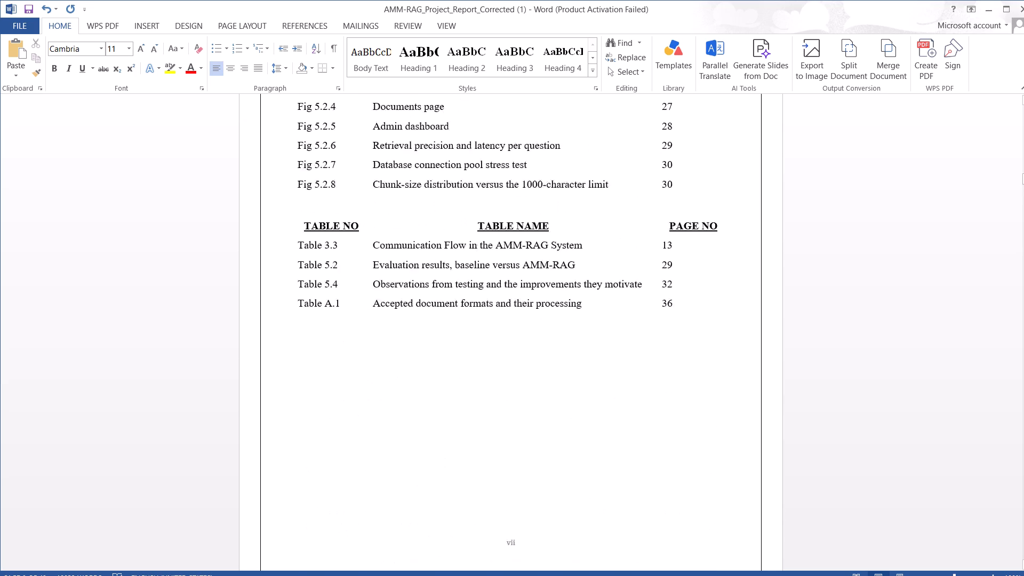
pyautogui.scroll(1, 414, 358)
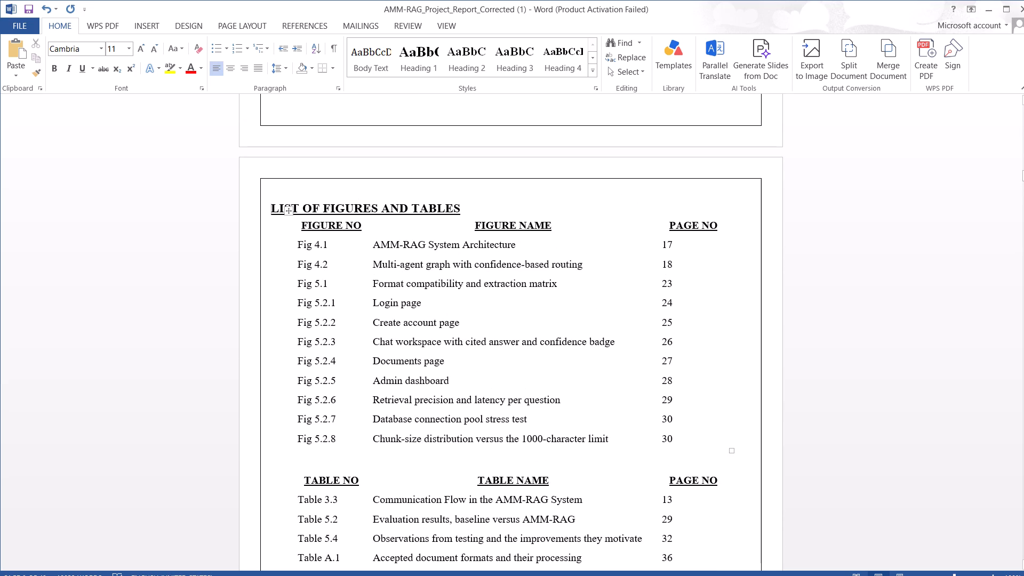
# Centre the LIST OF FIGURES AND TABLES heading above the figure list.
pyautogui.press('space')
pyautogui.press('space')
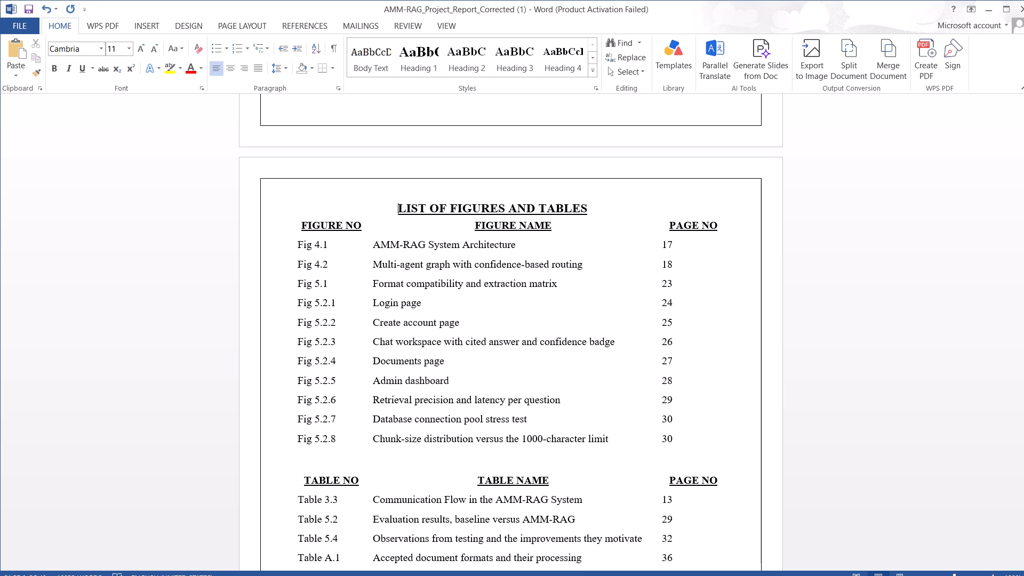
pyautogui.press('space')
pyautogui.press('space')
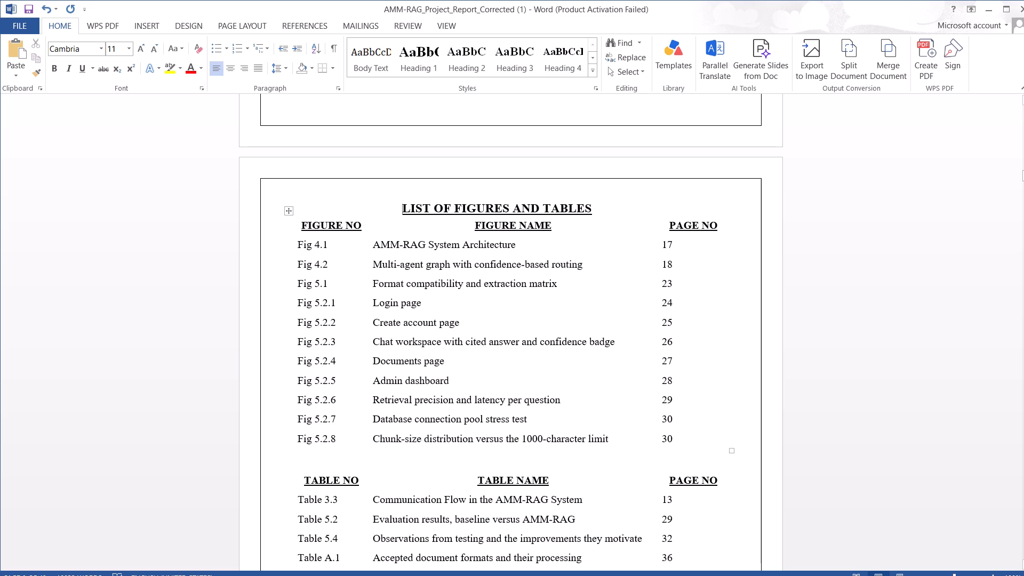
pyautogui.moveTo(404, 206); pyautogui.dragTo(582, 206)
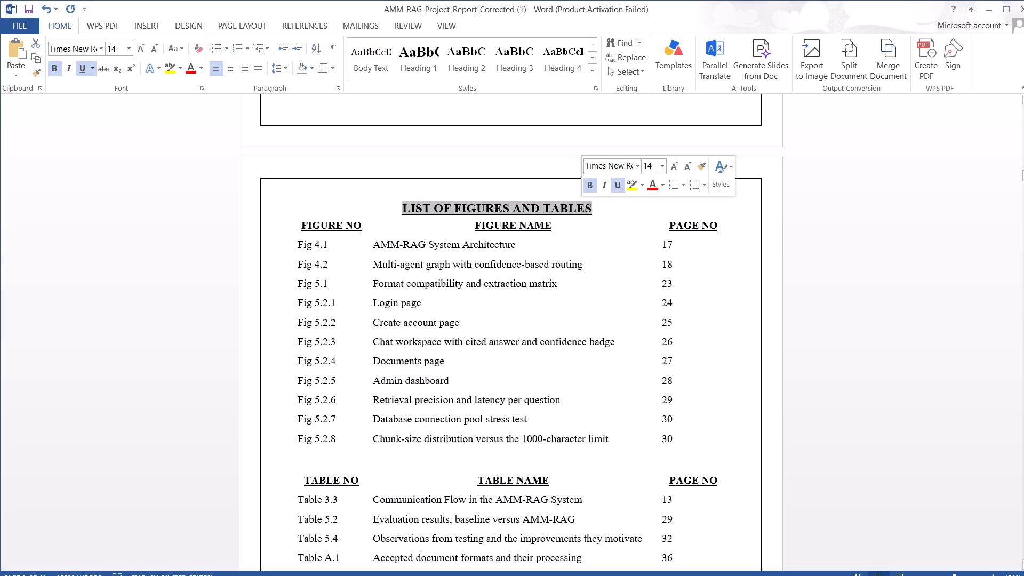
pyautogui.click(231, 67)
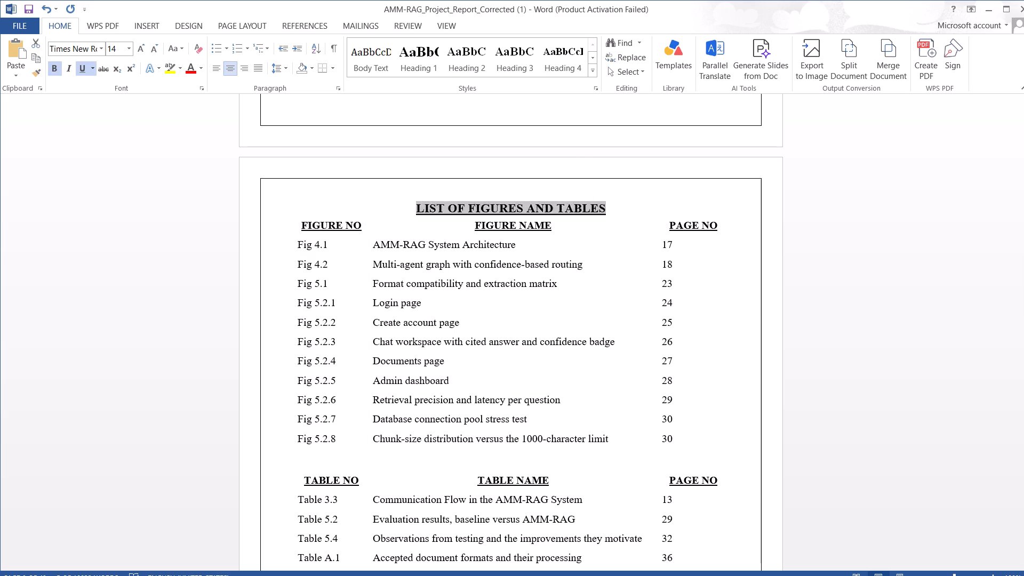
pyautogui.click(442, 165)
# Check the pages following the figures and tables list, and save the report under its existing name.
pyautogui.scroll(2, 442, 165)
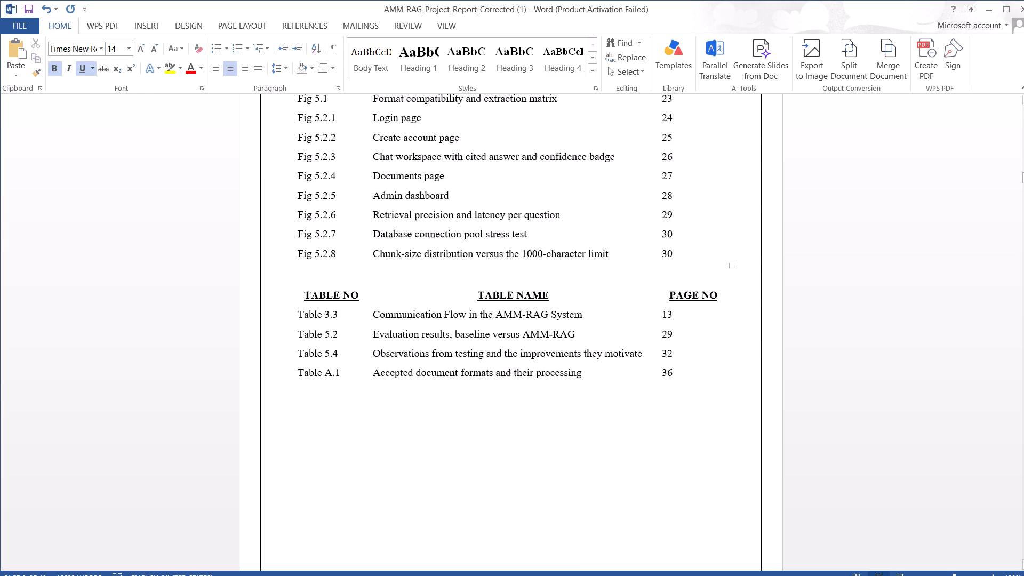
pyautogui.scroll(1, 442, 165)
pyautogui.scroll(-8, 442, 165)
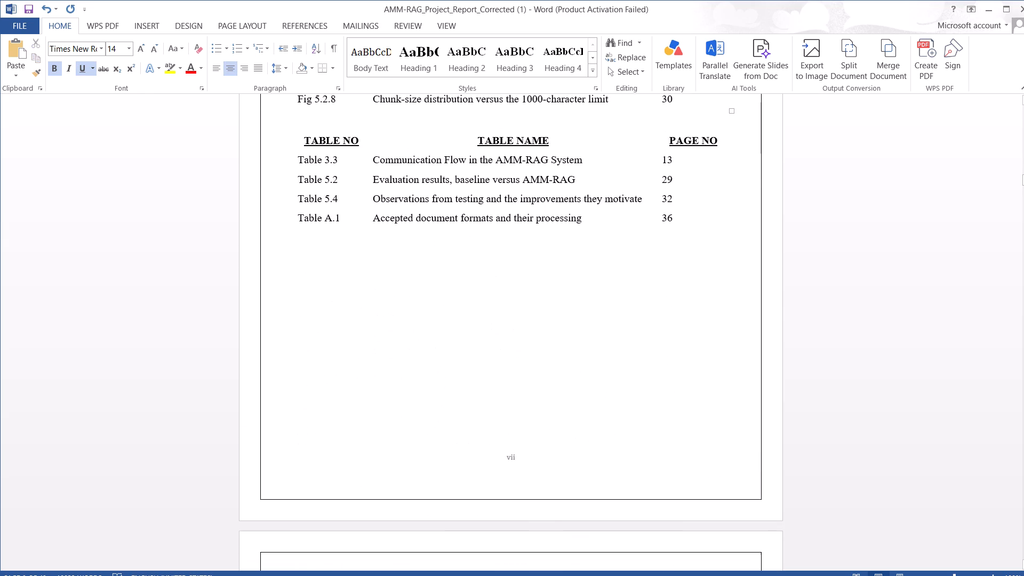
pyautogui.scroll(-18, 442, 165)
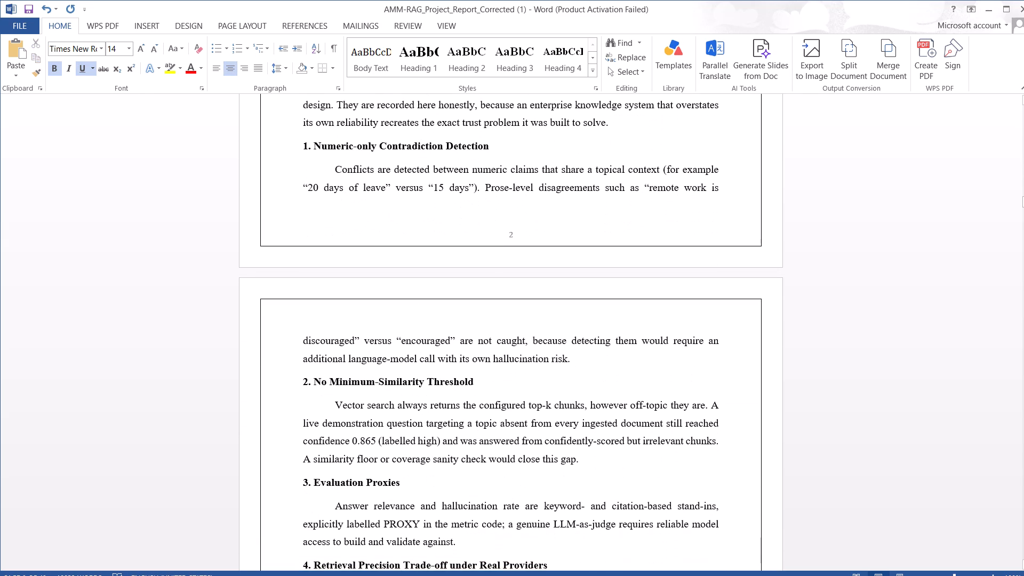
pyautogui.hotkey('ctrl', 's')
pyautogui.hotkey('ctrl', 's')
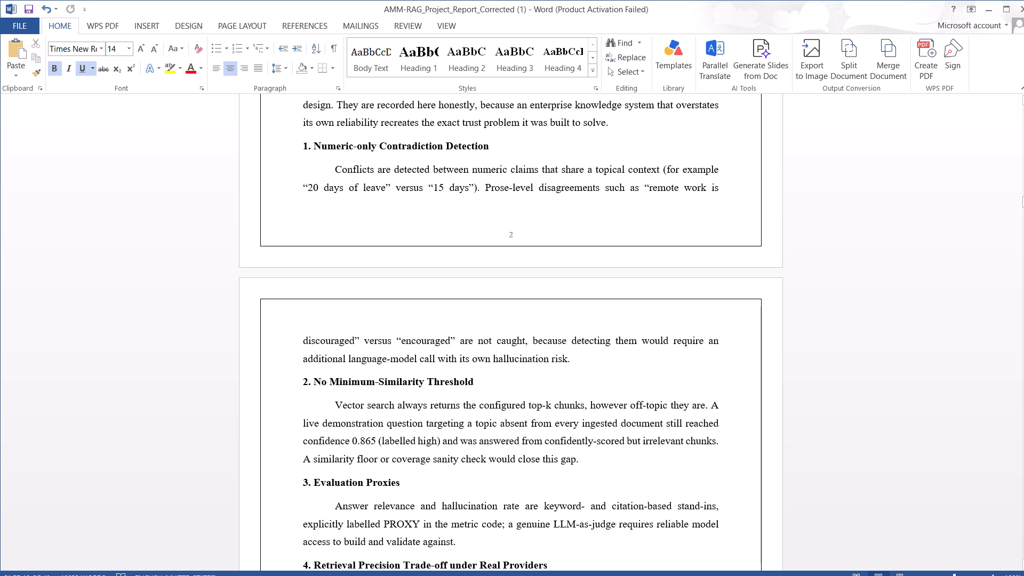
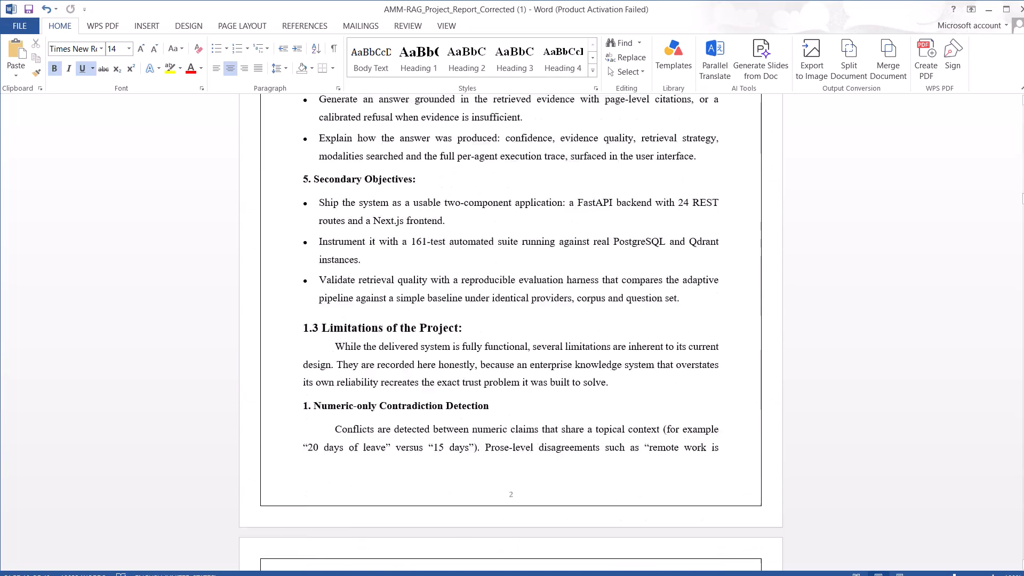
# Review the page layout and numbering of Chapter 1 and the Chapter 2 literature survey up to section 2.3 Existing System.
pyautogui.scroll(-12, 566, 252)
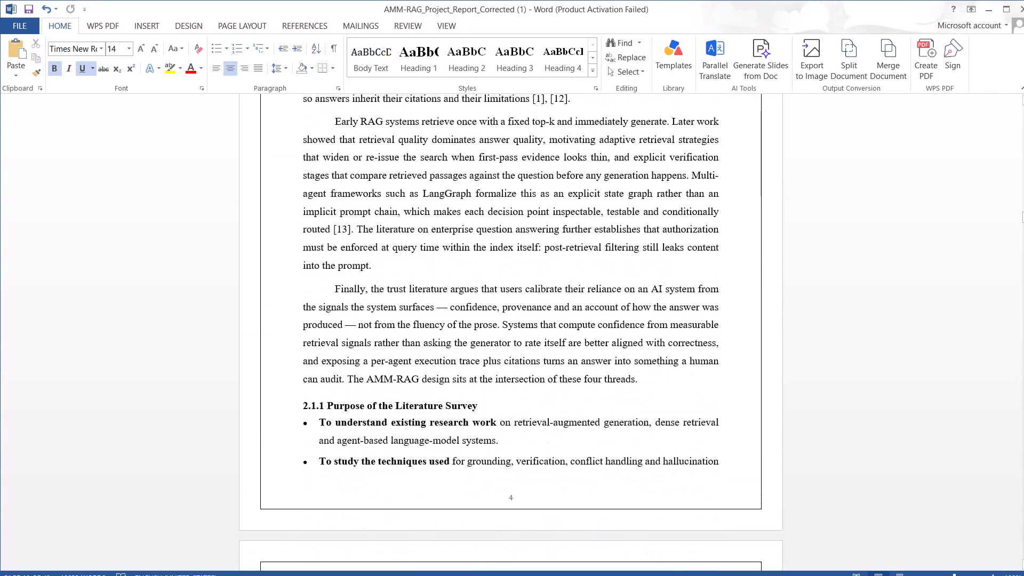
pyautogui.scroll(-15, 566, 252)
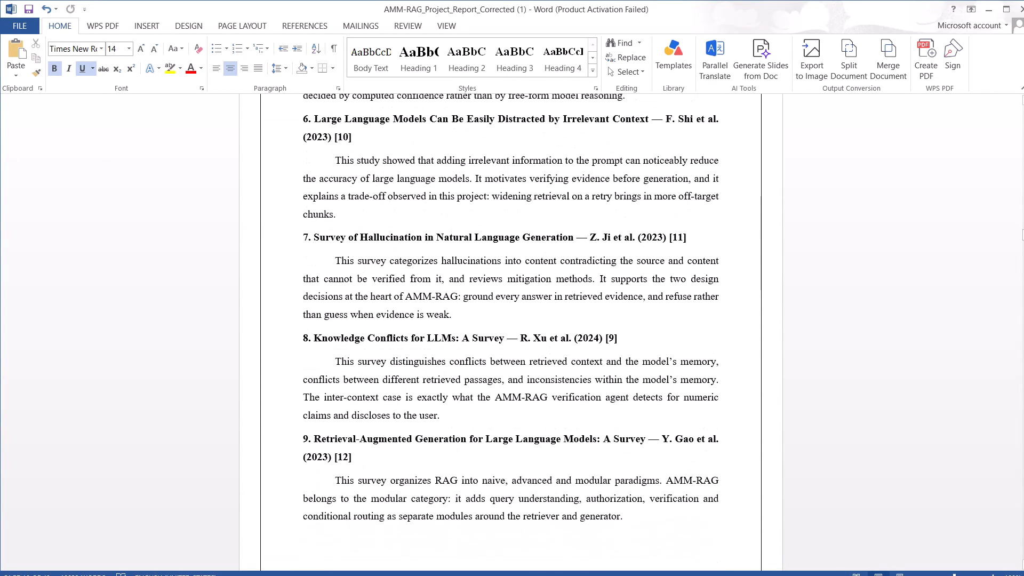
pyautogui.scroll(-5, 566, 252)
pyautogui.scroll(1, 566, 252)
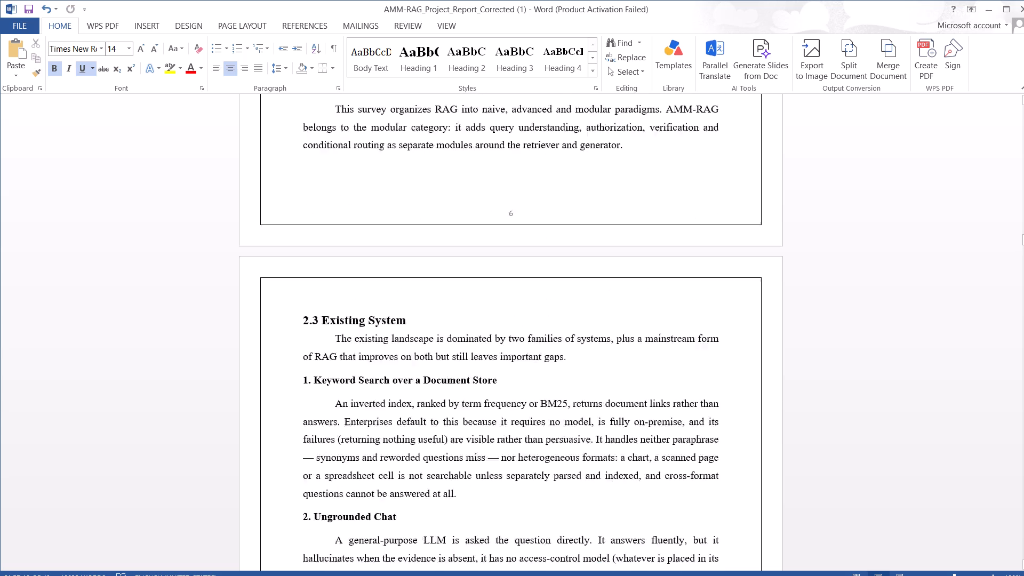
pyautogui.scroll(9, 566, 252)
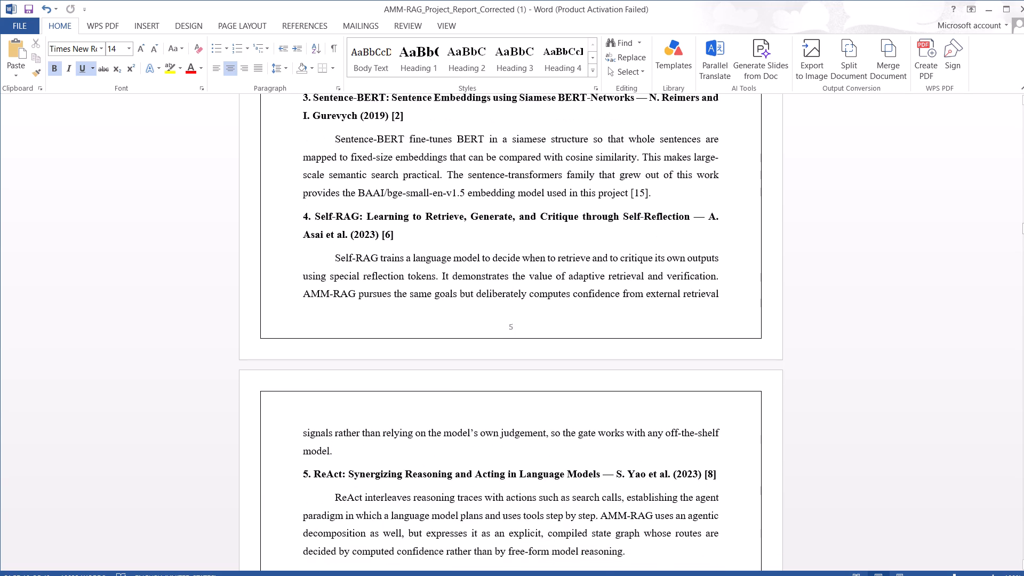
pyautogui.scroll(19, 566, 252)
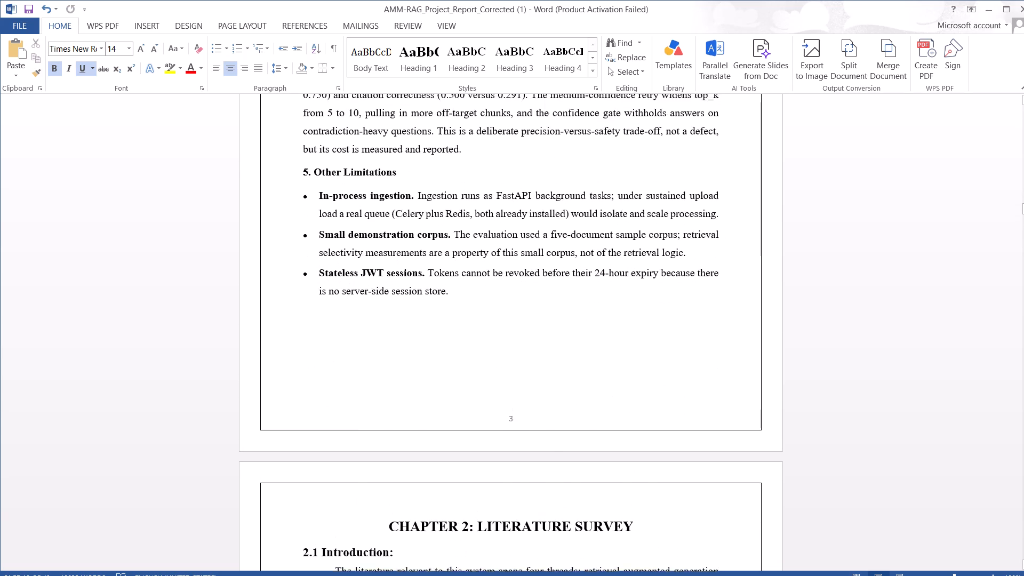
pyautogui.scroll(18, 566, 252)
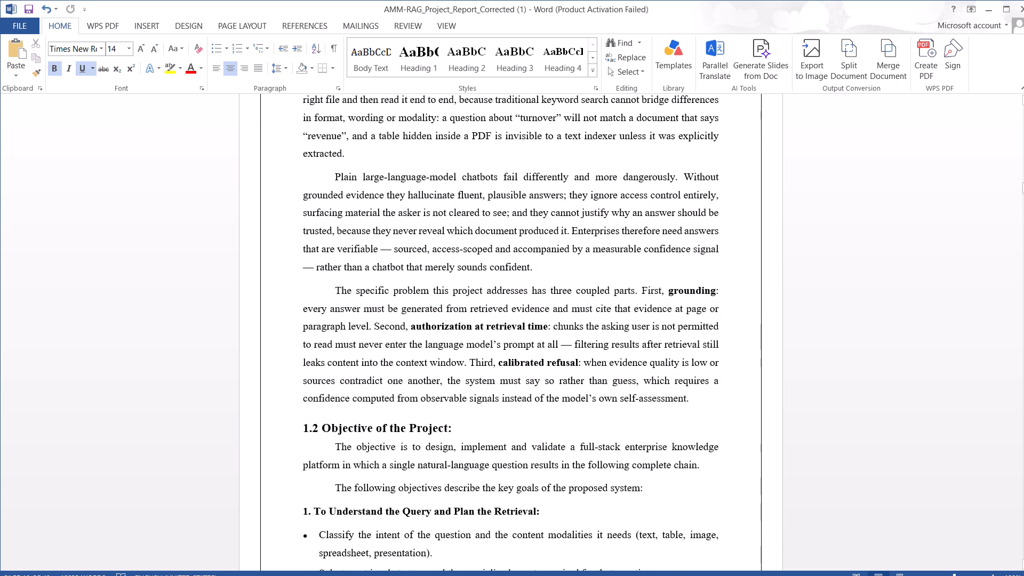
# Check the front matter pages: the list of figures and tables, table of contents, acknowledgement and declaration.
pyautogui.scroll(18, 566, 252)
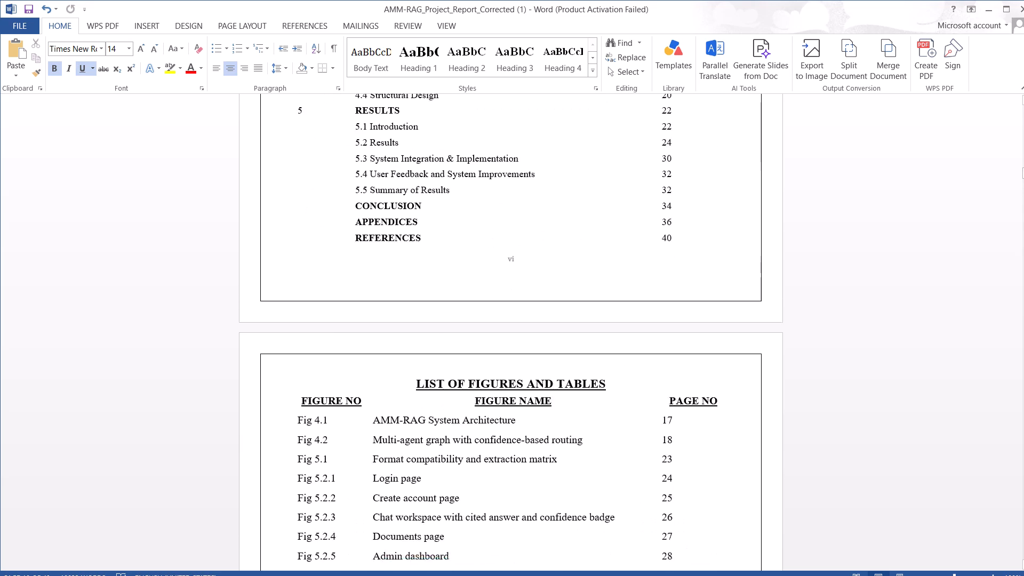
pyautogui.scroll(4, 566, 252)
pyautogui.hscroll(1, 566, 252)
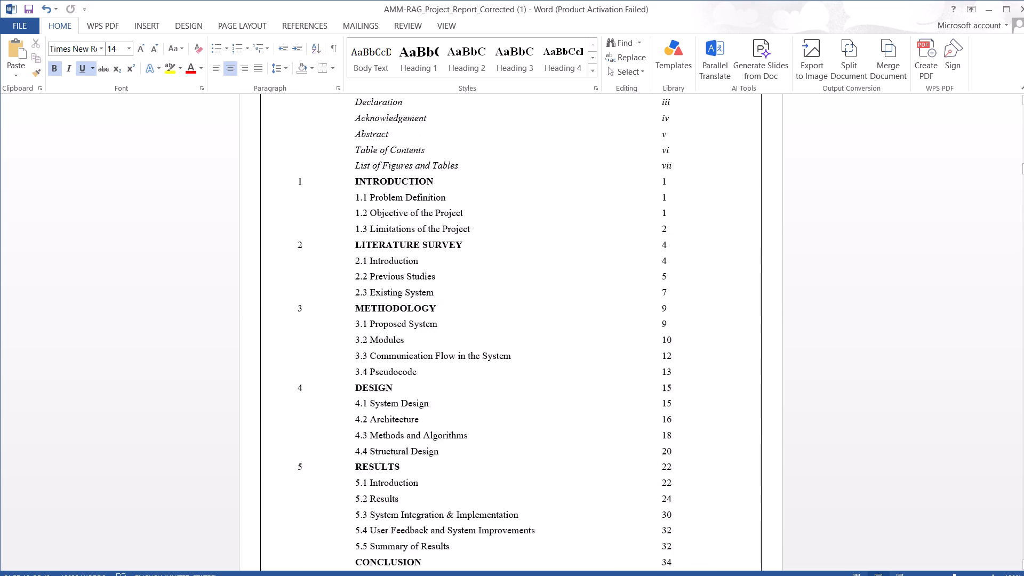
pyautogui.scroll(16, 566, 252)
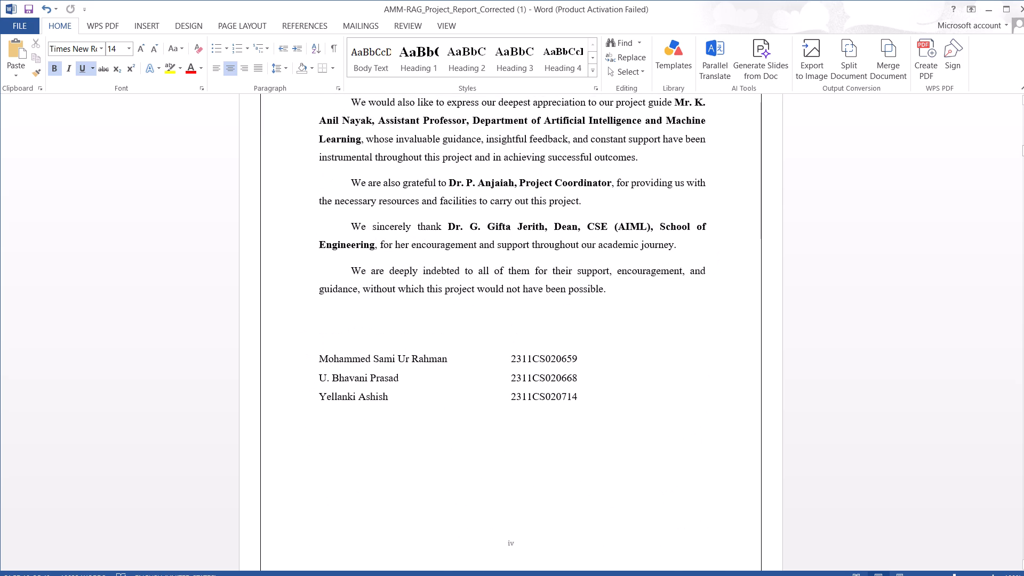
pyautogui.scroll(11, 566, 252)
pyautogui.hscroll(1, 566, 252)
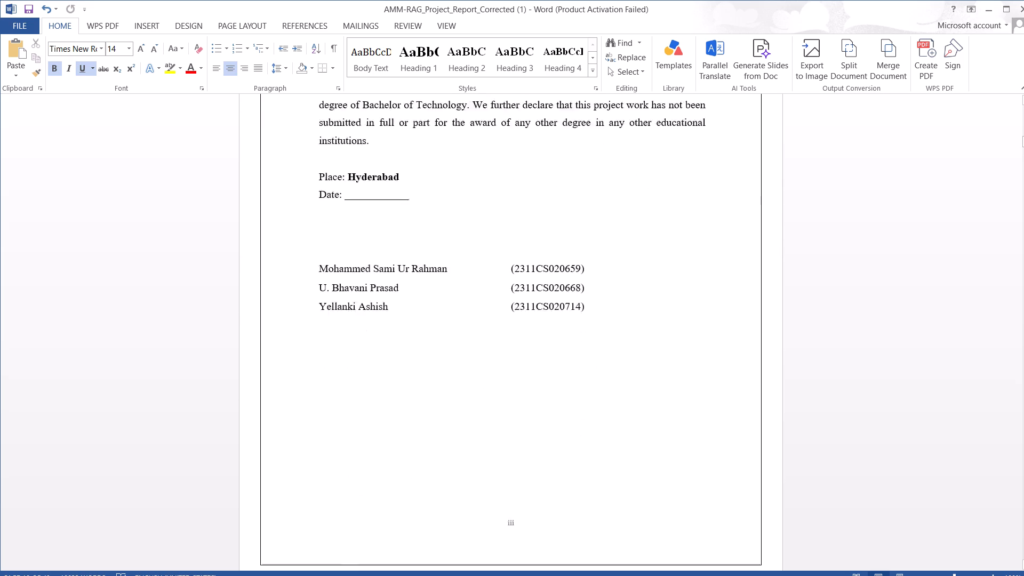
# Recheck the page breaks and footer page numbers across Chapters 1 and 2, including the first page of Chapter 1.
pyautogui.scroll(-20, 566, 252)
pyautogui.scroll(-4, 566, 252)
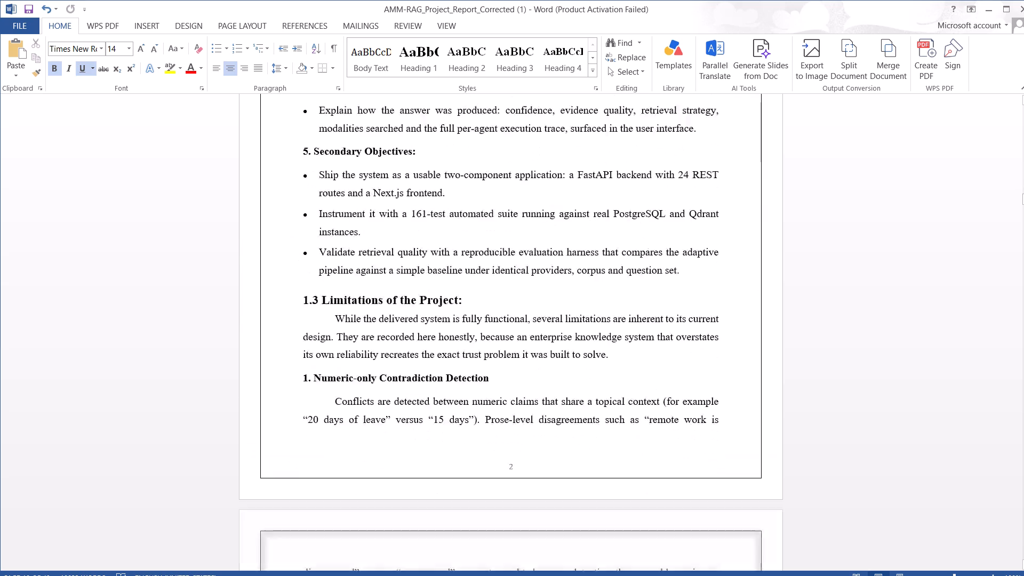
pyautogui.scroll(-20, 566, 252)
pyautogui.scroll(-7, 566, 252)
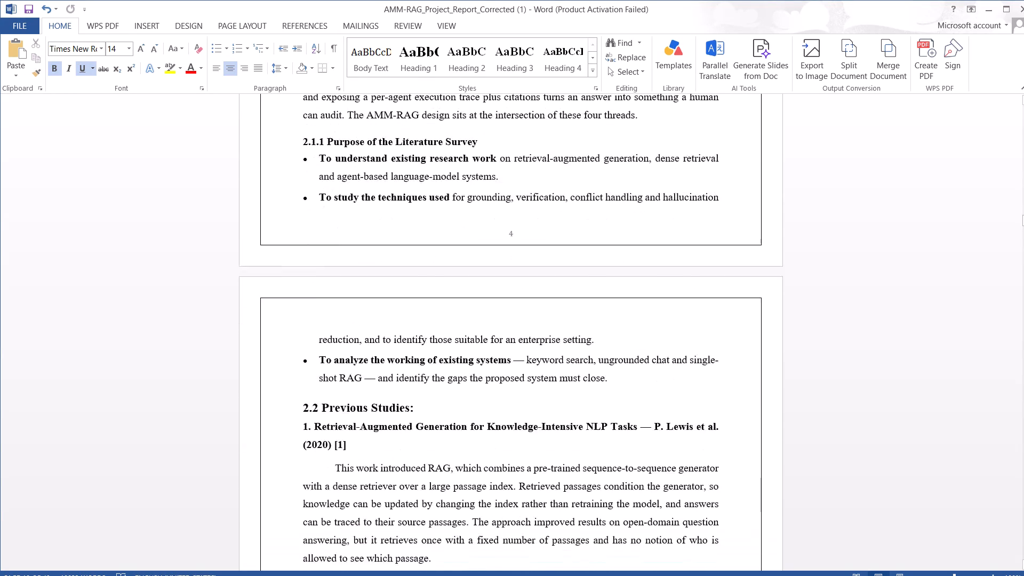
pyautogui.scroll(-20, 566, 252)
pyautogui.scroll(-7, 566, 252)
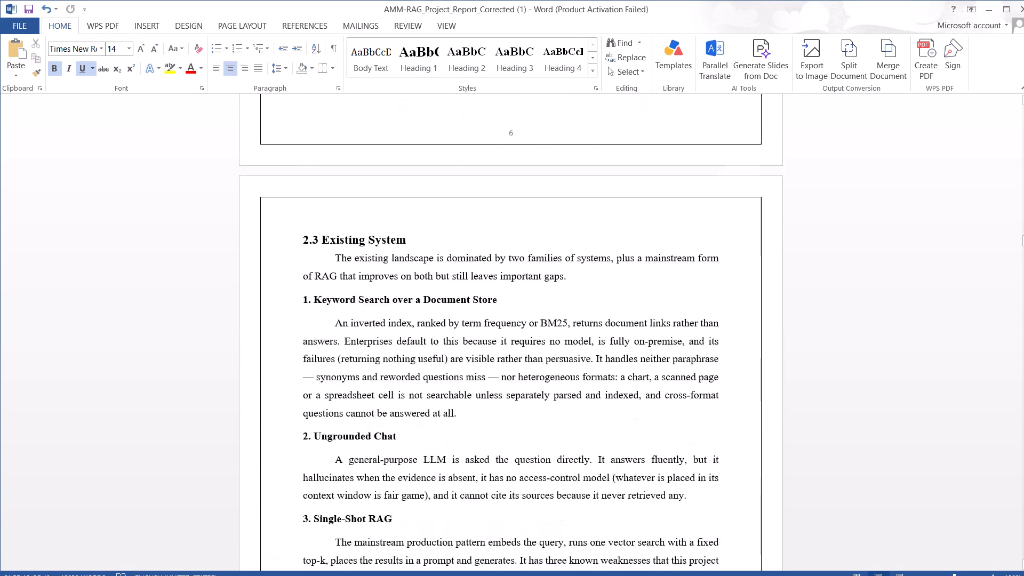
pyautogui.scroll(-2, 566, 252)
pyautogui.scroll(1, 566, 252)
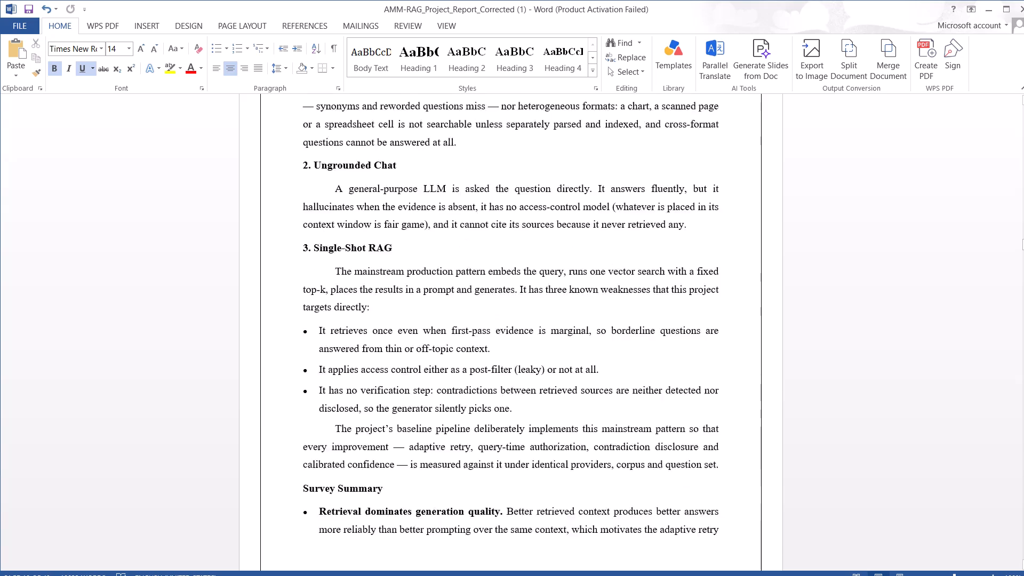
pyautogui.scroll(15, 566, 252)
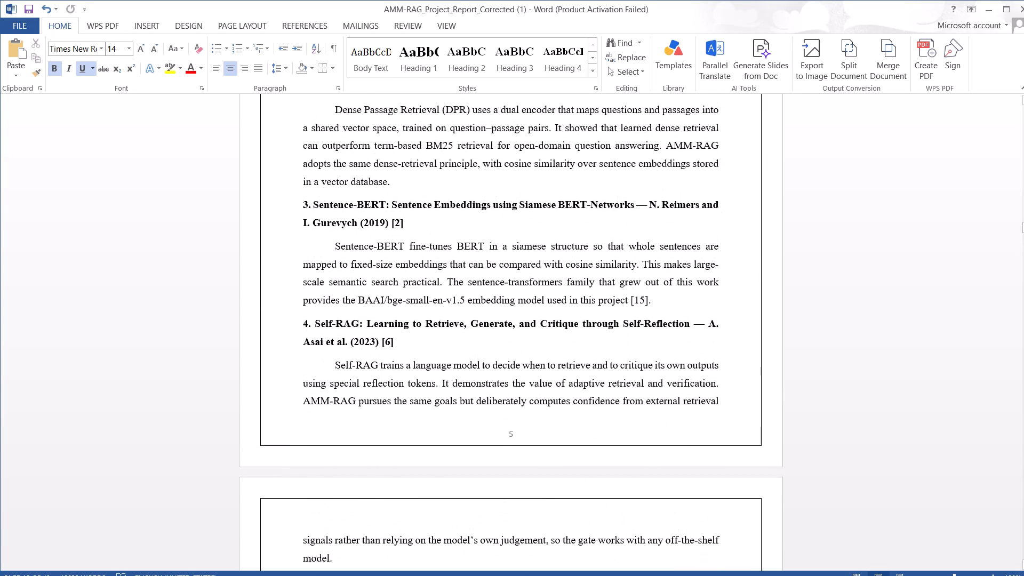
pyautogui.scroll(11, 566, 252)
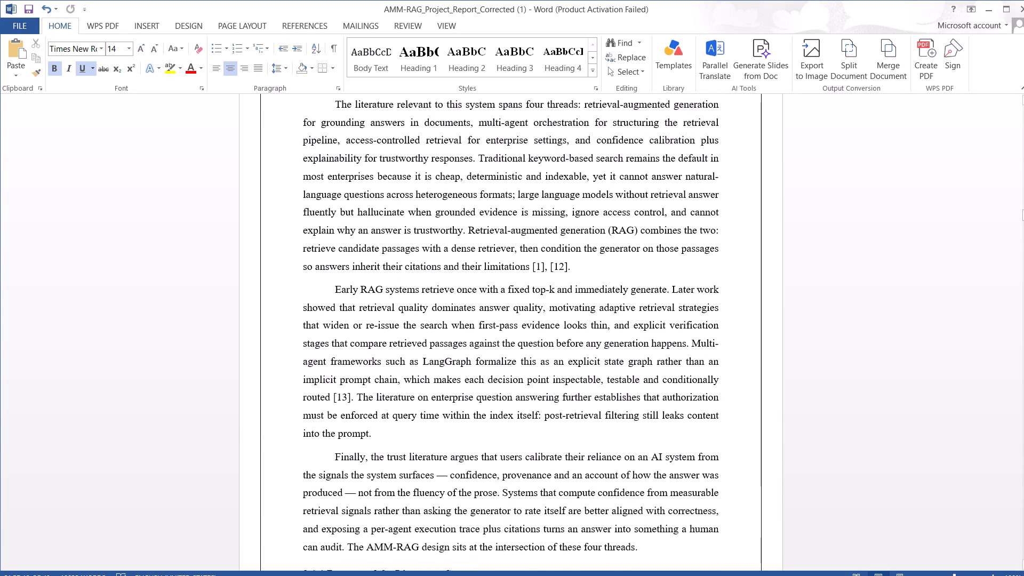
pyautogui.scroll(10, 566, 252)
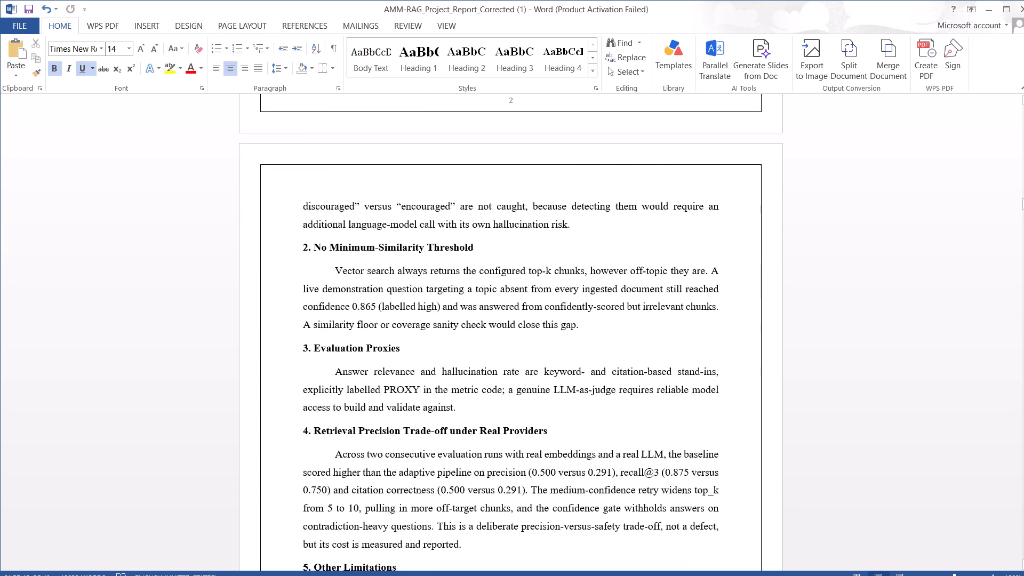
pyautogui.scroll(11, 566, 252)
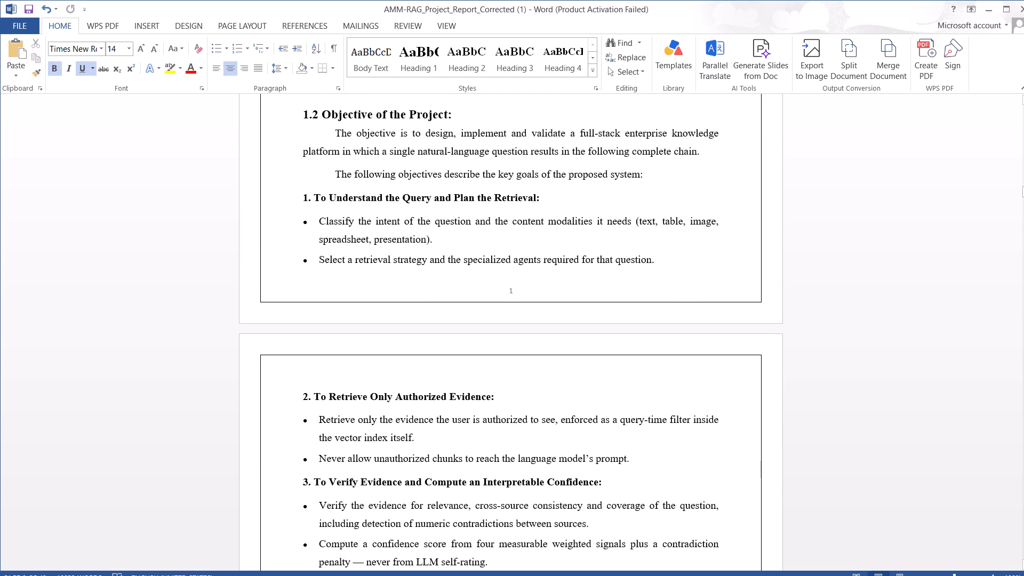
pyautogui.click(512, 290)
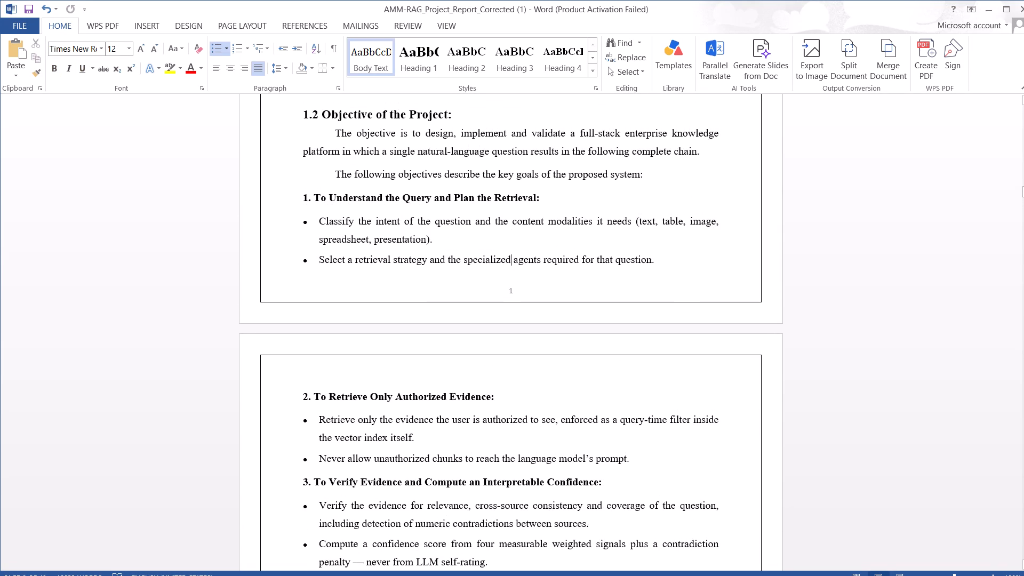
# Review the layout of the literature survey, methodology and design chapters, through to the start of the results chapter.
pyautogui.scroll(-12, 512, 290)
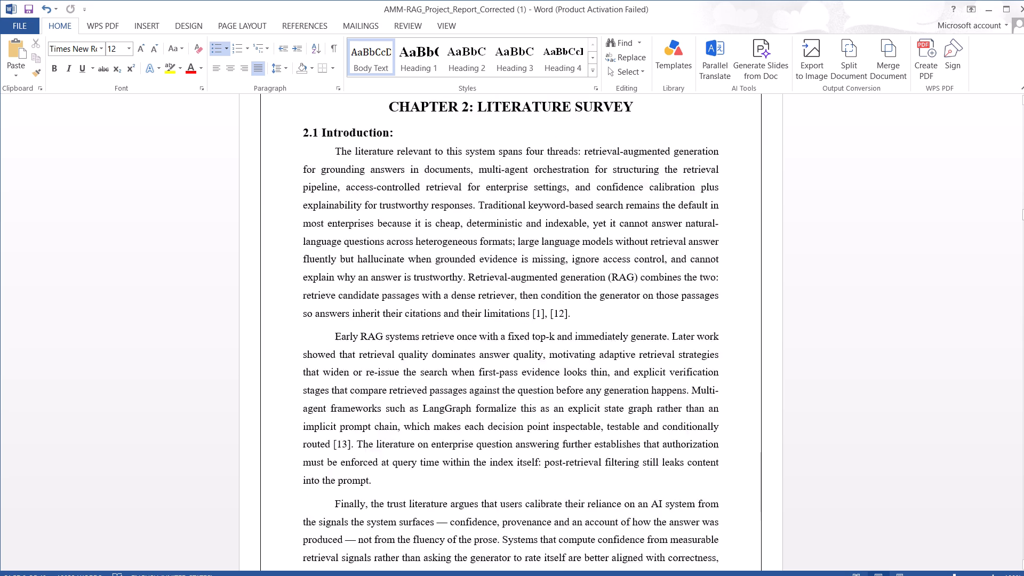
pyautogui.scroll(-20, 512, 290)
pyautogui.scroll(-17, 512, 290)
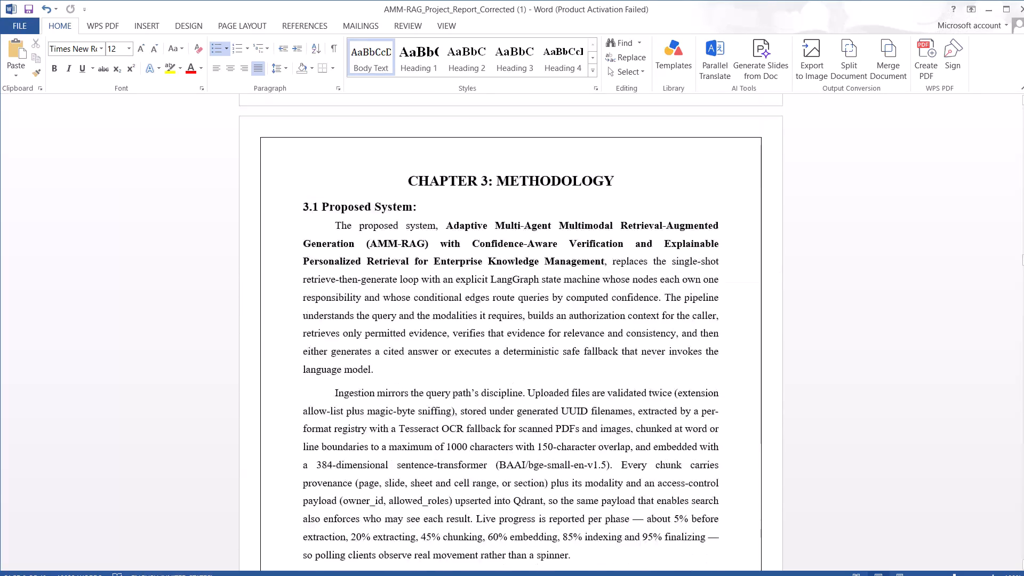
pyautogui.scroll(-20, 512, 290)
pyautogui.scroll(-17, 512, 290)
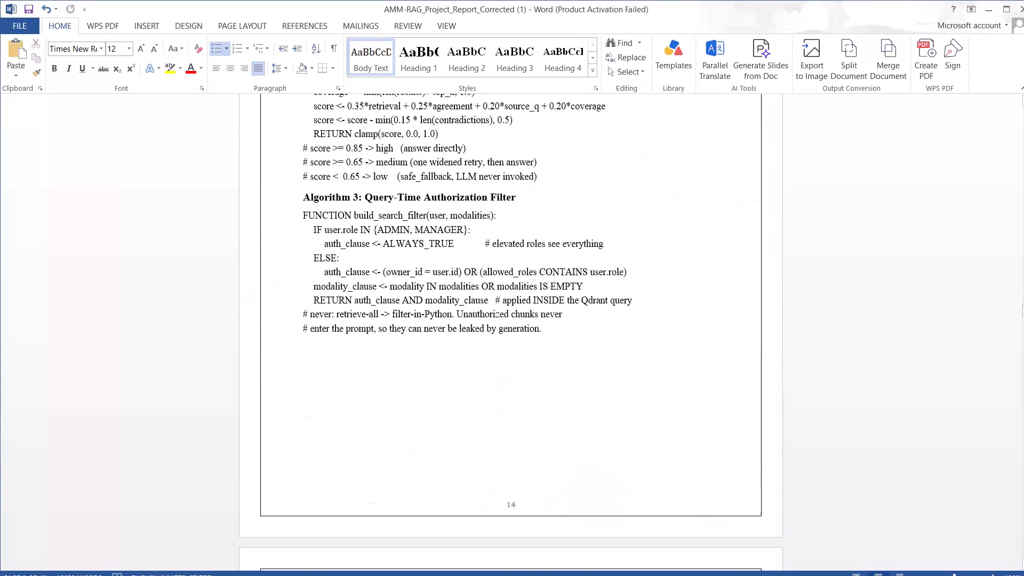
pyautogui.scroll(-8, 512, 290)
pyautogui.scroll(1, 512, 290)
pyautogui.scroll(-3, 512, 290)
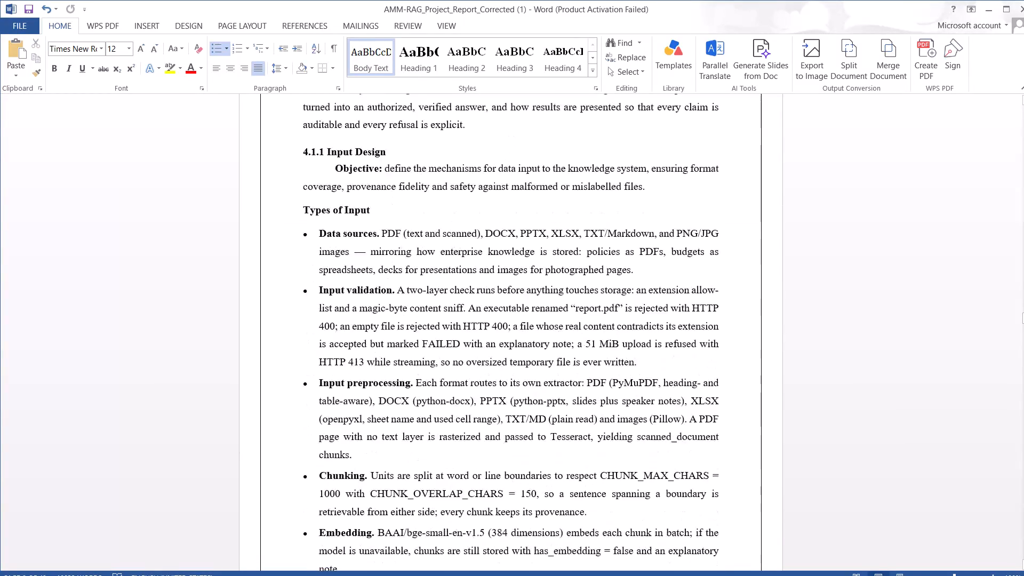
pyautogui.scroll(-20, 512, 290)
pyautogui.scroll(-3, 512, 290)
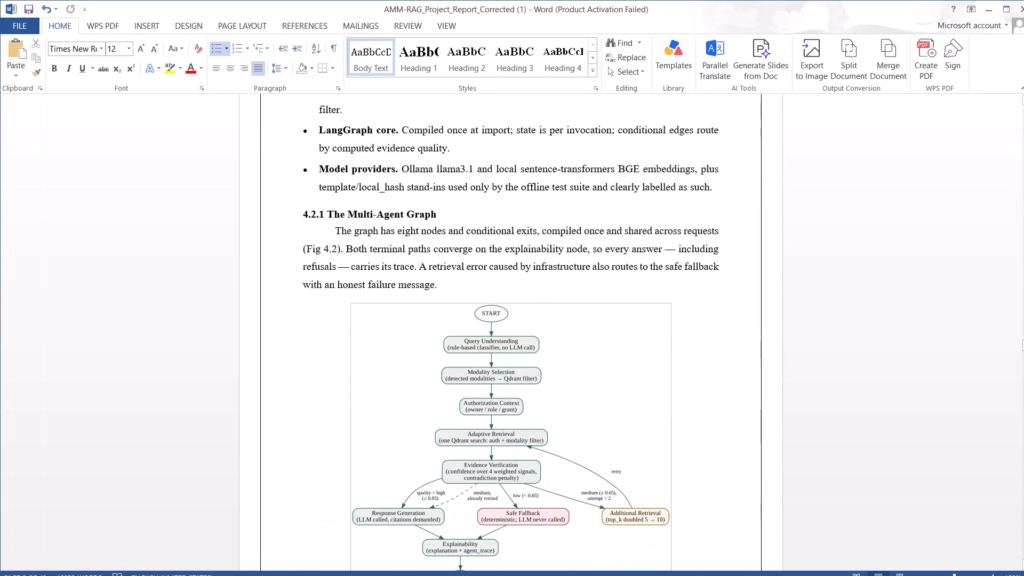
pyautogui.scroll(-20, 512, 290)
pyautogui.scroll(-3, 512, 290)
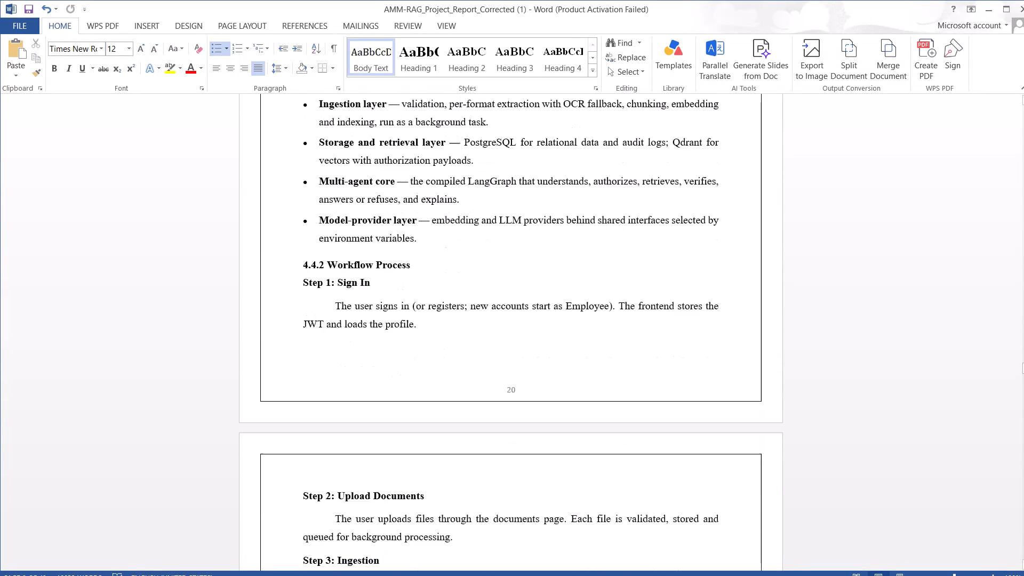
pyautogui.scroll(-16, 512, 290)
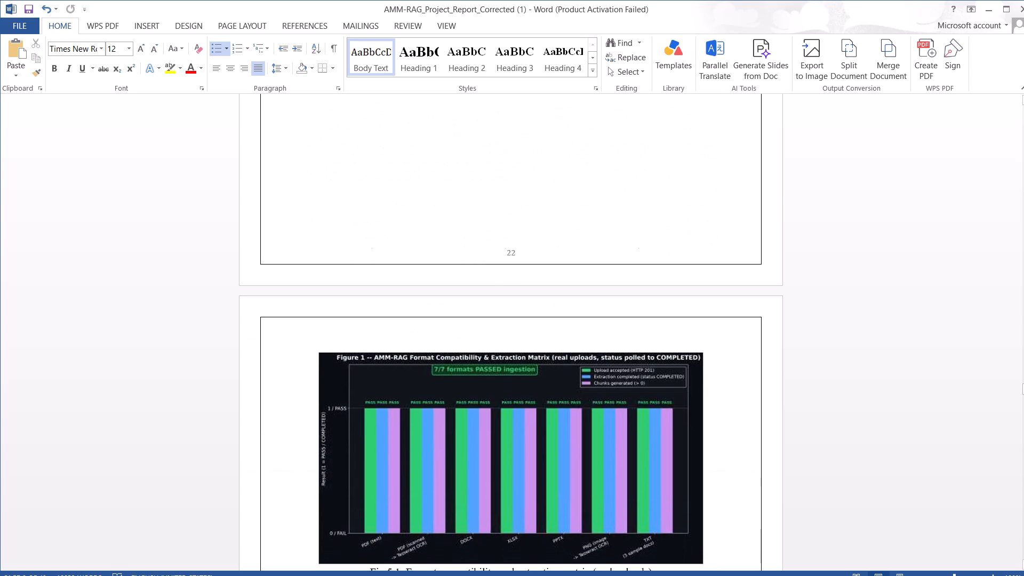
# Examine the results chapter's screenshots, charts, tables, captions and page breaks through section 5.5 Summary of Results.
pyautogui.scroll(-9, 512, 290)
pyautogui.scroll(1, 512, 290)
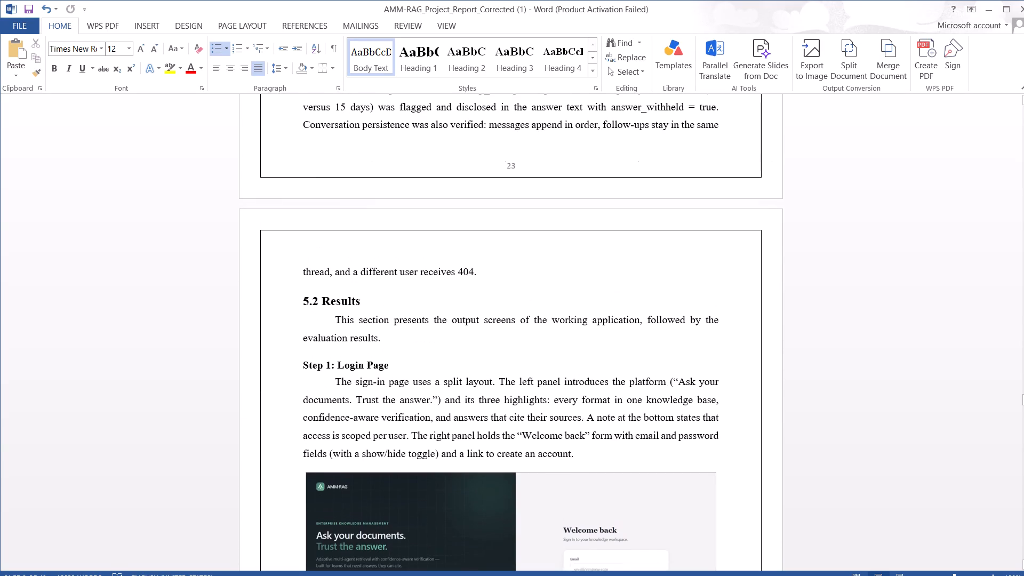
pyautogui.scroll(-13, 512, 290)
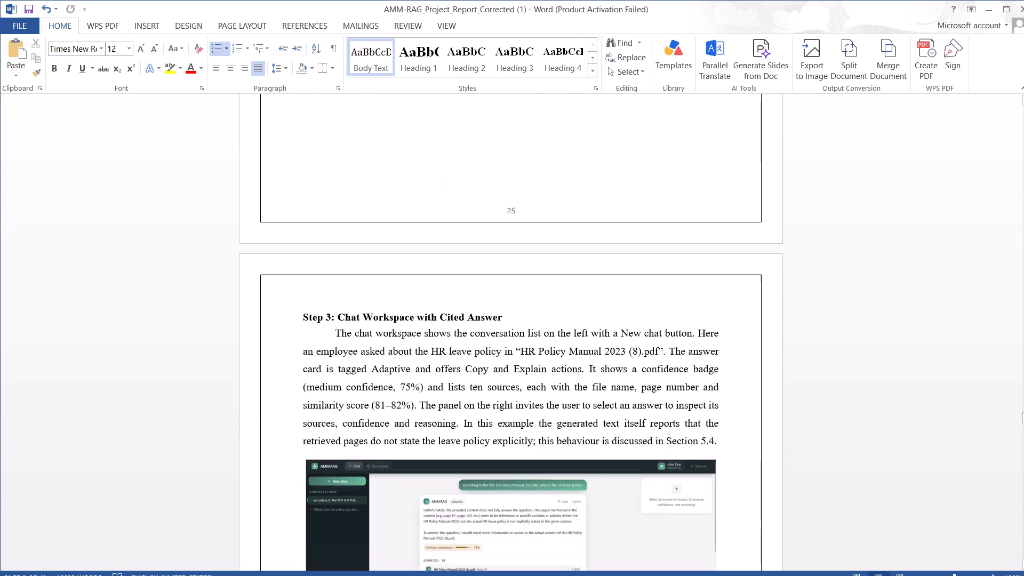
pyautogui.scroll(-9, 512, 290)
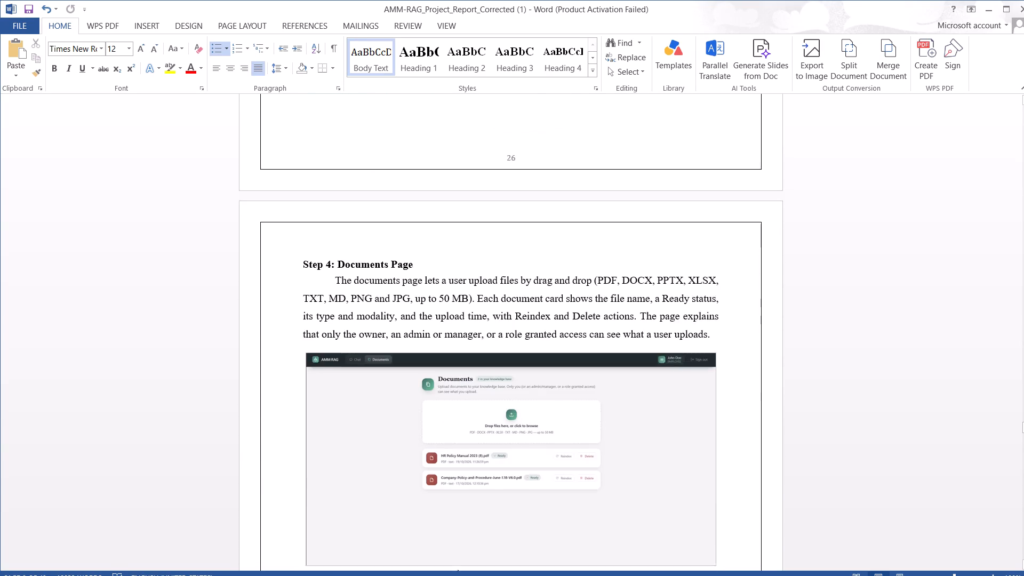
pyautogui.scroll(-14, 512, 290)
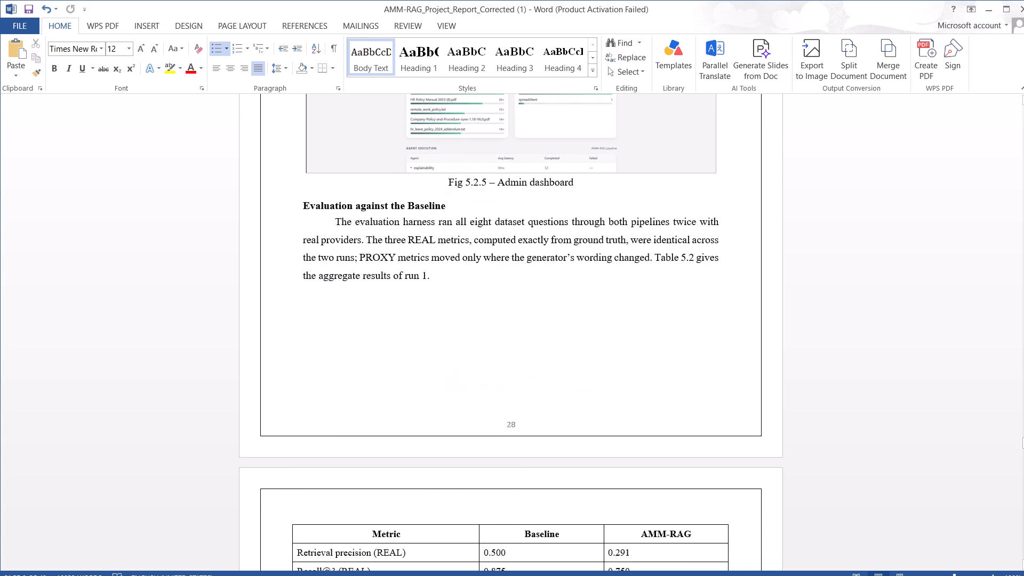
pyautogui.scroll(-17, 512, 290)
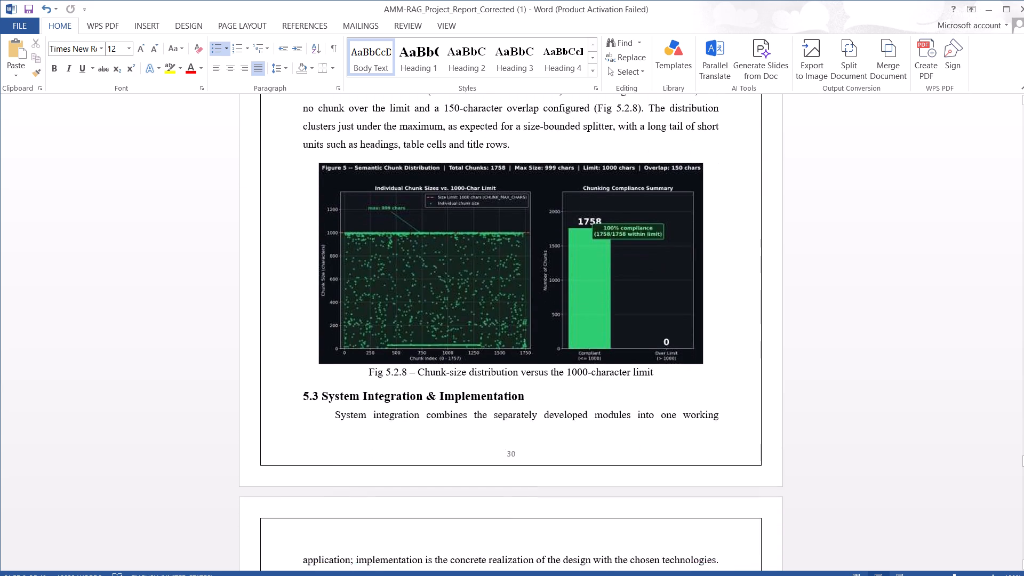
pyautogui.scroll(-15, 512, 290)
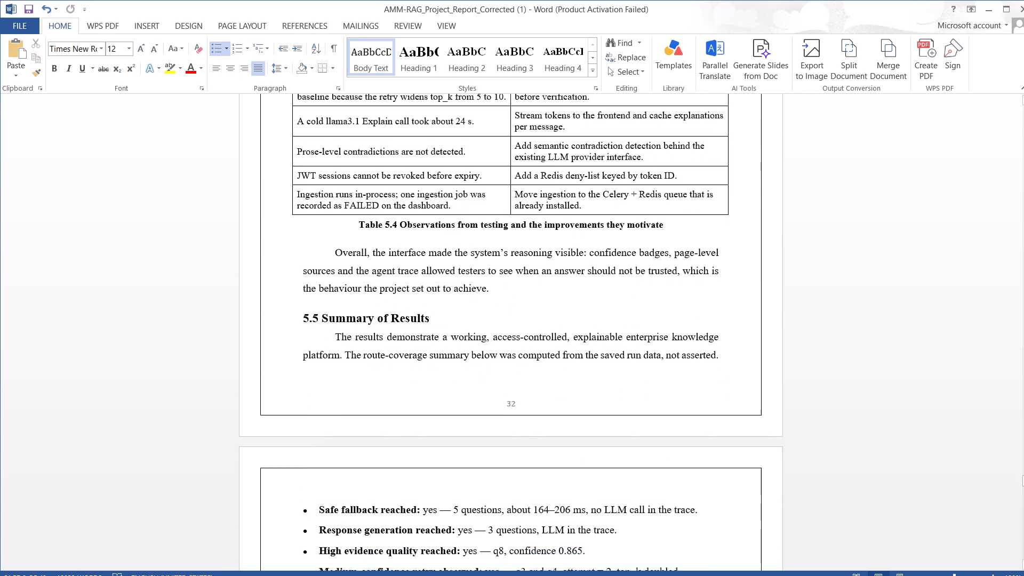
pyautogui.scroll(-5, 512, 290)
pyautogui.hscroll(2, 512, 290)
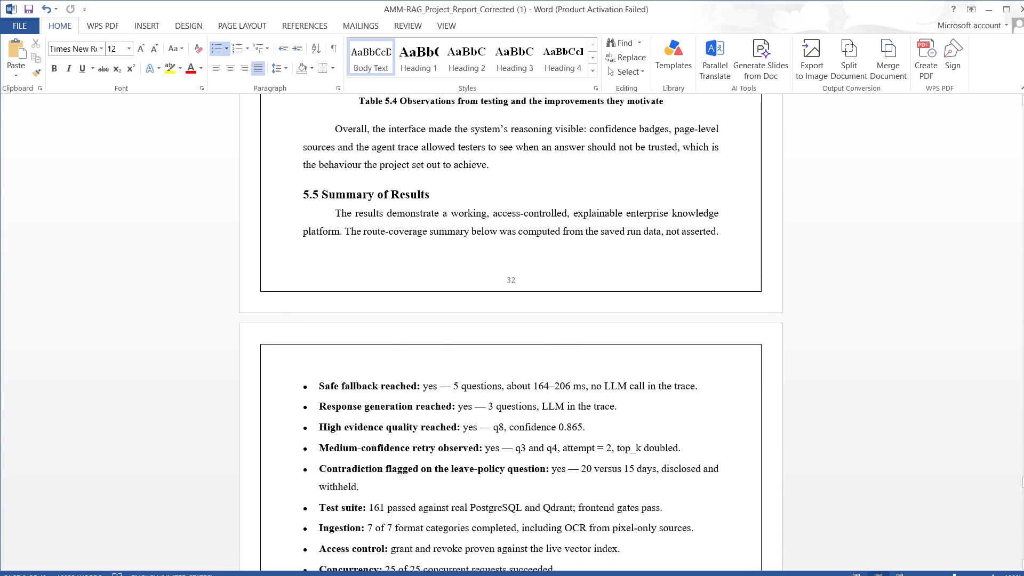
pyautogui.hscroll(1, 512, 290)
# Examine the closing pages of the report, from the conclusion and FUTURE SCOPE through the APPENDICES to the hardware requirements.
pyautogui.scroll(-11, 512, 290)
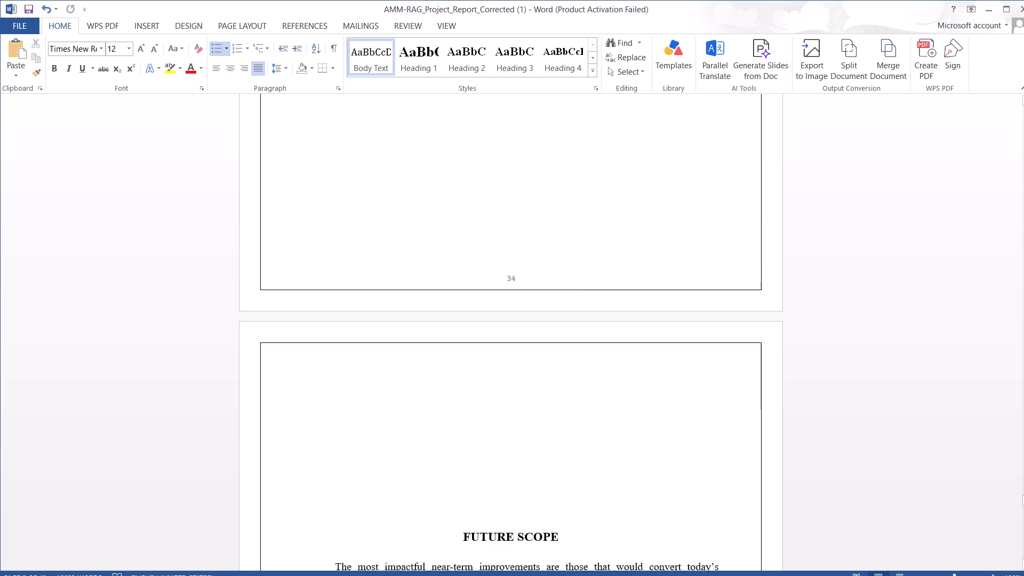
pyautogui.scroll(-8, 512, 290)
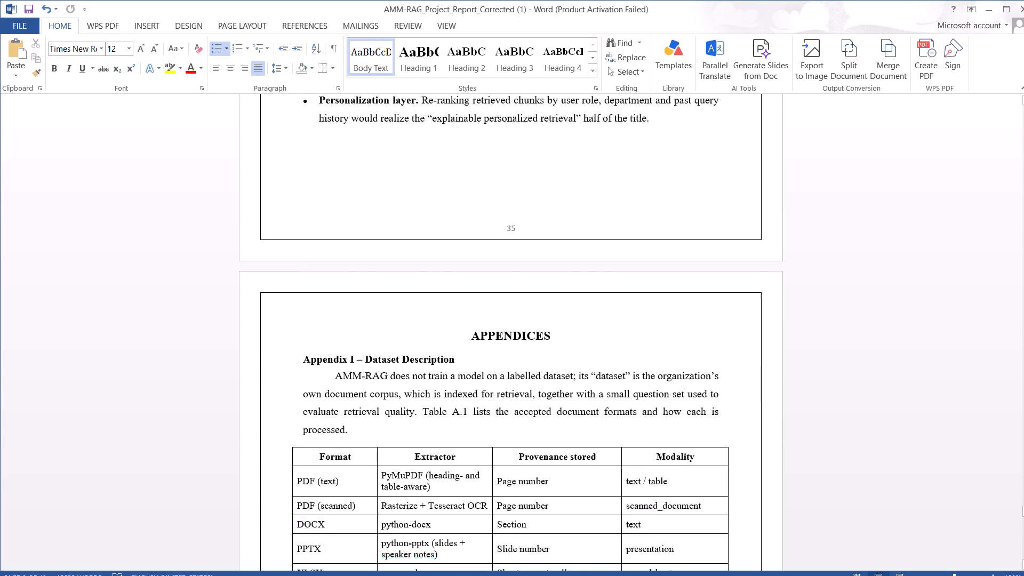
pyautogui.scroll(-11, 512, 290)
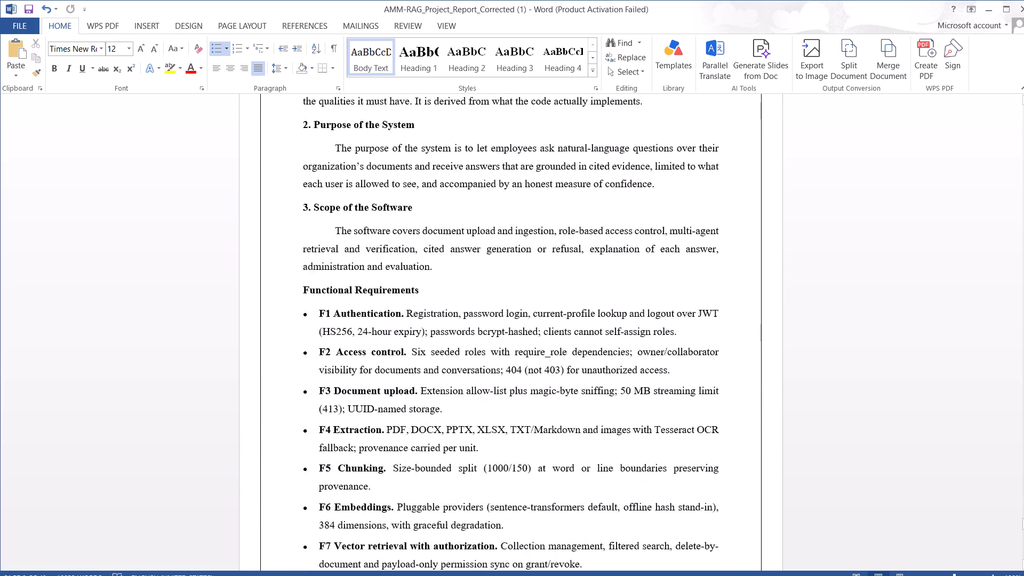
pyautogui.scroll(-15, 512, 290)
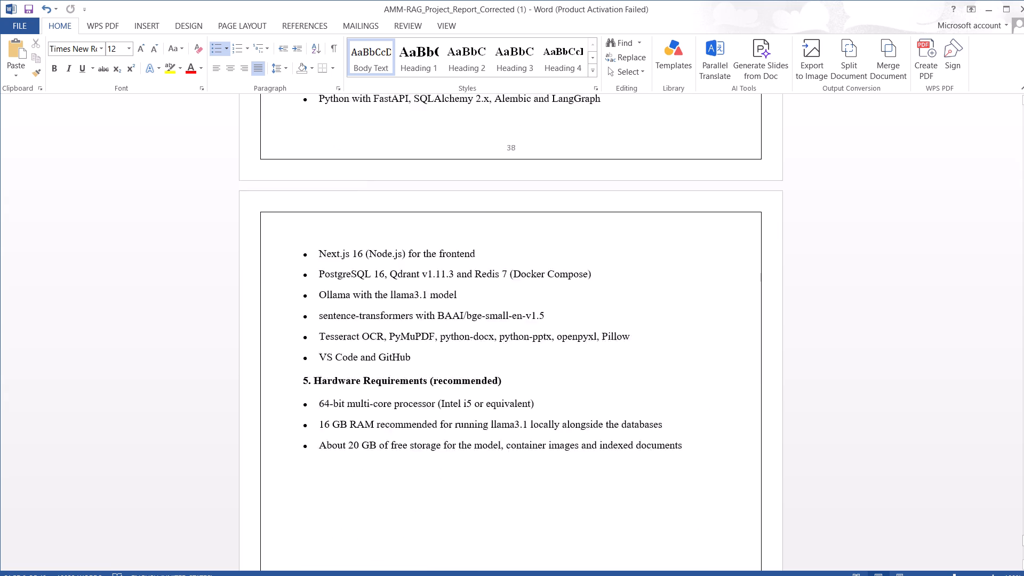
# Check the references page, and recheck the appendices, FUTURE SCOPE and conclusion pages for page breaks and footer page numbers.
pyautogui.scroll(-13, 512, 290)
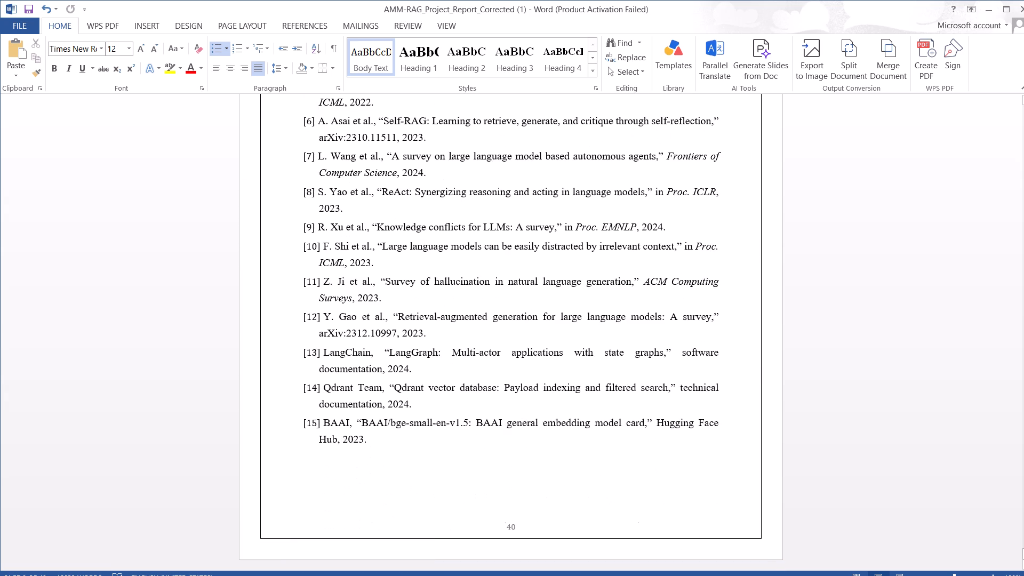
pyautogui.scroll(20, 512, 290)
pyautogui.scroll(3, 512, 290)
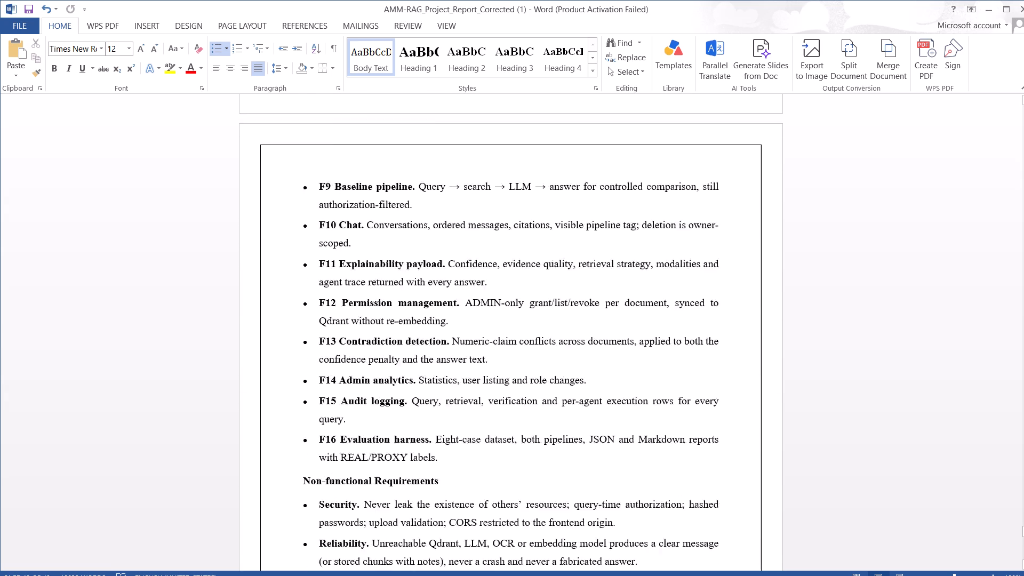
pyautogui.scroll(18, 512, 290)
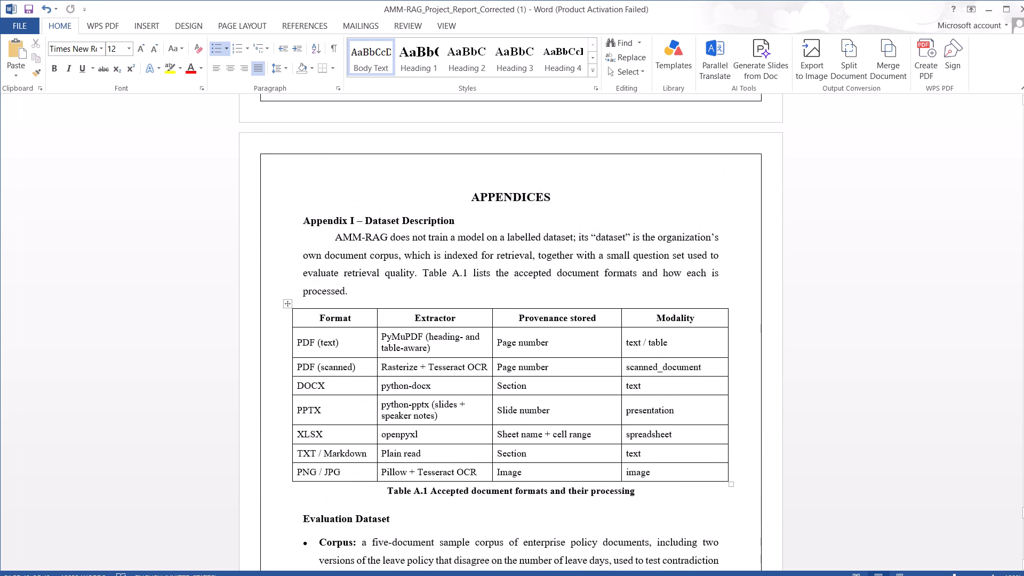
pyautogui.scroll(9, 512, 290)
pyautogui.scroll(-3, 512, 290)
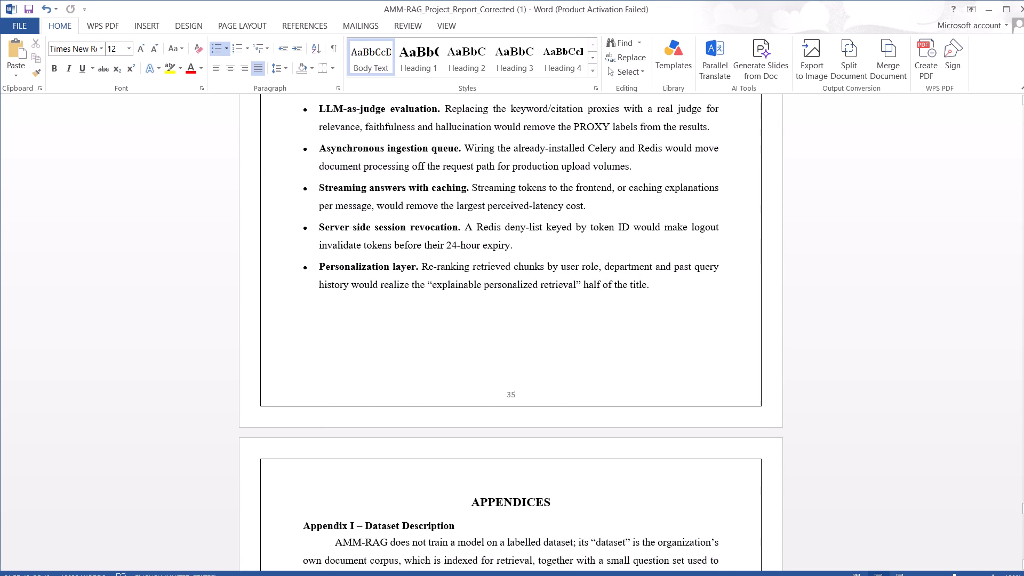
pyautogui.scroll(11, 512, 290)
pyautogui.scroll(-1, 512, 290)
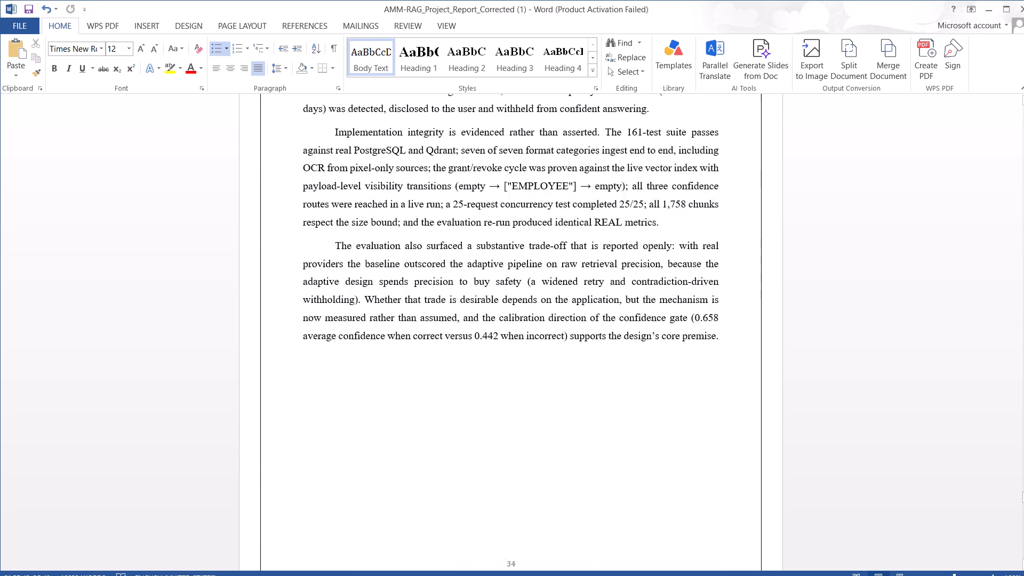
pyautogui.scroll(-1, 512, 290)
# Recheck the results chapter backwards from section 5.5 Summary of Results to Table 5.2, examining page breaks, figures and captions.
pyautogui.scroll(17, 512, 290)
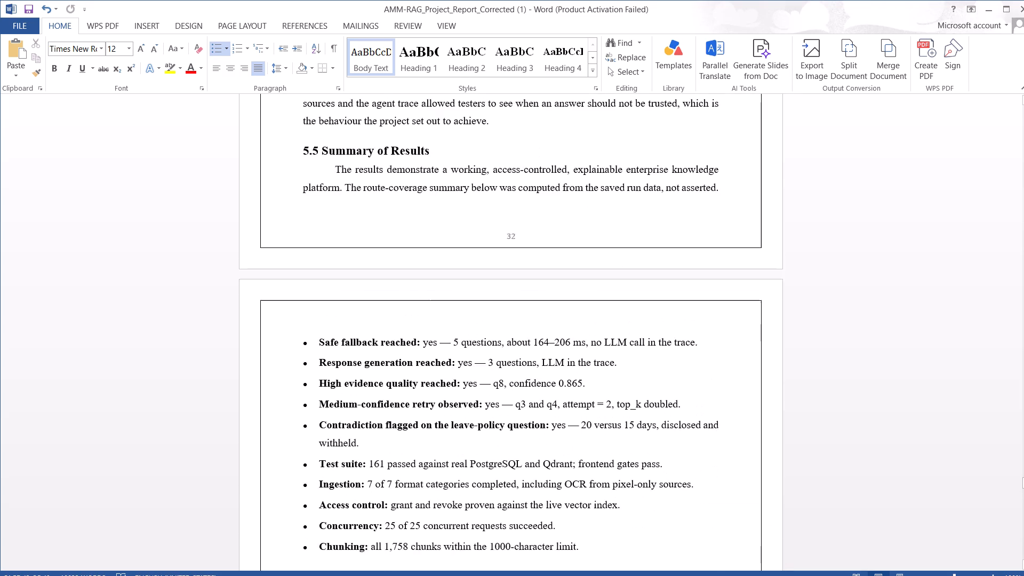
pyautogui.scroll(14, 512, 290)
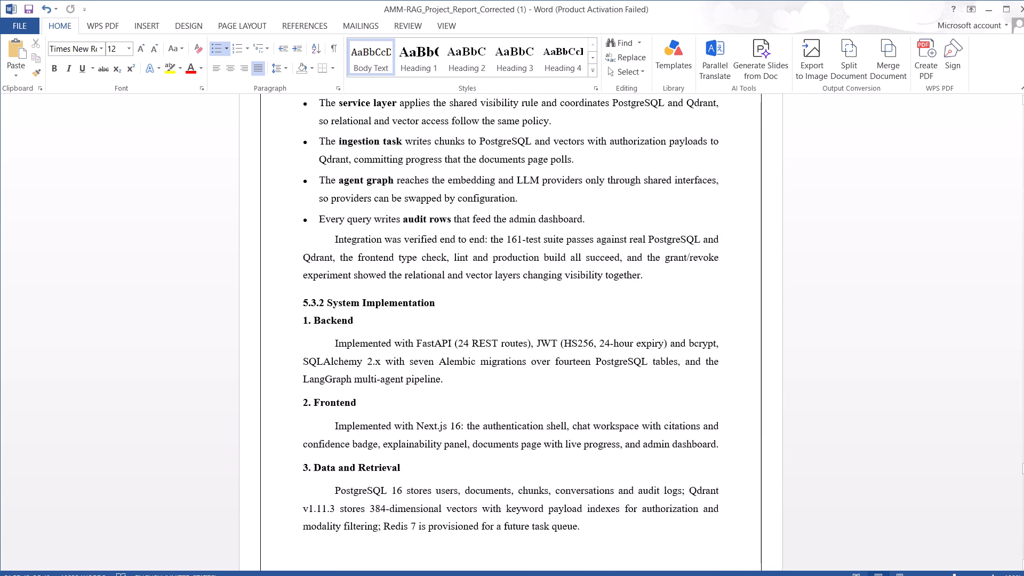
pyautogui.scroll(15, 512, 290)
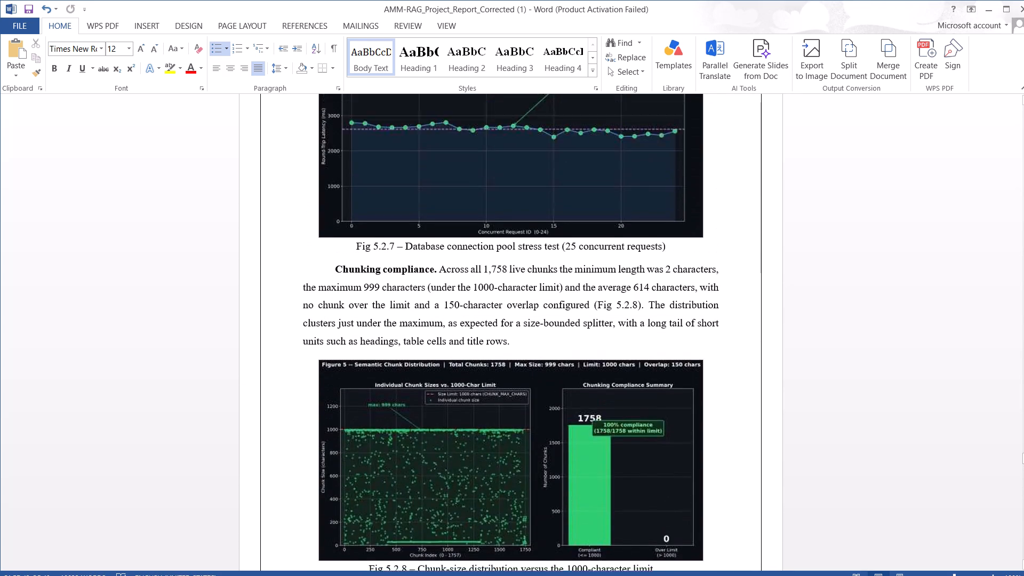
pyautogui.scroll(11, 512, 290)
# Switch from the Word report to the previously used window.
pyautogui.hotkey('alt', 'Tab')
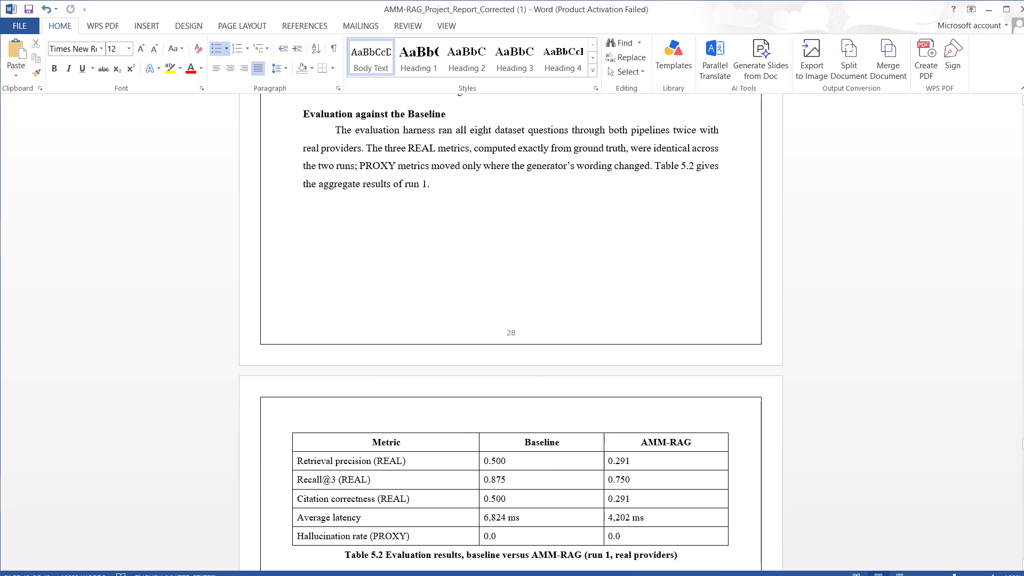
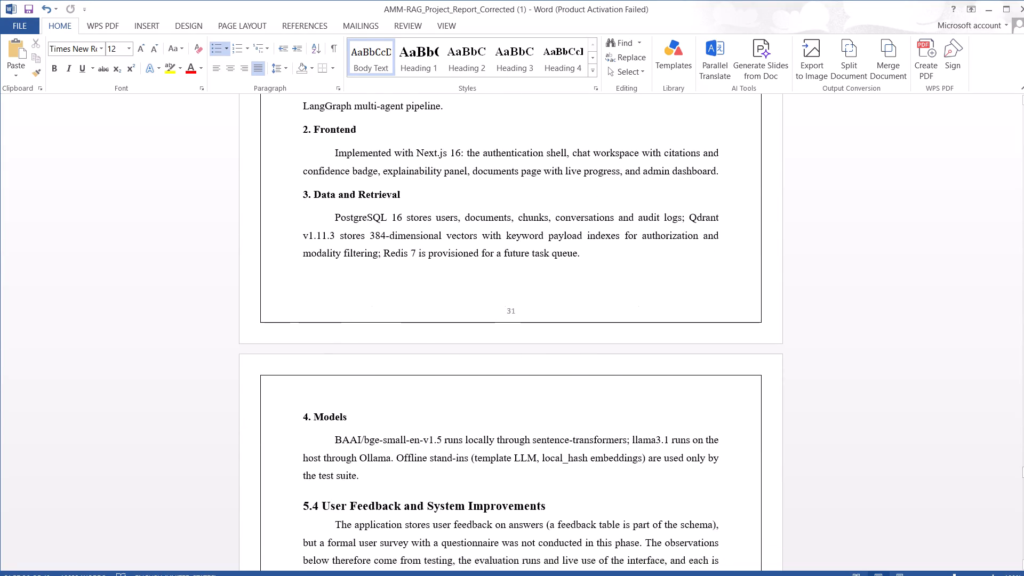
# Recheck the page layout from section 5.4 through CONCLUSION and FUTURE SCOPE to Table A.1 and the Evaluation Dataset part of the APPENDICES.
pyautogui.scroll(-8, 522, 355)
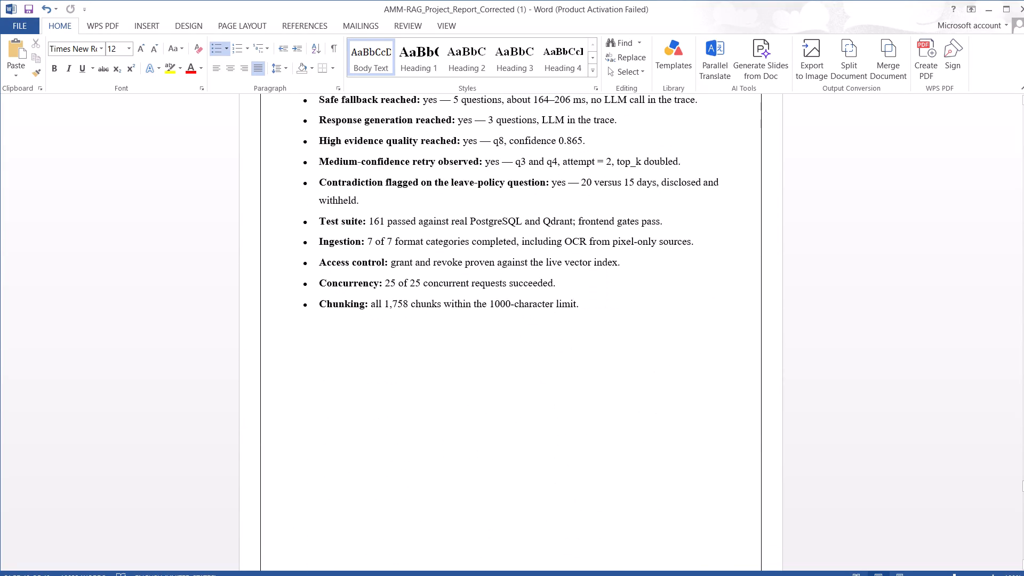
pyautogui.scroll(-7, 522, 355)
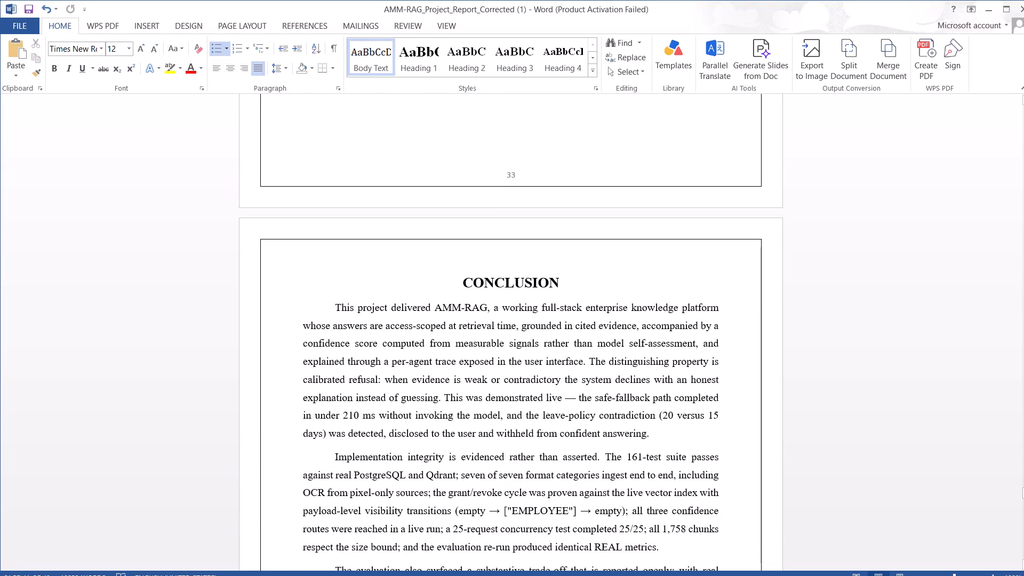
pyautogui.scroll(-11, 522, 355)
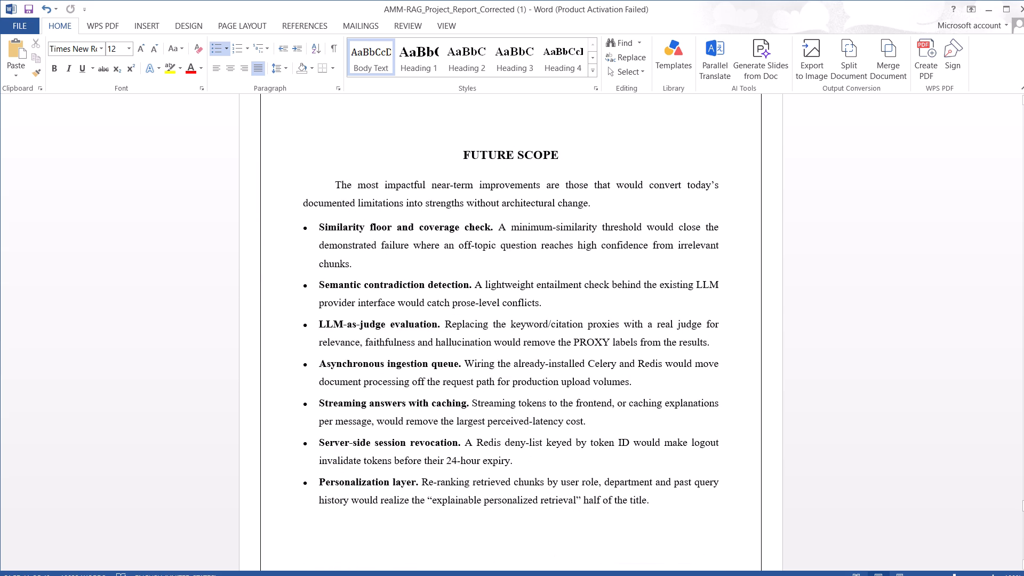
pyautogui.scroll(3, 522, 355)
pyautogui.scroll(-3, 522, 355)
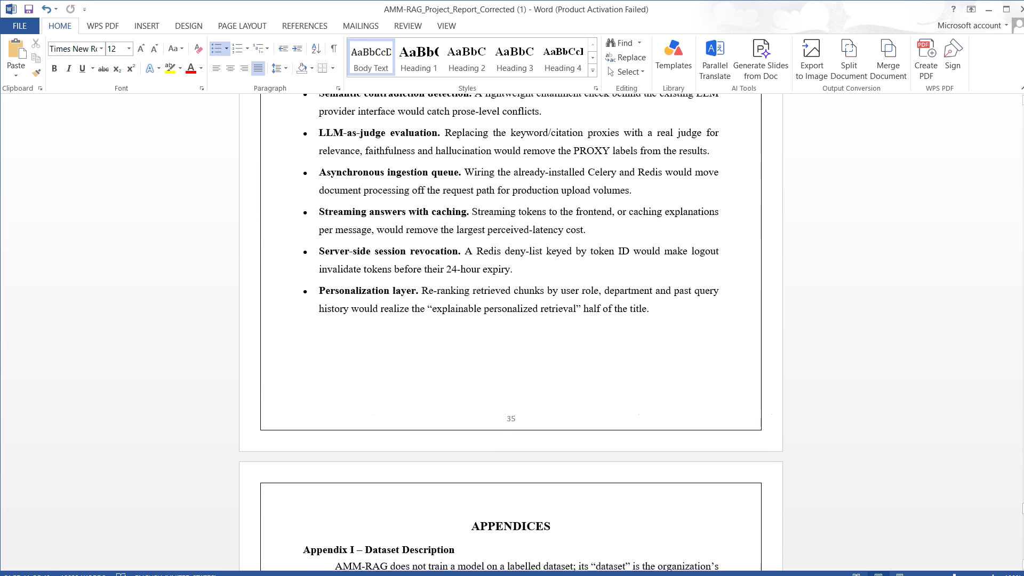
pyautogui.scroll(6, 522, 355)
pyautogui.scroll(-8, 522, 355)
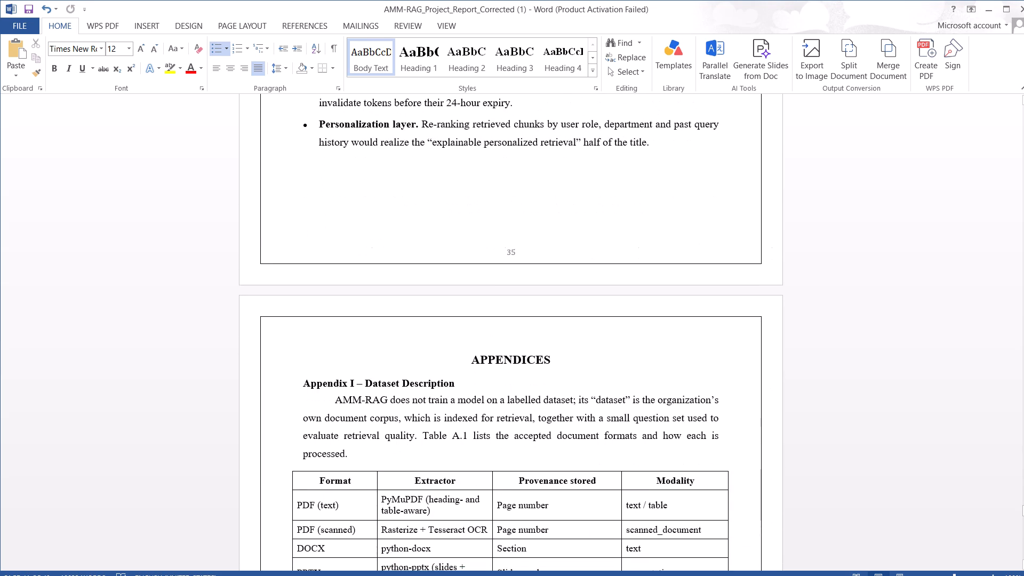
pyautogui.scroll(-2, 522, 355)
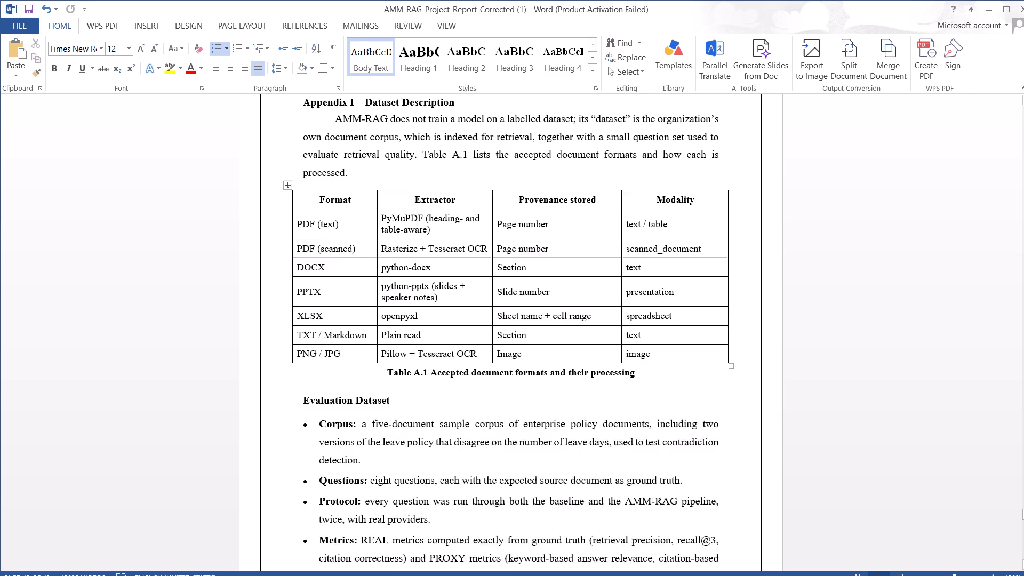
pyautogui.scroll(-1, 522, 355)
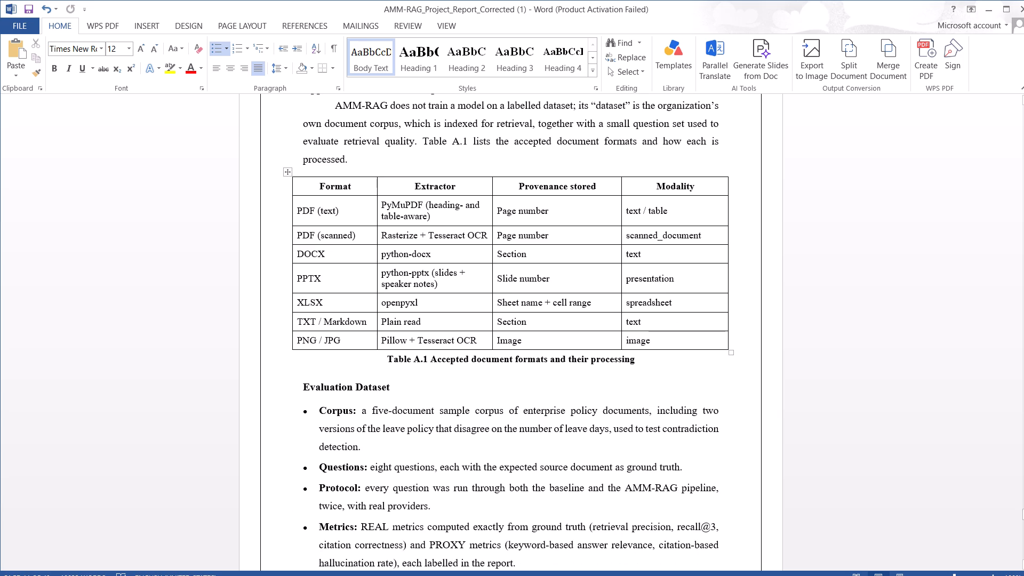
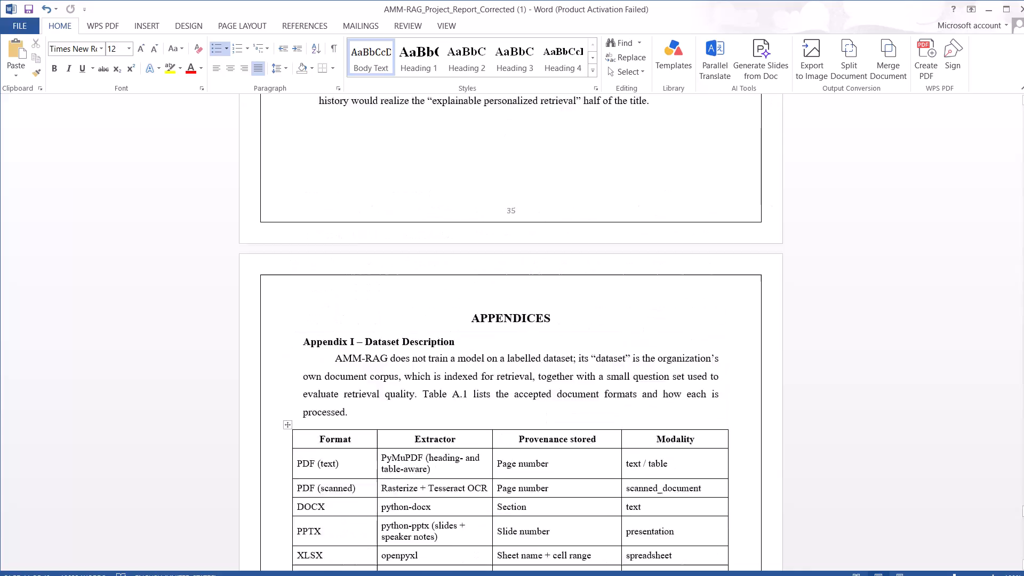
# Recheck the page layout and footer numbers backwards from the APPENDICES through the results chapter to the start of Chapter 4: DESIGN.
pyautogui.scroll(18, 522, 355)
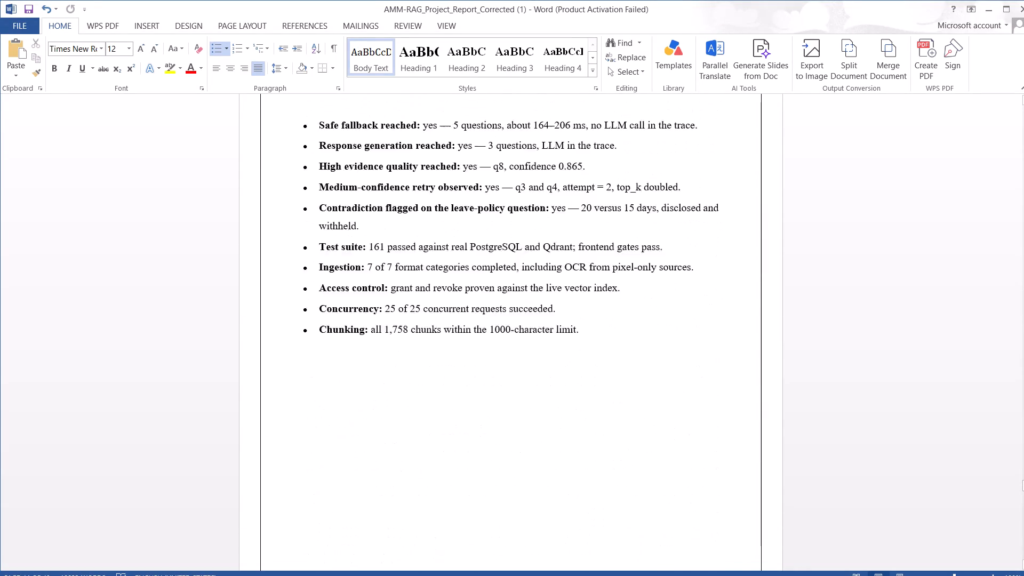
pyautogui.scroll(16, 522, 355)
pyautogui.scroll(20, 522, 355)
pyautogui.scroll(2, 522, 355)
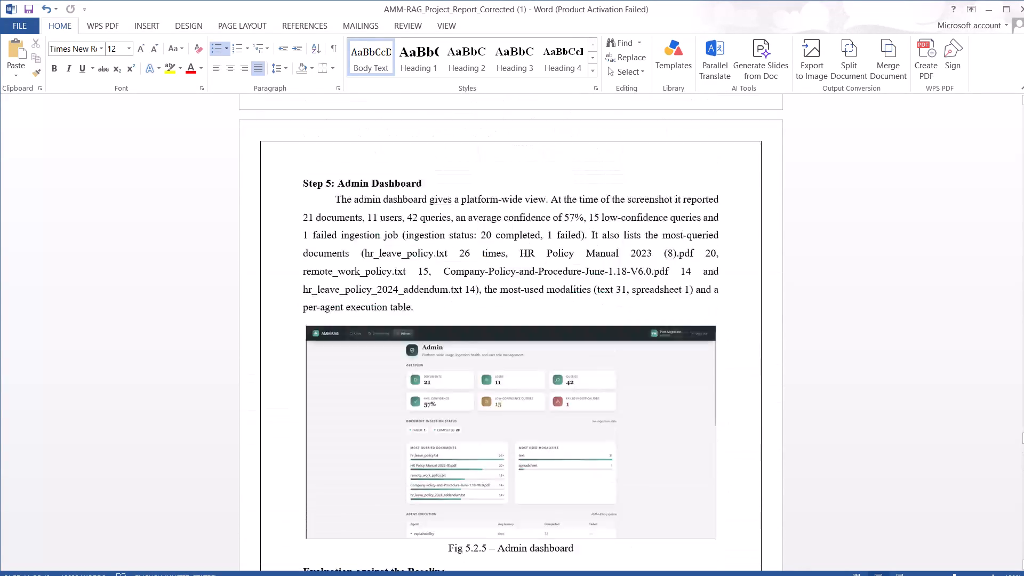
pyautogui.scroll(20, 522, 355)
pyautogui.scroll(20, 522, 355)
pyautogui.scroll(2, 522, 355)
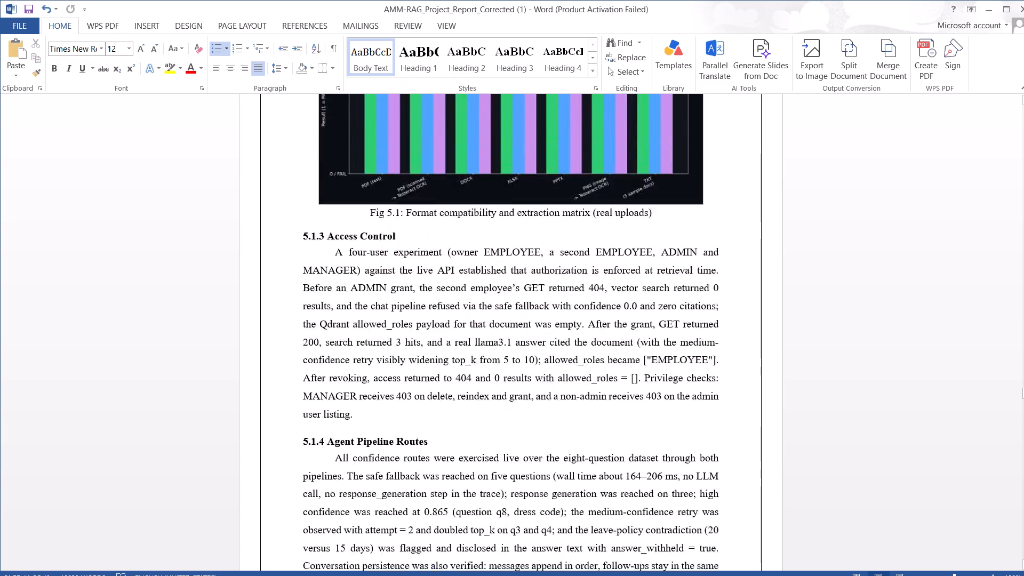
pyautogui.scroll(20, 522, 355)
pyautogui.scroll(18, 522, 355)
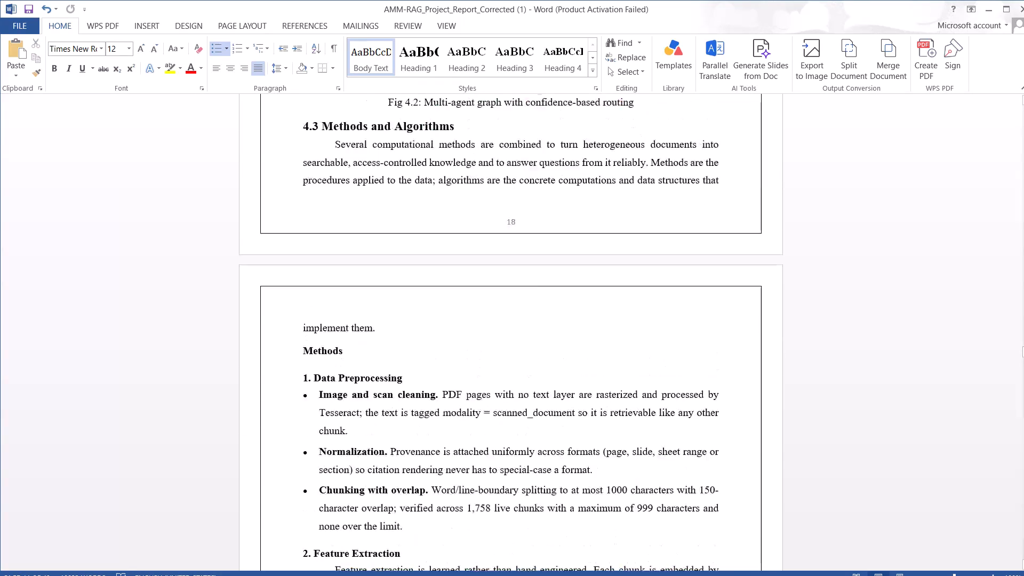
pyautogui.scroll(18, 522, 355)
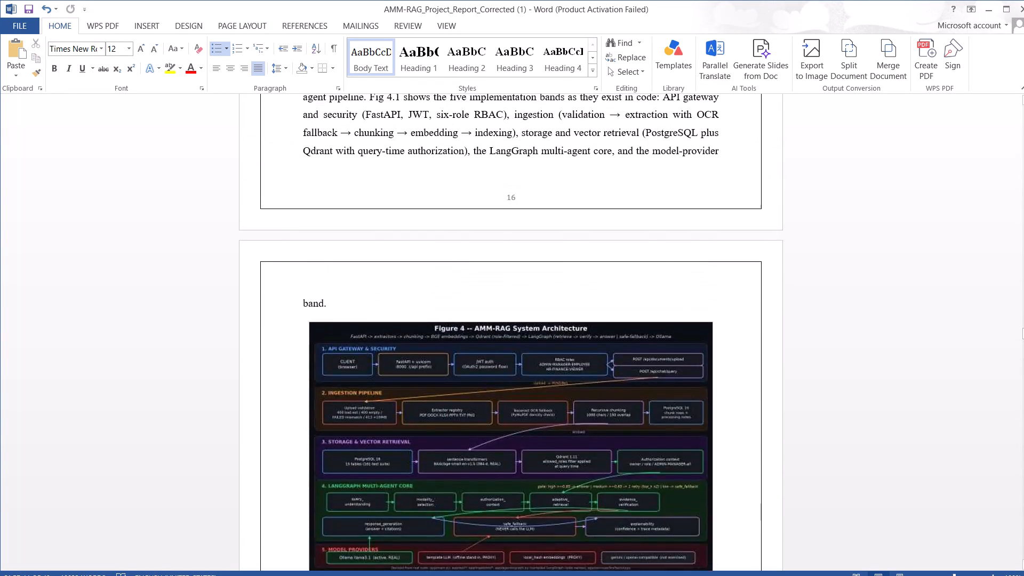
pyautogui.scroll(3, 522, 355)
pyautogui.scroll(19, 522, 355)
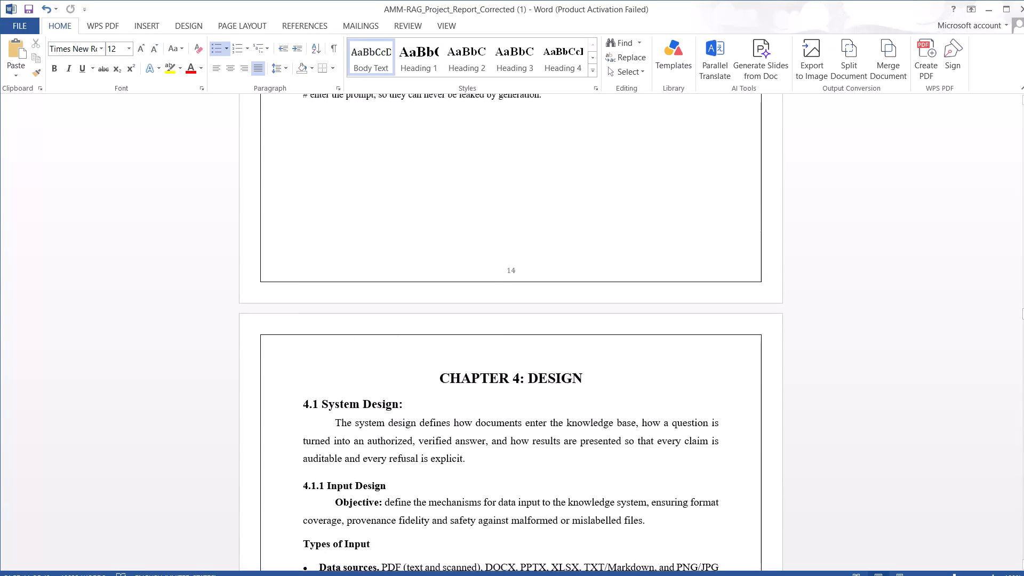
# Recheck the pages backwards from the methodology chapter through the literature survey to section 1.2 on the first page of Chapter 1.
pyautogui.scroll(20, 522, 355)
pyautogui.scroll(5, 522, 355)
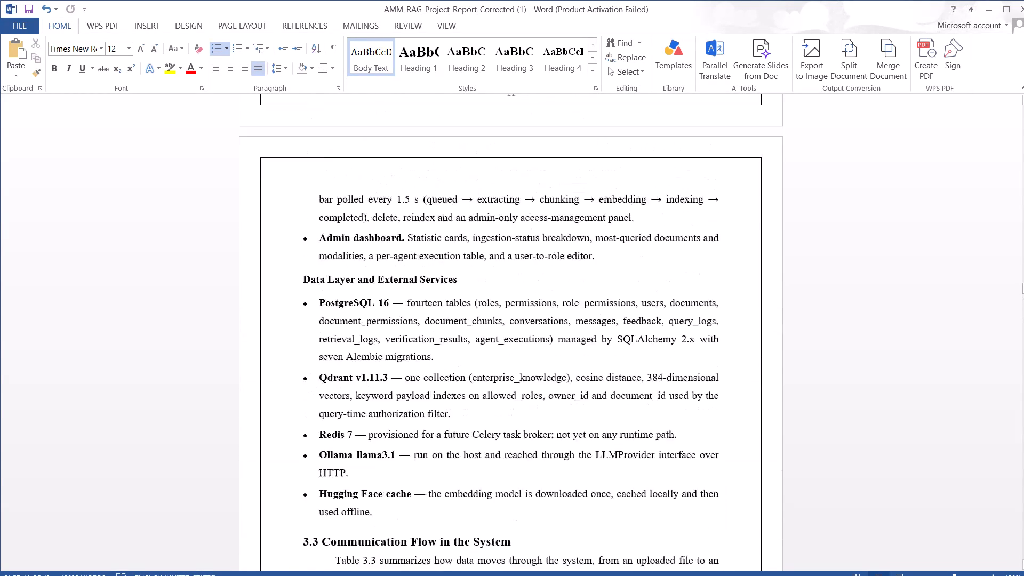
pyautogui.scroll(20, 522, 355)
pyautogui.scroll(5, 522, 355)
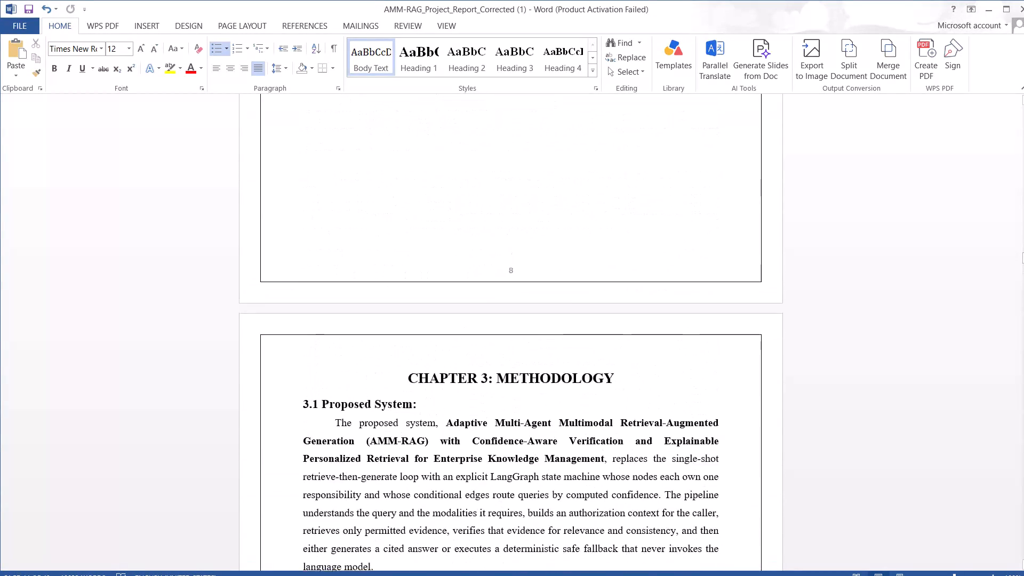
pyautogui.scroll(16, 522, 355)
pyautogui.scroll(7, 522, 355)
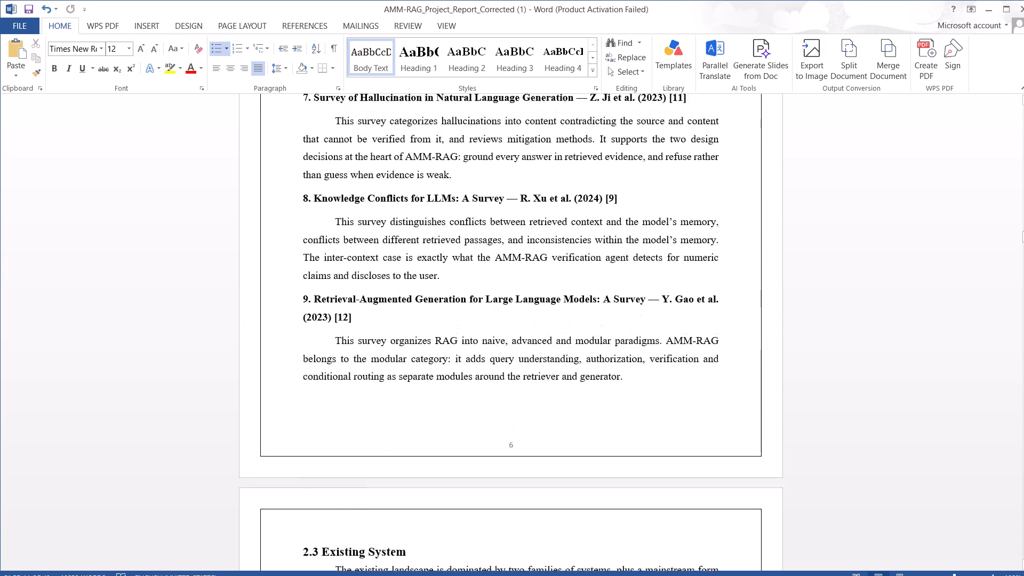
pyautogui.scroll(14, 522, 355)
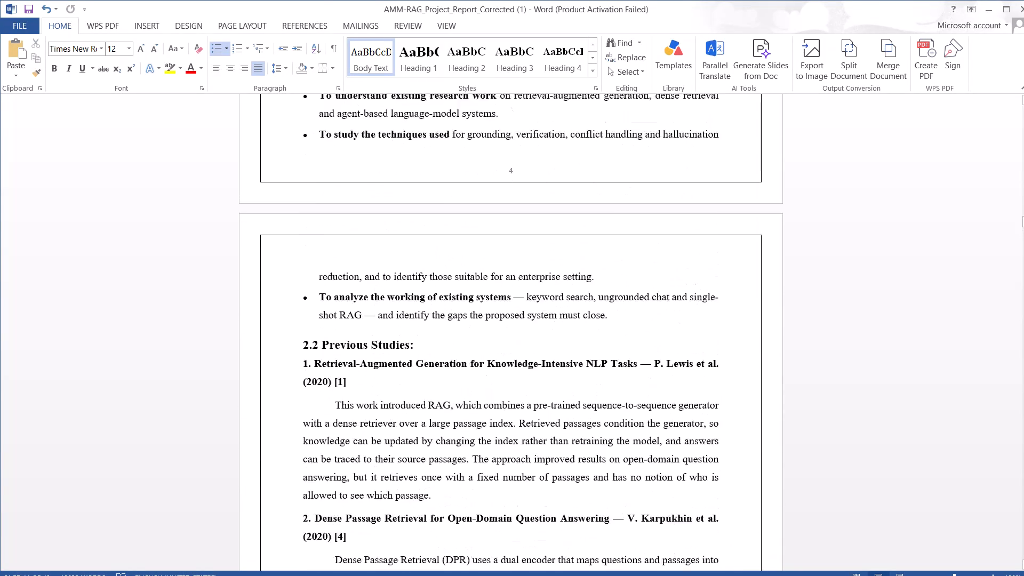
pyautogui.scroll(15, 522, 355)
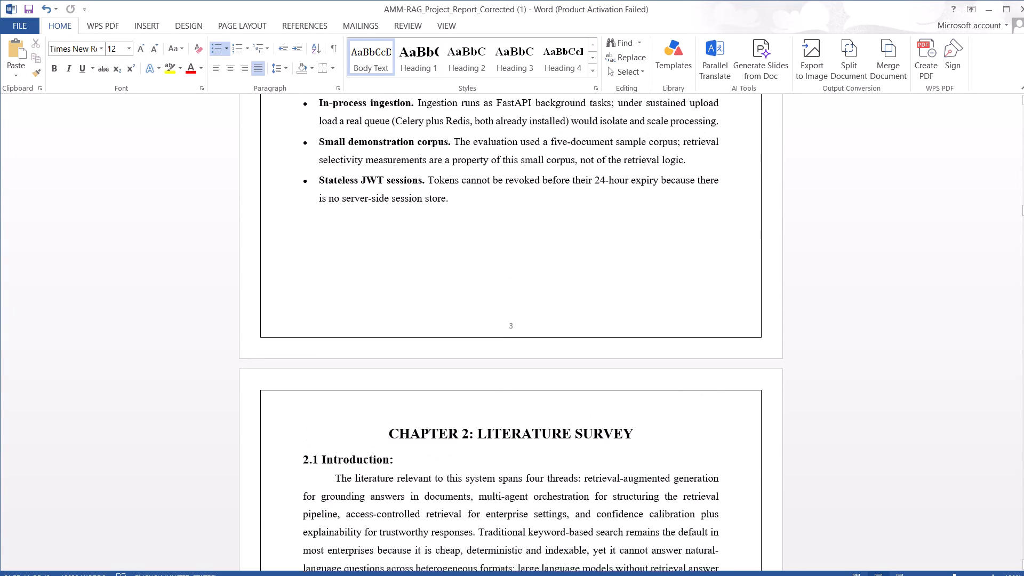
pyautogui.scroll(15, 522, 355)
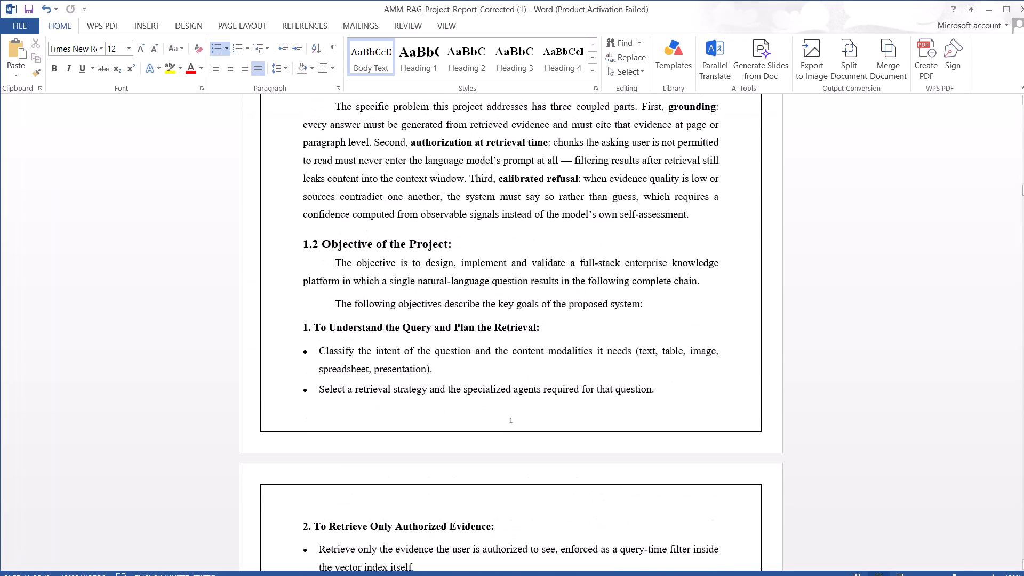
# Apply the Plain Number 2 bottom-of-page number format to the Chapter 1 section footer and return to the body text.
pyautogui.click(612, 338)
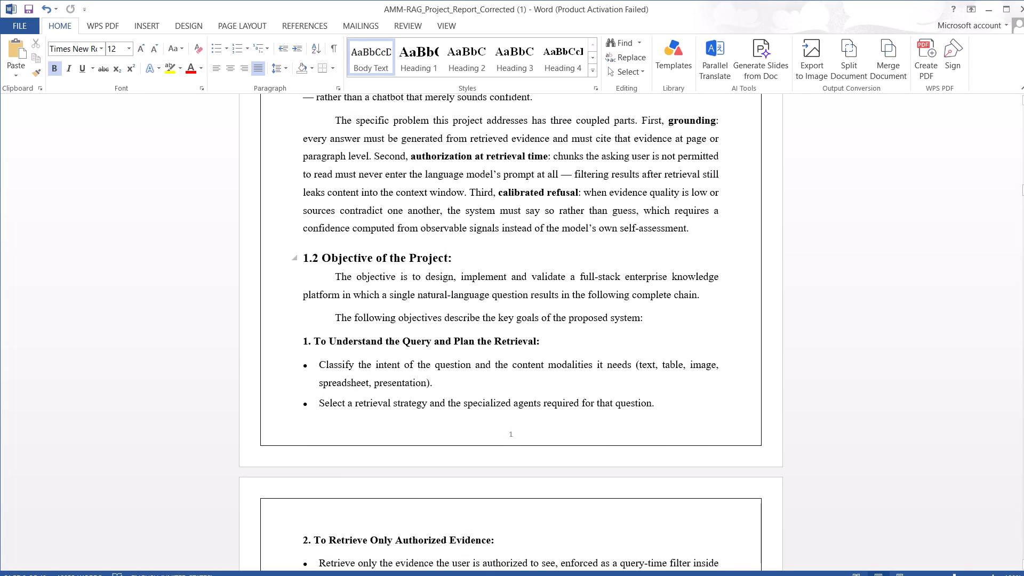
pyautogui.click(145, 24)
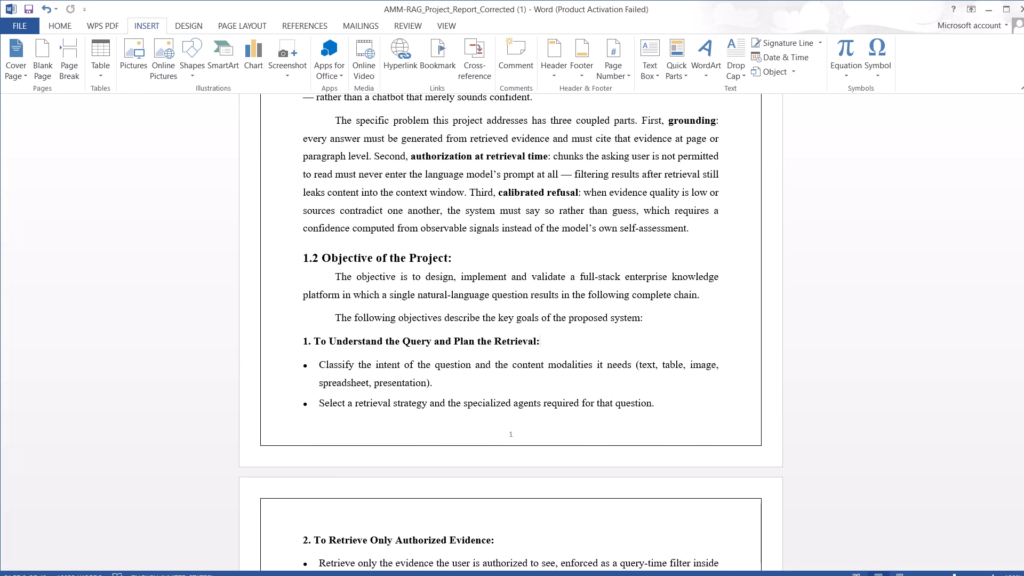
pyautogui.click(624, 75)
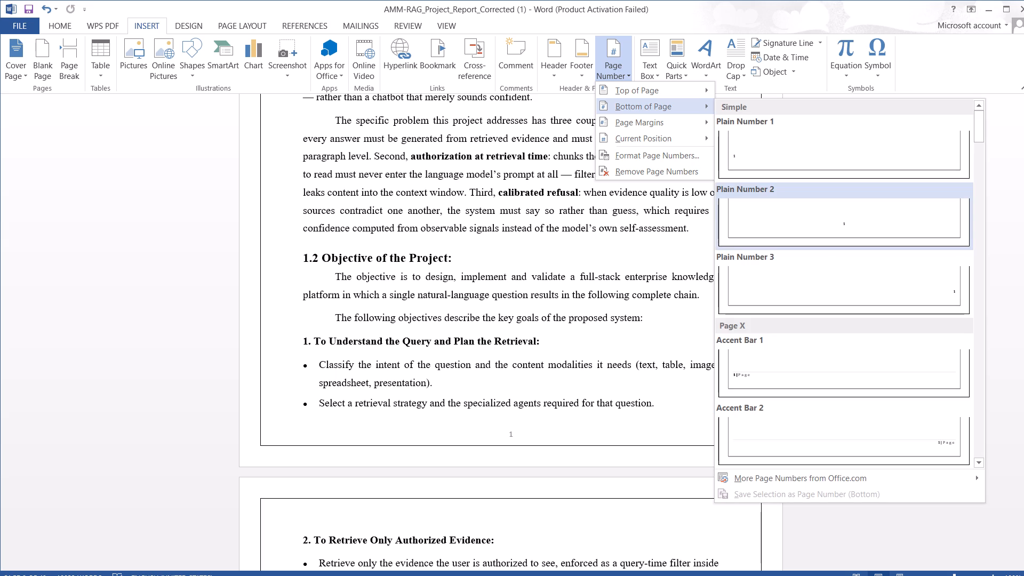
pyautogui.click(827, 219)
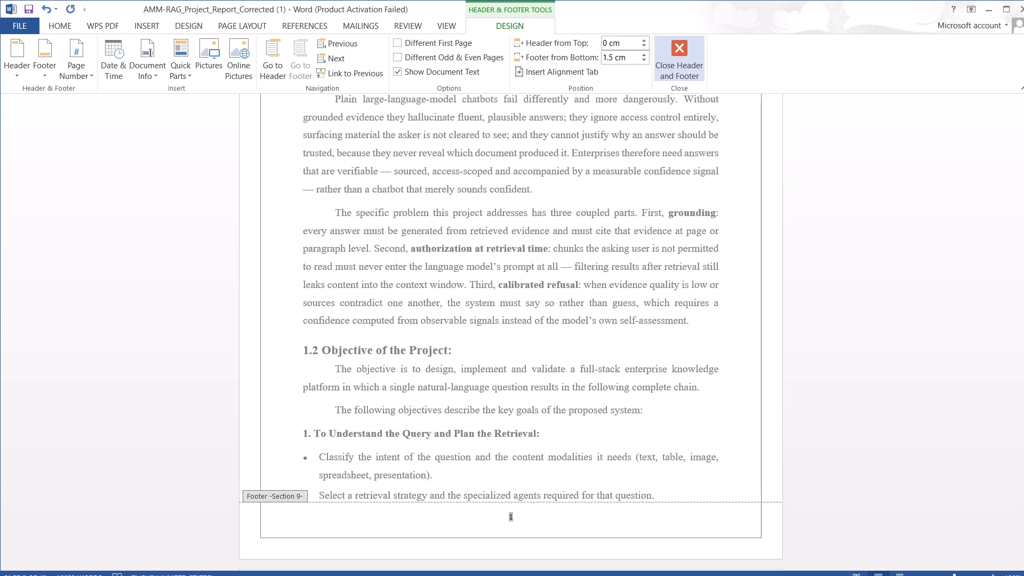
pyautogui.click(683, 61)
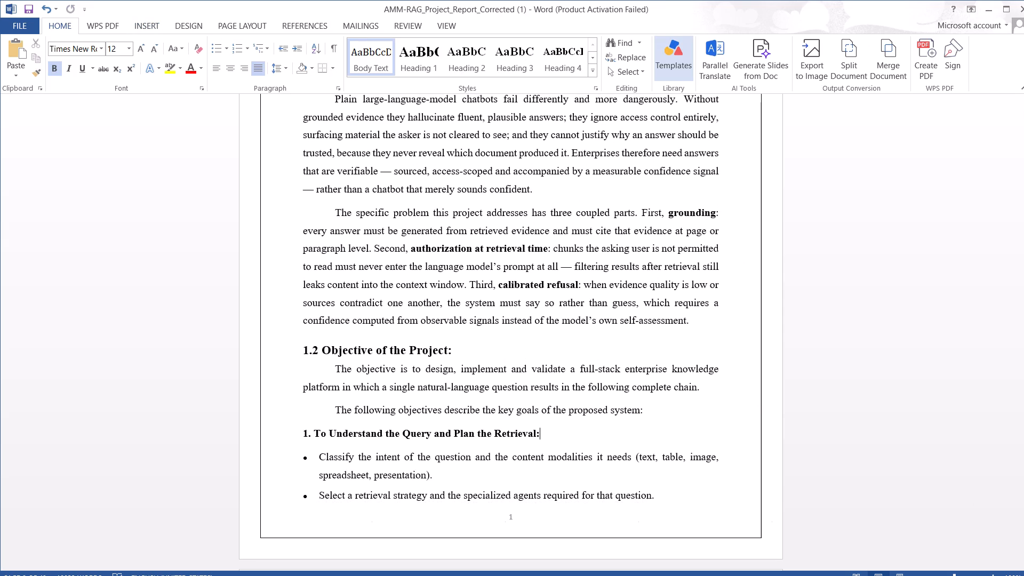
# Check the footer page numbers from the first page of Chapter 1 through section 2.2 Previous Studies.
pyautogui.scroll(-13, 622, 308)
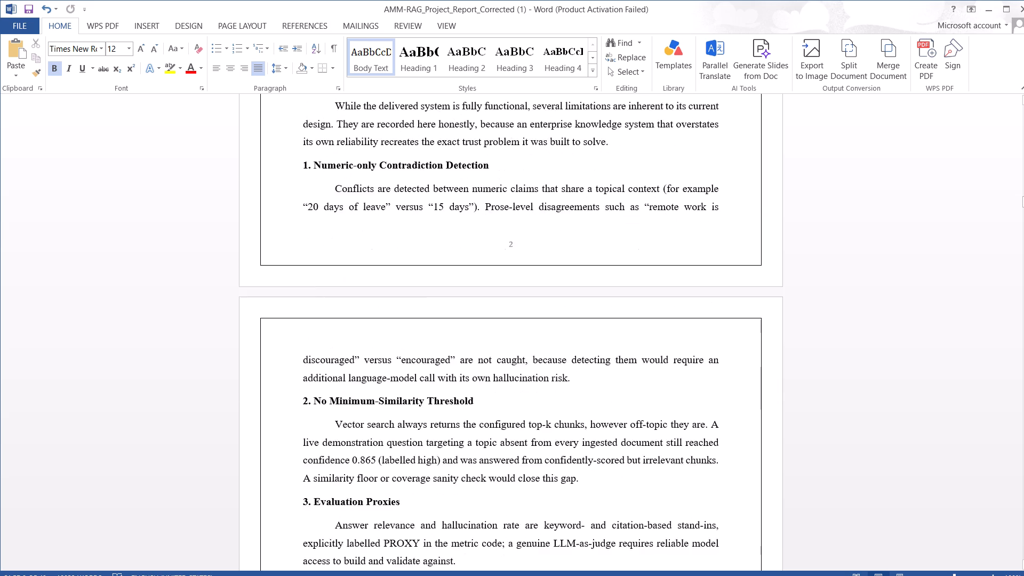
pyautogui.scroll(-11, 622, 308)
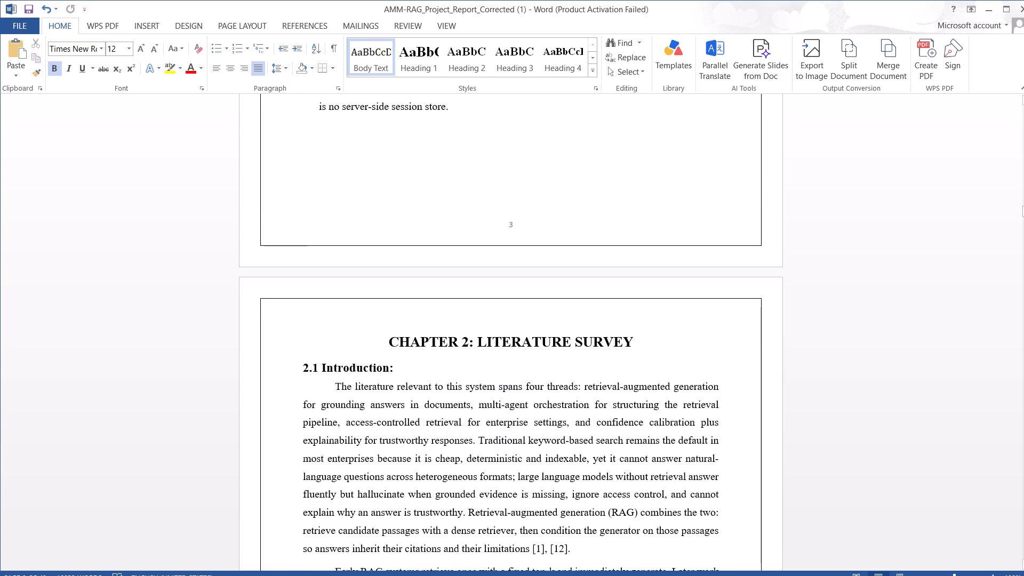
pyautogui.scroll(-10, 622, 308)
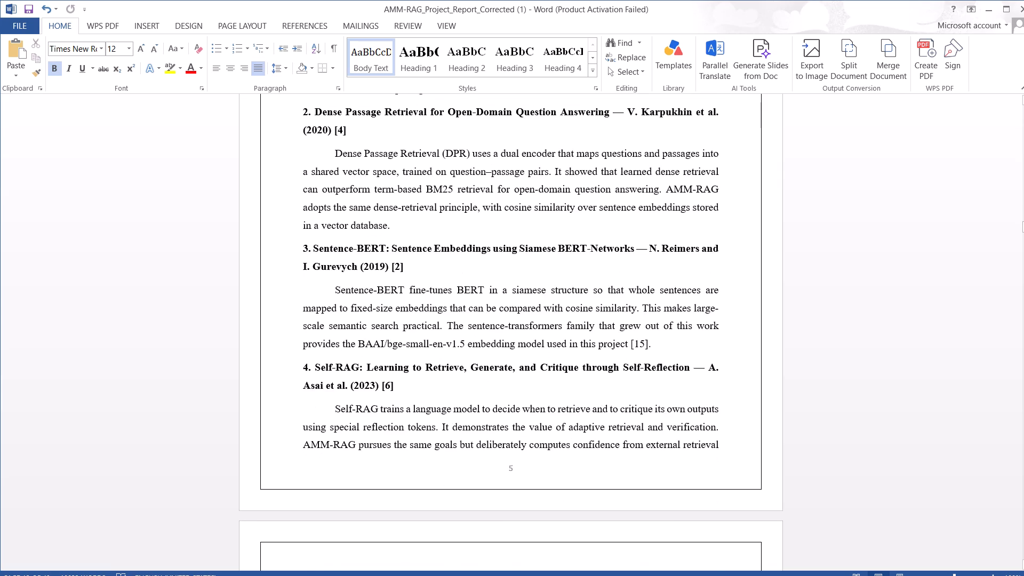
pyautogui.scroll(-6, 622, 308)
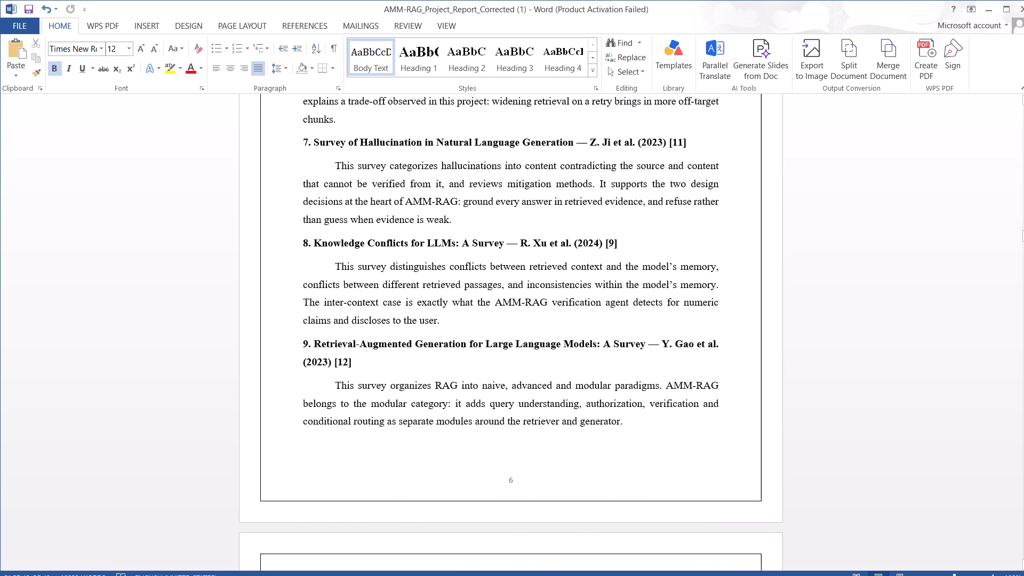
# Save the report document.
pyautogui.hotkey('ctrl', 's')
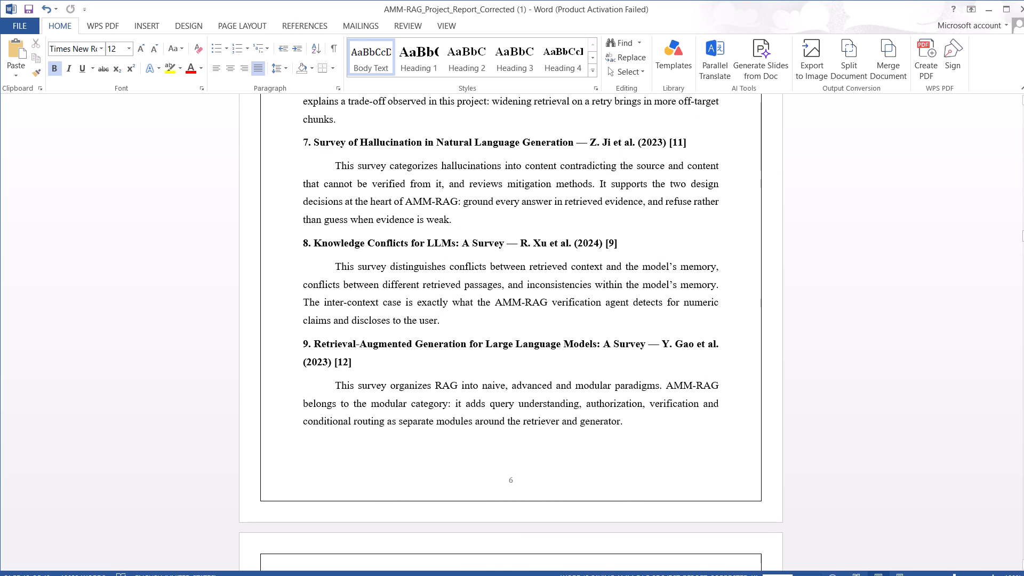
# Review the pages from section 2.2 back to the opening of Chapter 1, including the transition from the Roman-numbered front matter.
pyautogui.scroll(4, 514, 317)
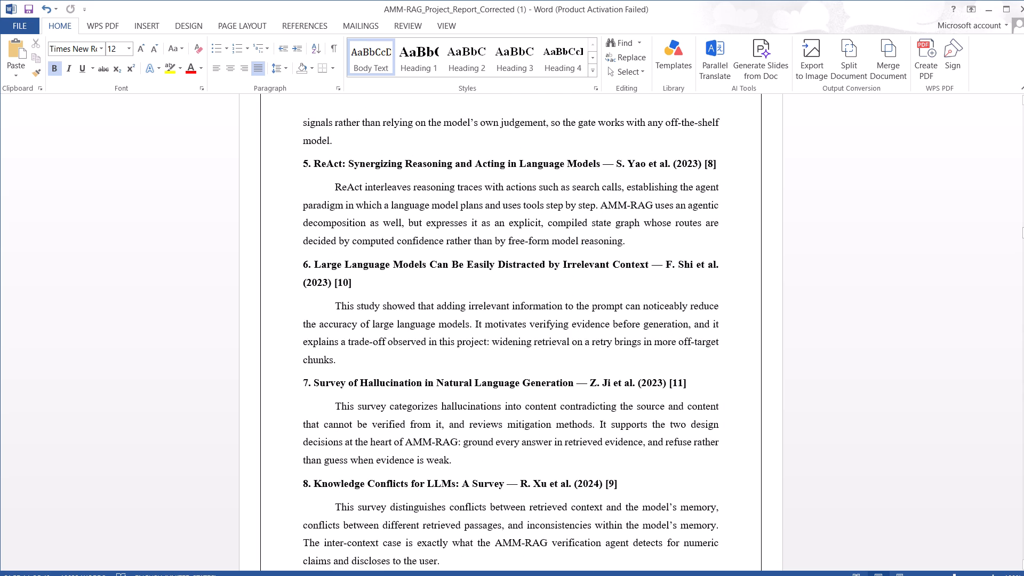
pyautogui.scroll(17, 519, 387)
pyautogui.scroll(7, 519, 387)
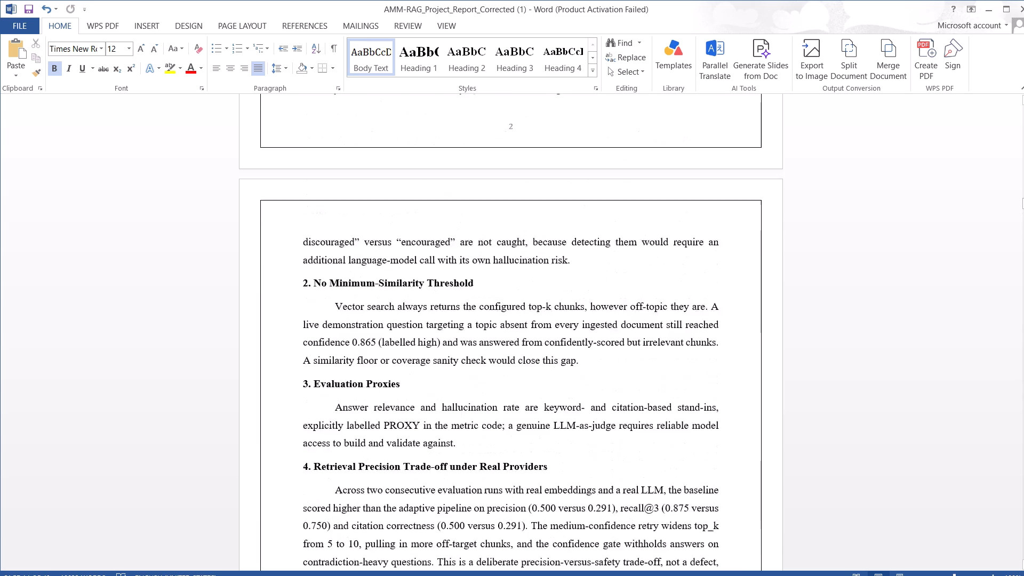
pyautogui.scroll(18, 519, 387)
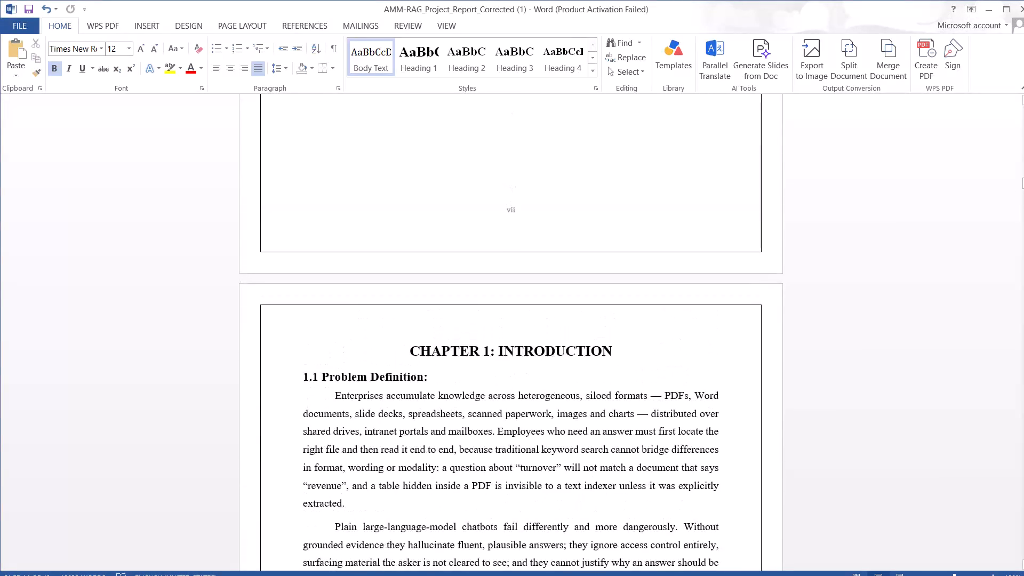
pyautogui.scroll(-2, 519, 387)
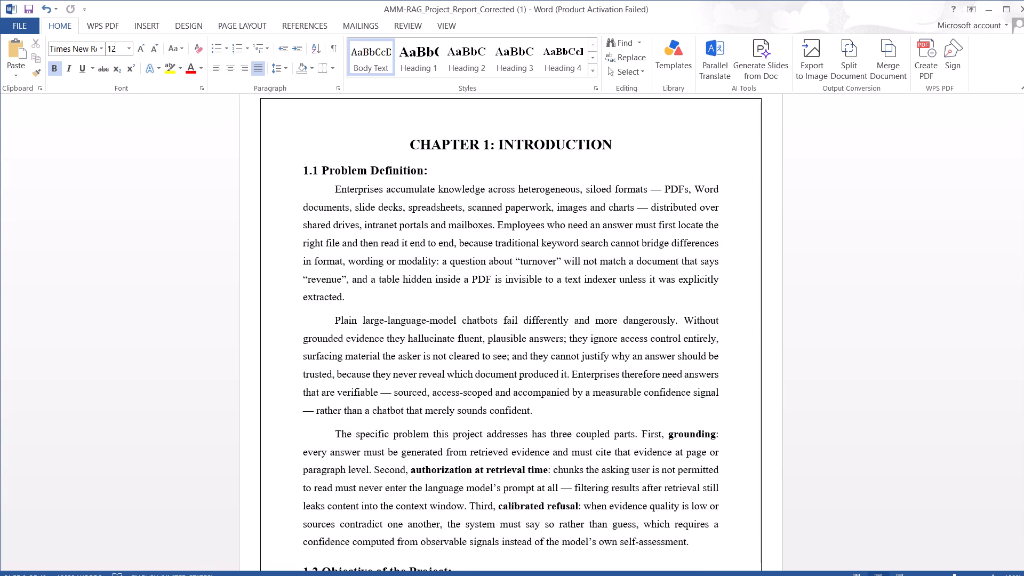
pyautogui.click(155, 25)
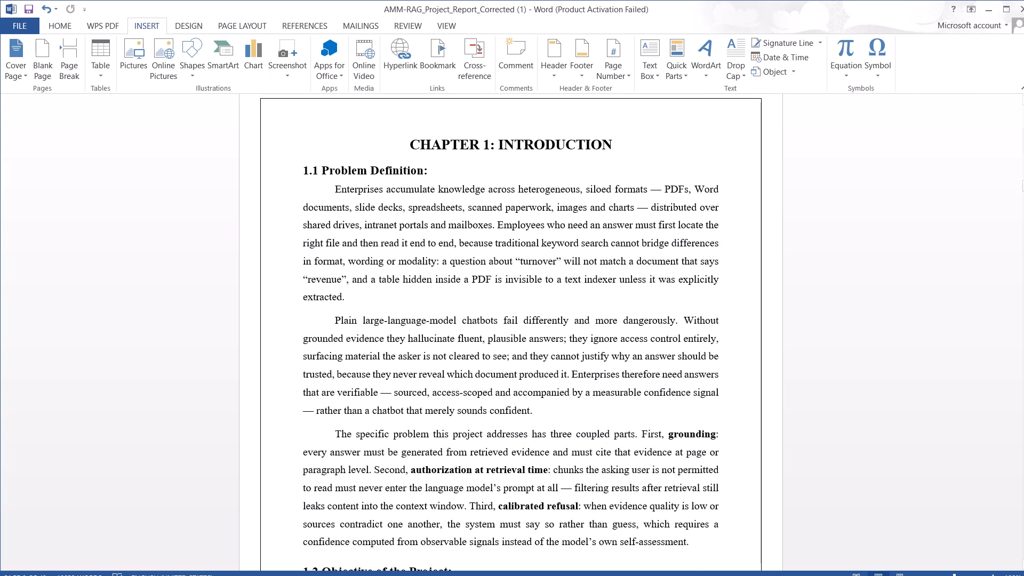
pyautogui.hscroll(1, 463, 181)
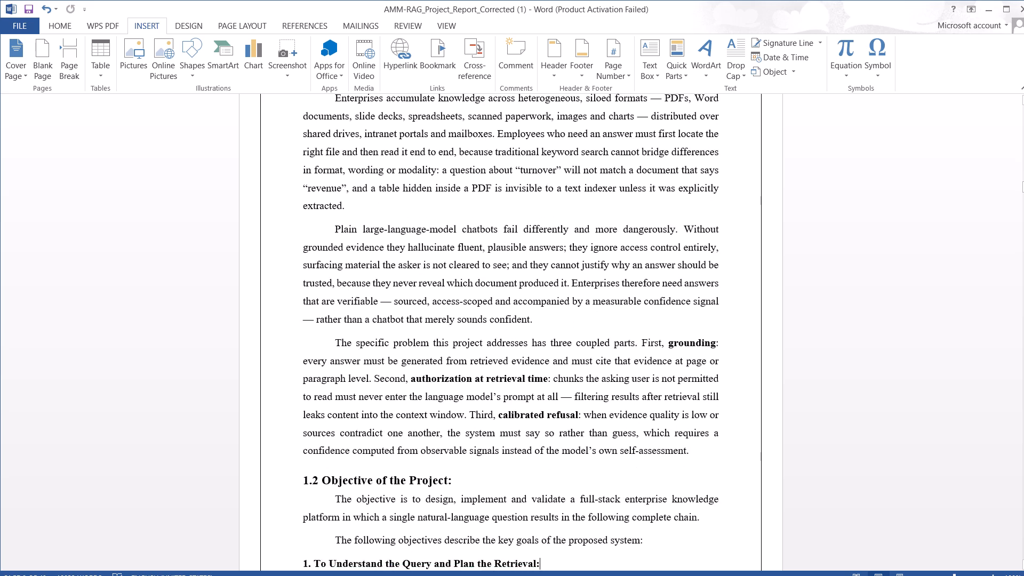
pyautogui.hscroll(1, 463, 181)
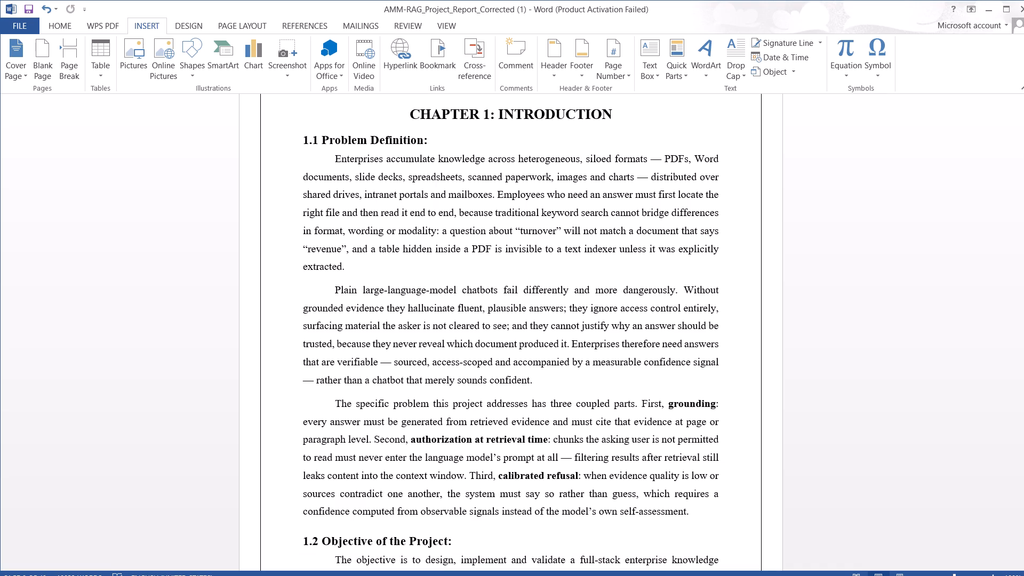
# Save the report document again.
pyautogui.hotkey('ctrl', 's')
# Review the front matter from the opening of Chapter 1 back through the contents, abstract and declaration to the title page.
pyautogui.scroll(17, 463, 181)
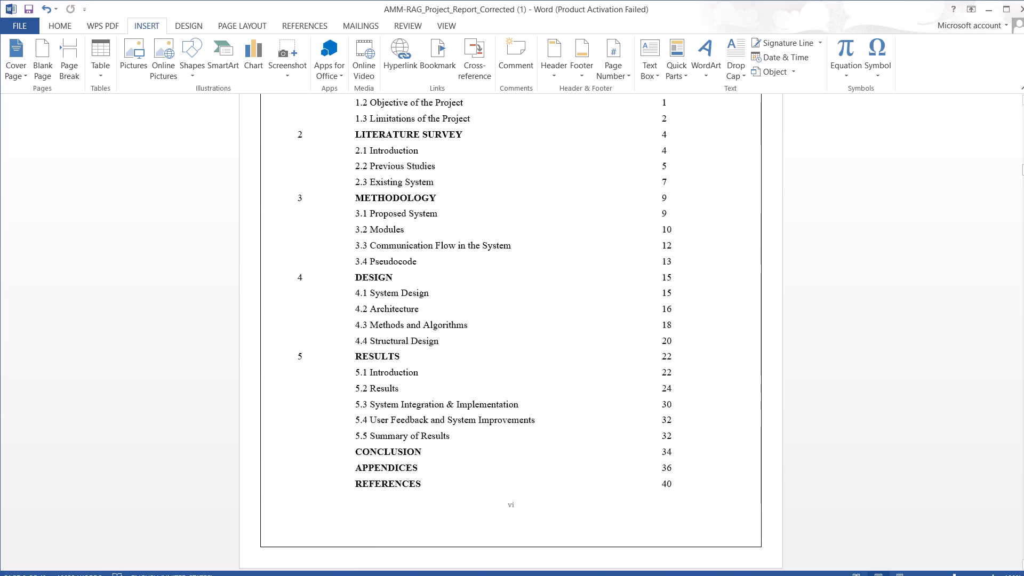
pyautogui.scroll(7, 463, 181)
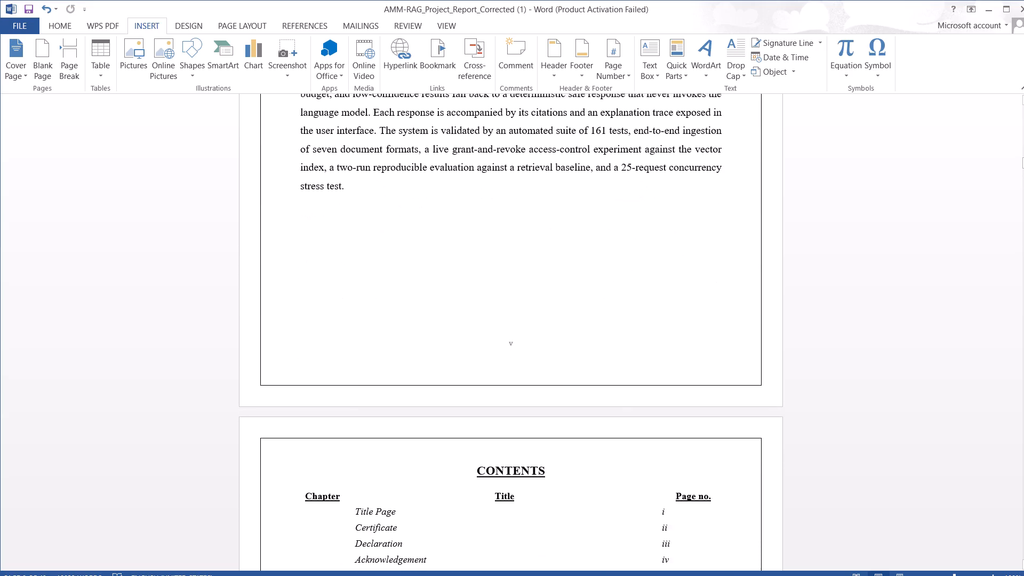
pyautogui.scroll(16, 463, 181)
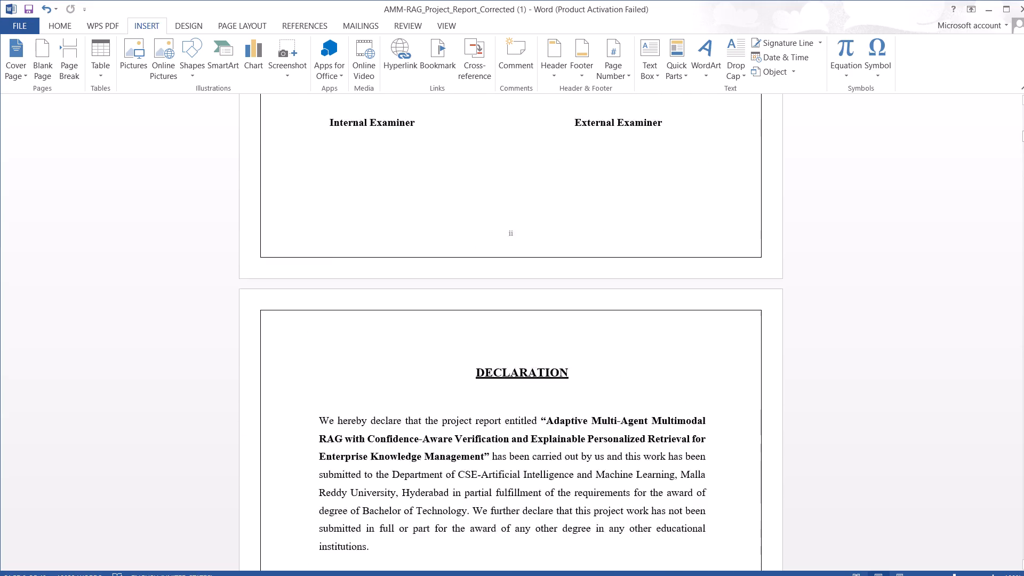
pyautogui.scroll(10, 463, 181)
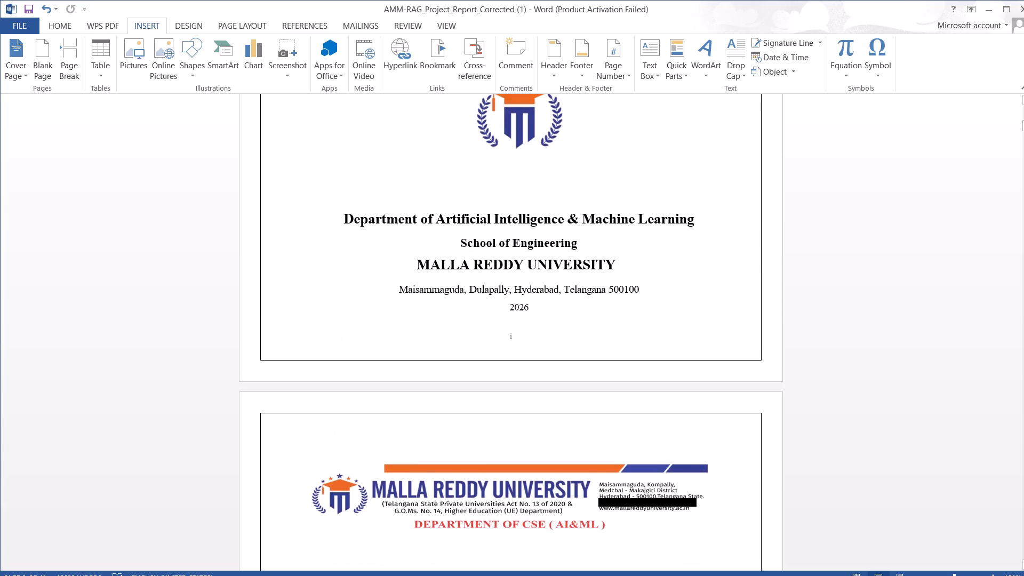
# Examine the Certificate page from its university header and heading down to the examiner lines and footer page number.
pyautogui.scroll(-3, 463, 181)
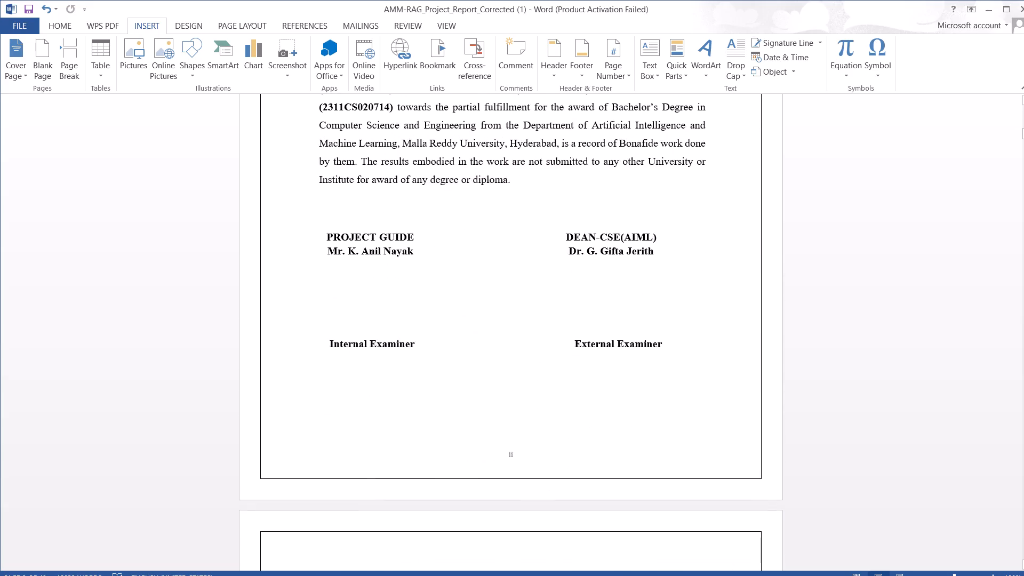
pyautogui.hscroll(1, 463, 181)
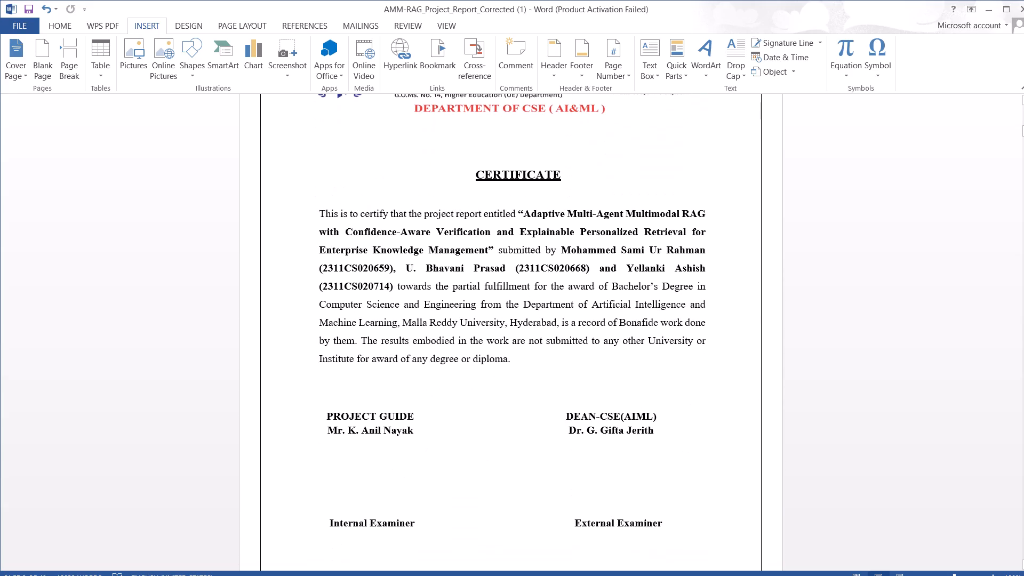
pyautogui.hscroll(2, 463, 181)
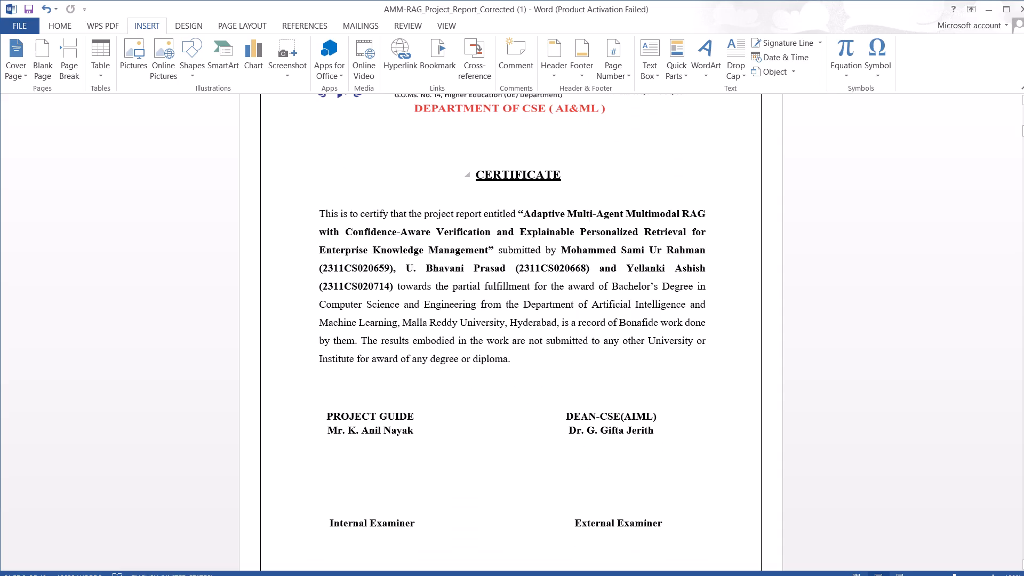
pyautogui.click(478, 173)
pyautogui.scroll(-3, 478, 173)
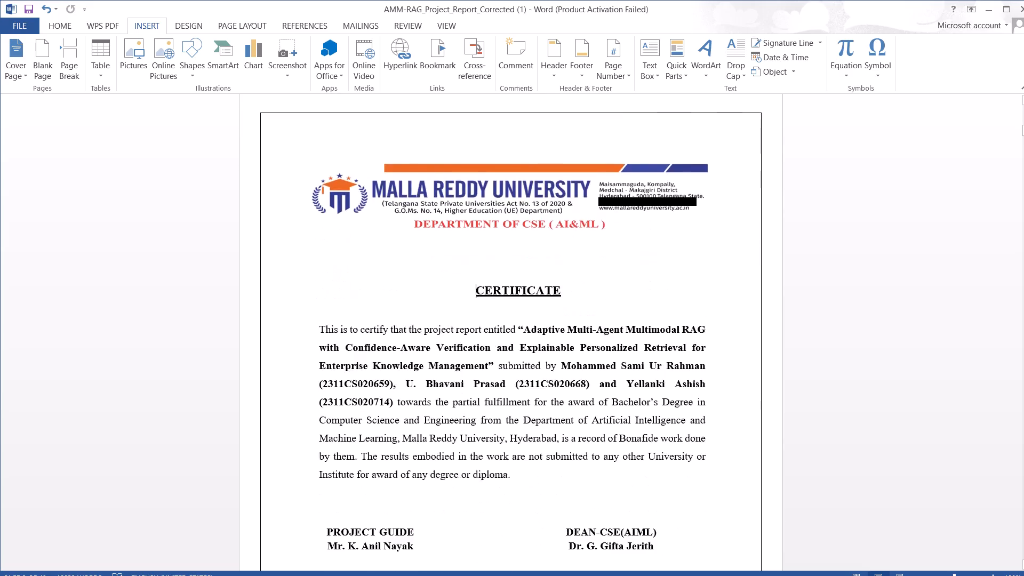
pyautogui.scroll(-1, 478, 173)
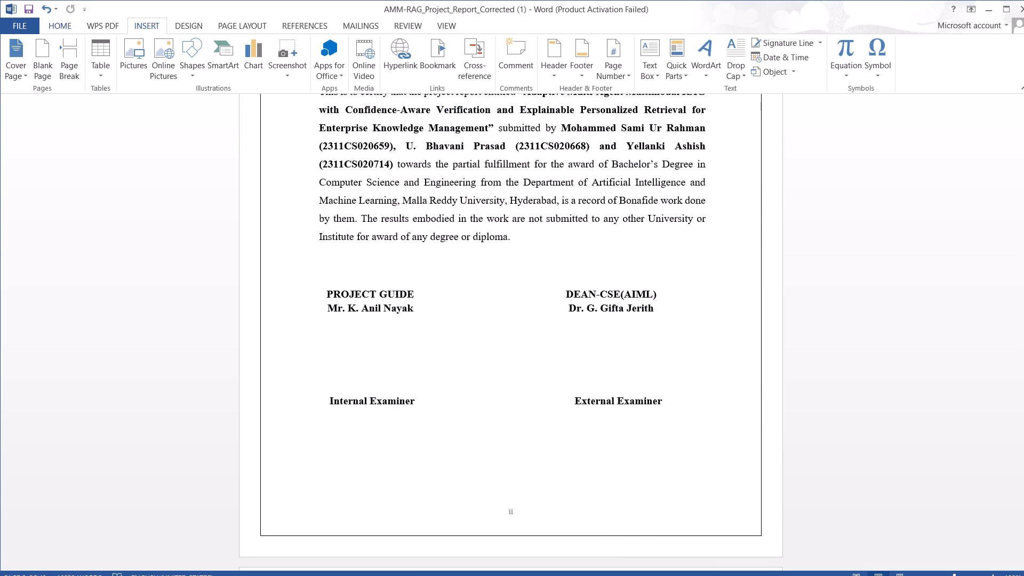
# Save a PDF copy of the report to the Desktop as AMM-RAG_Project_Report_Corrected (1).
pyautogui.click(20, 25)
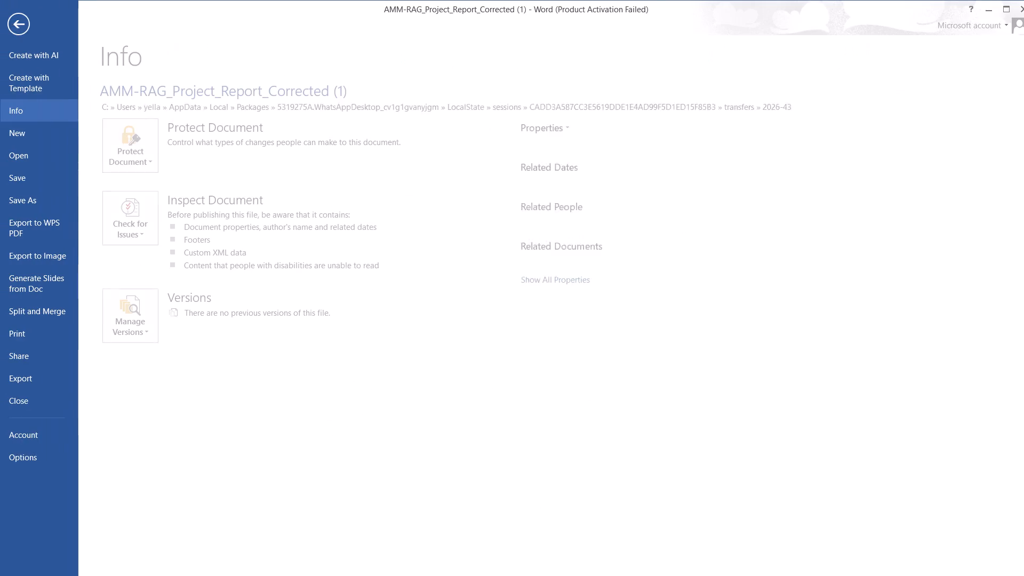
pyautogui.click(39, 202)
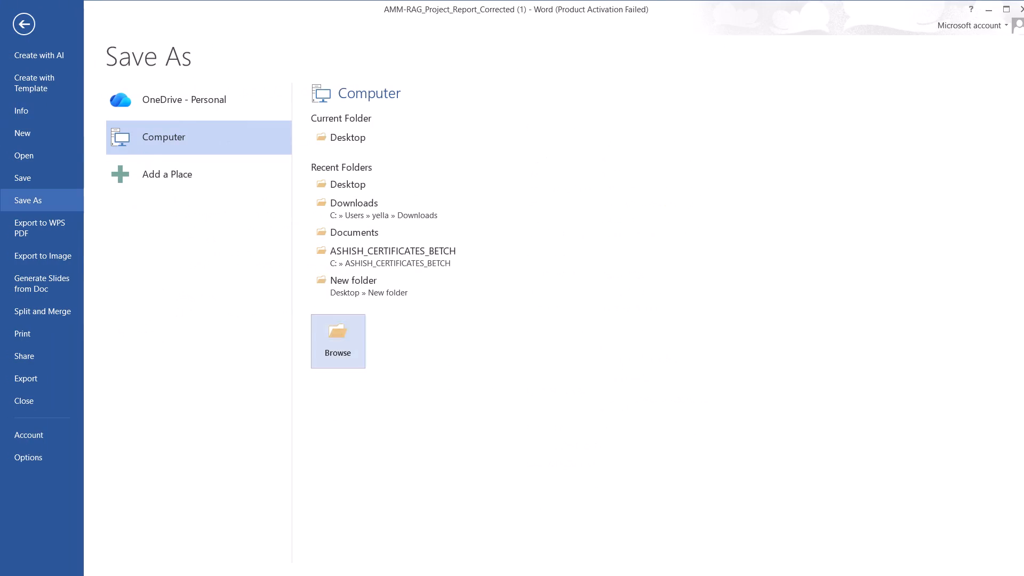
pyautogui.click(345, 351)
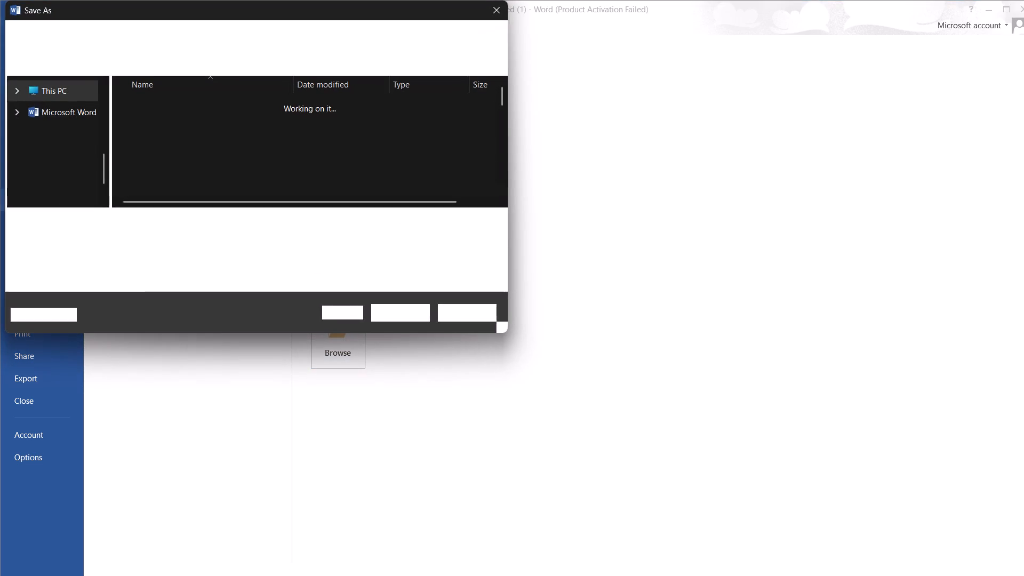
pyautogui.scroll(3, 38, 162)
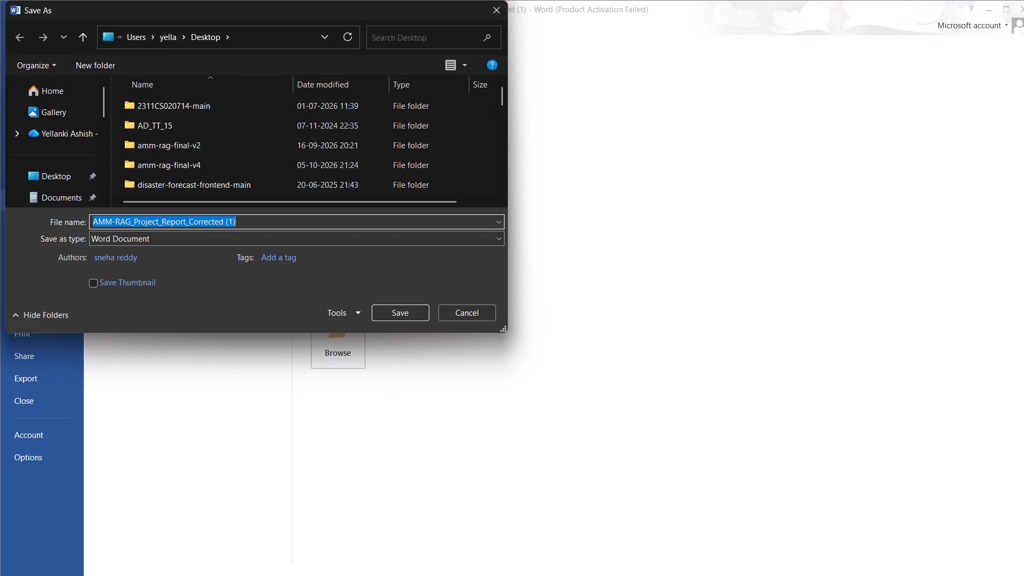
pyautogui.click(61, 180)
pyautogui.scroll(-4, 193, 183)
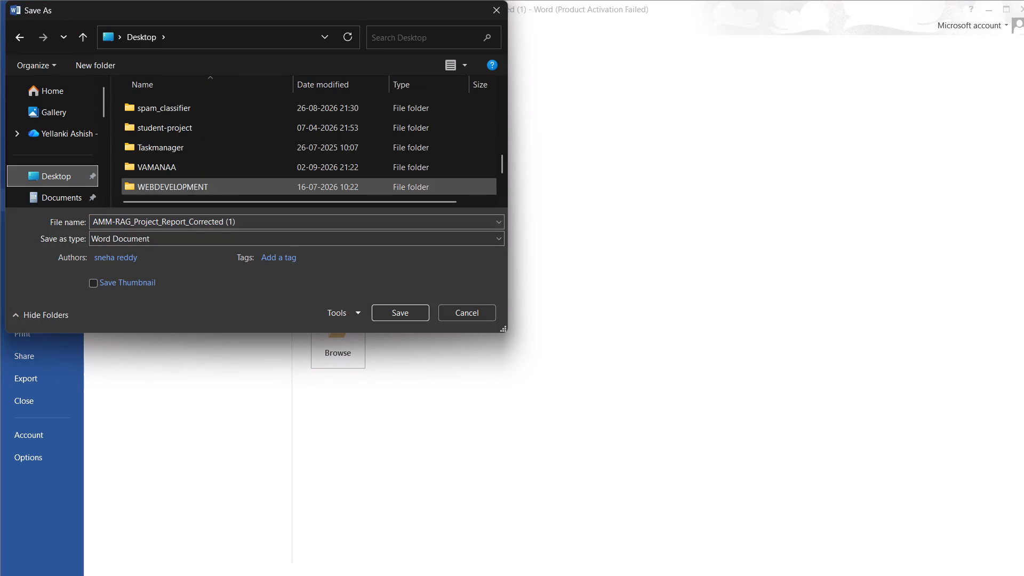
pyautogui.click(236, 240)
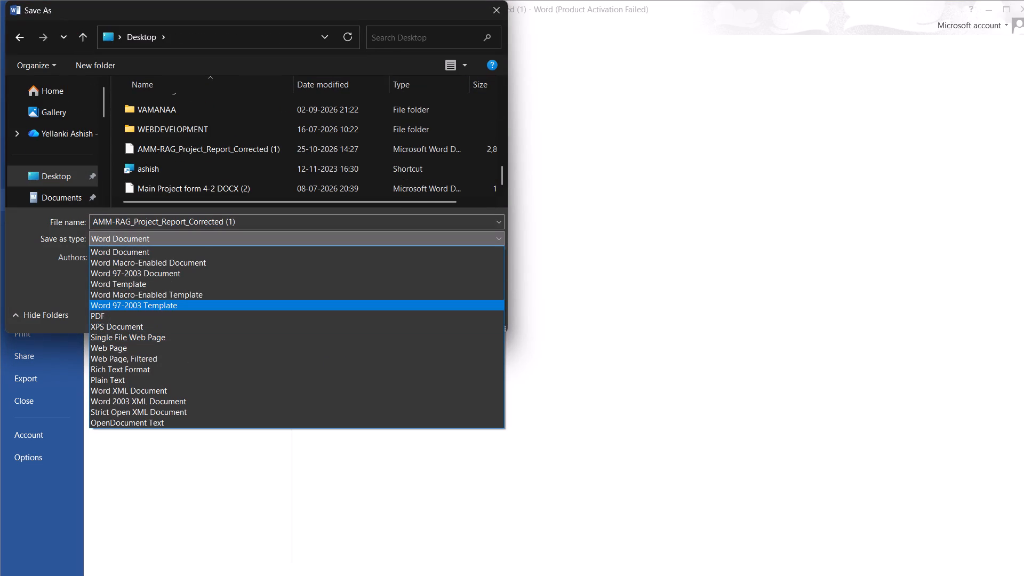
pyautogui.click(190, 314)
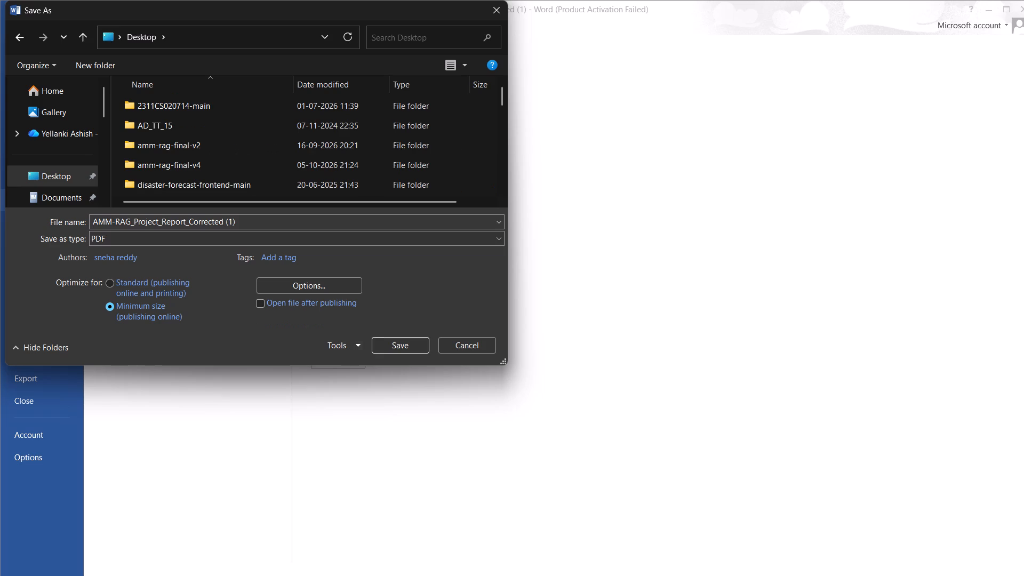
pyautogui.click(405, 347)
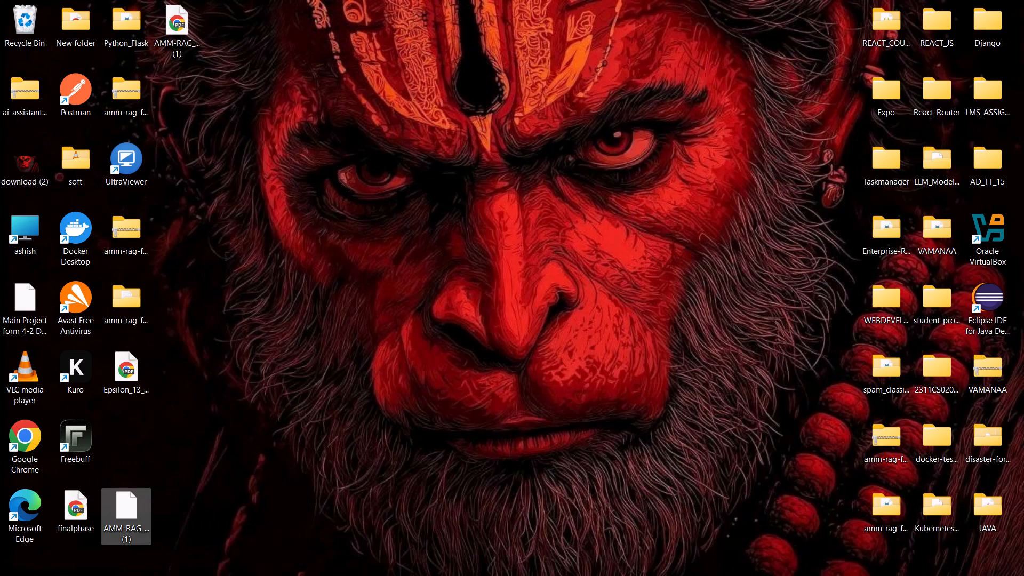
# Copy the report's PDF file on the Windows desktop to the clipboard and switch back to Word.
pyautogui.moveTo(252, 148); pyautogui.dragTo(180, 26)
pyautogui.hotkey('ctrl', 'c')
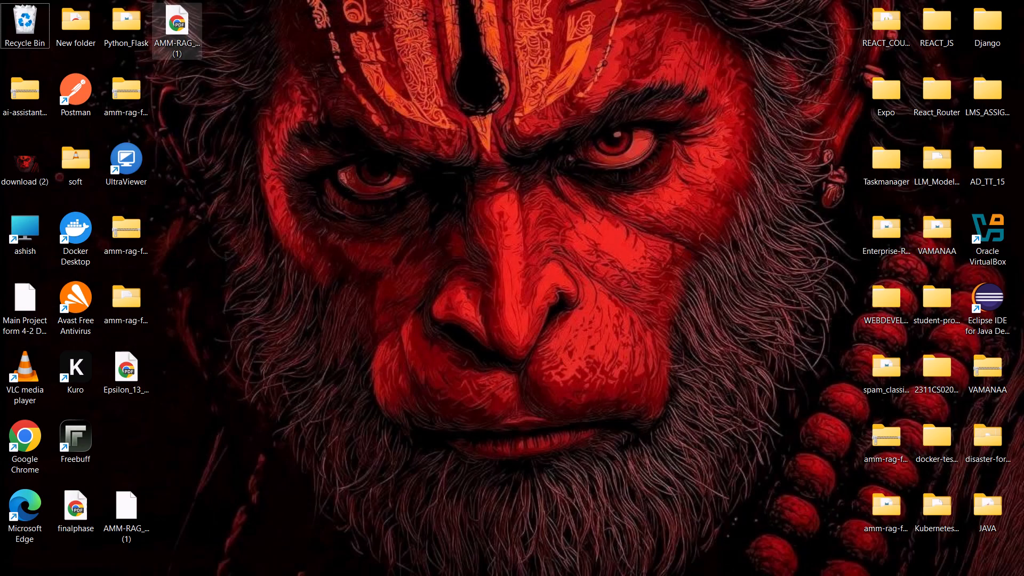
pyautogui.hotkey('alt', 'Tab')
pyautogui.hotkey('alt', 'Tab')
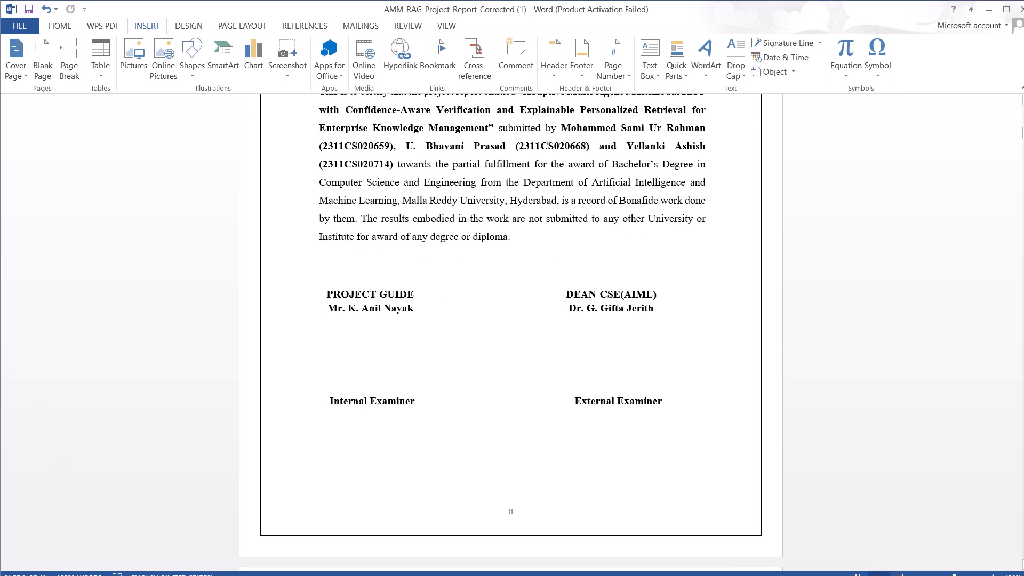
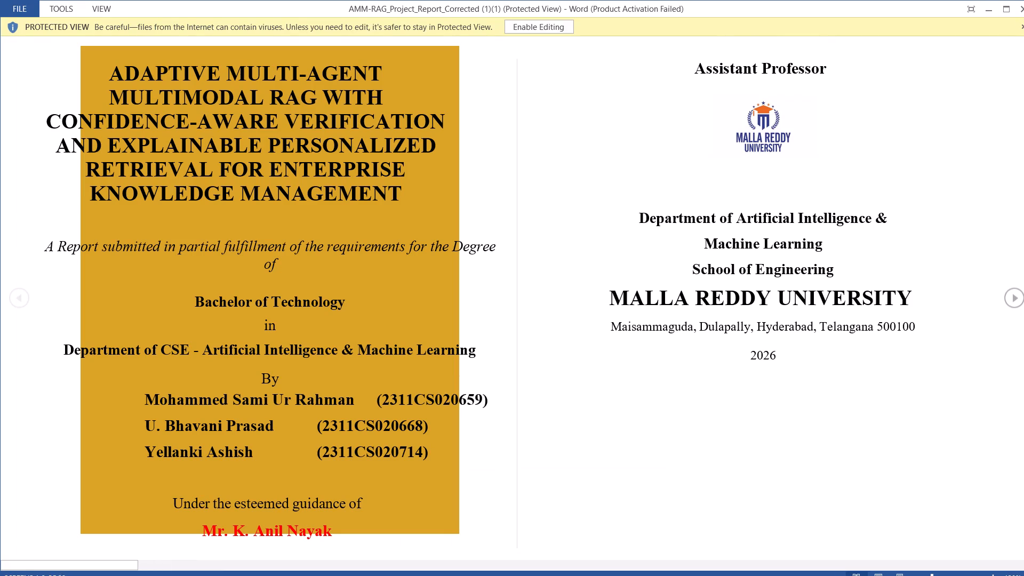
# Enable editing in the protected report copy AMM-RAG_Project_Report_Corrected (1)(1).
pyautogui.click(547, 34)
pyautogui.click(545, 30)
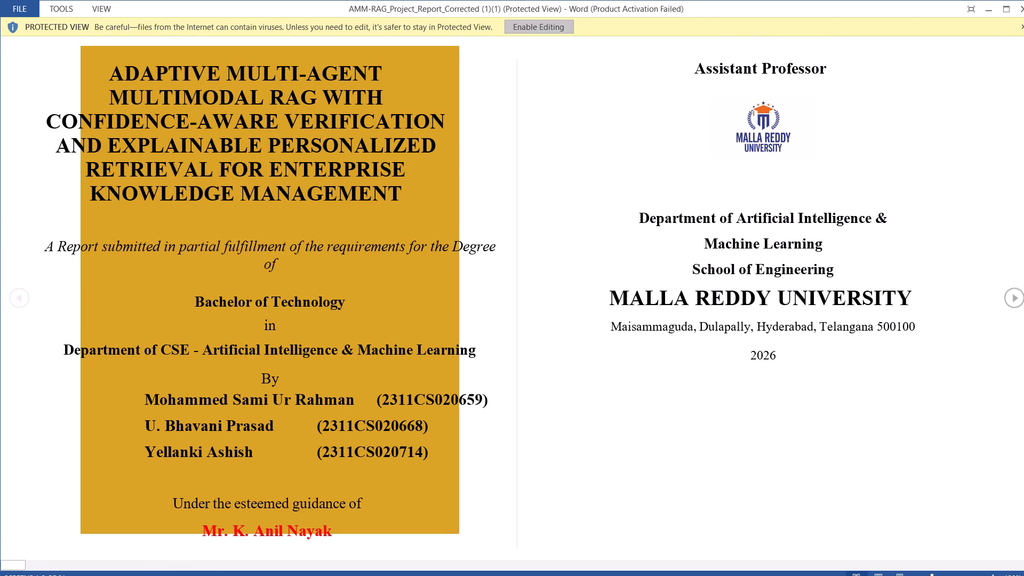
# Review the reopened report from the cover through the contents, chapters and conclusion to the Hardware Requirements list in the appendices.
pyautogui.scroll(-6, 538, 303)
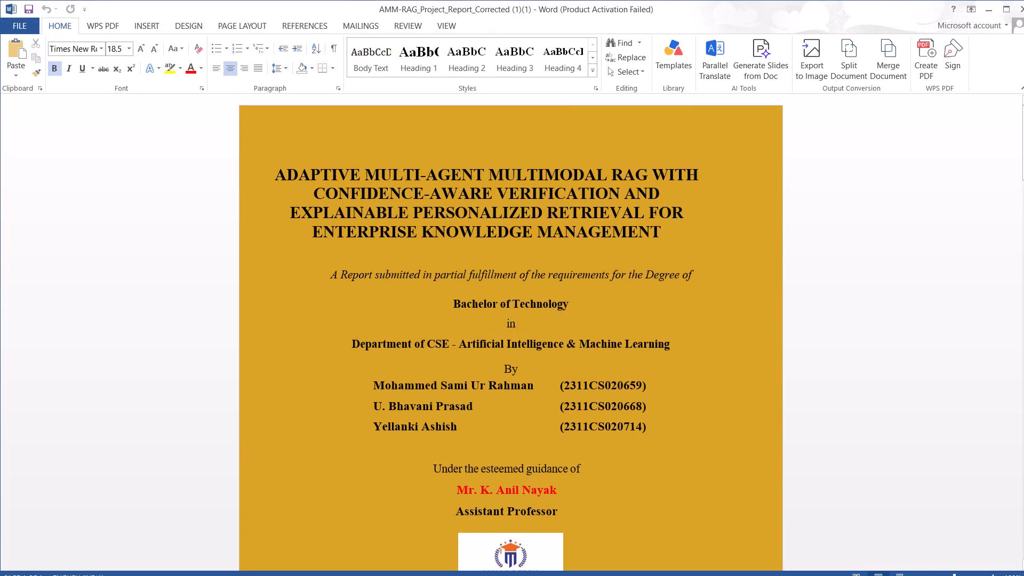
pyautogui.scroll(-15, 538, 303)
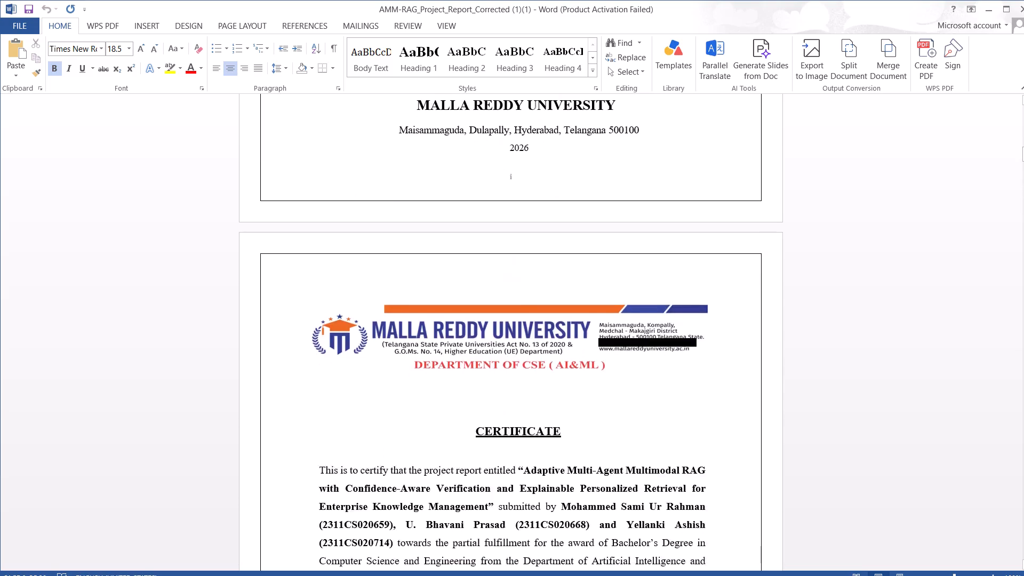
pyautogui.scroll(-17, 538, 303)
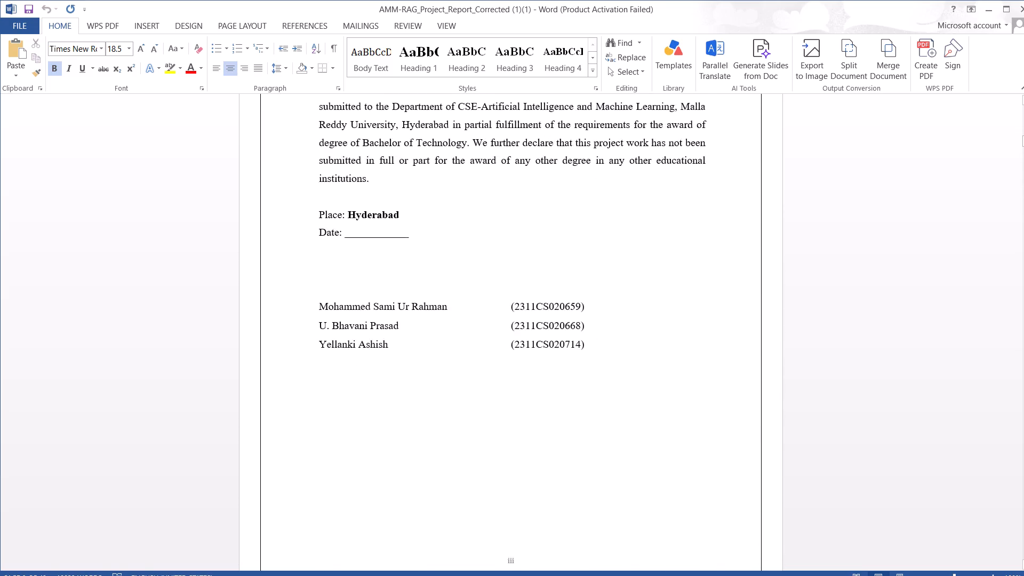
pyautogui.scroll(-20, 538, 303)
pyautogui.scroll(-1, 538, 303)
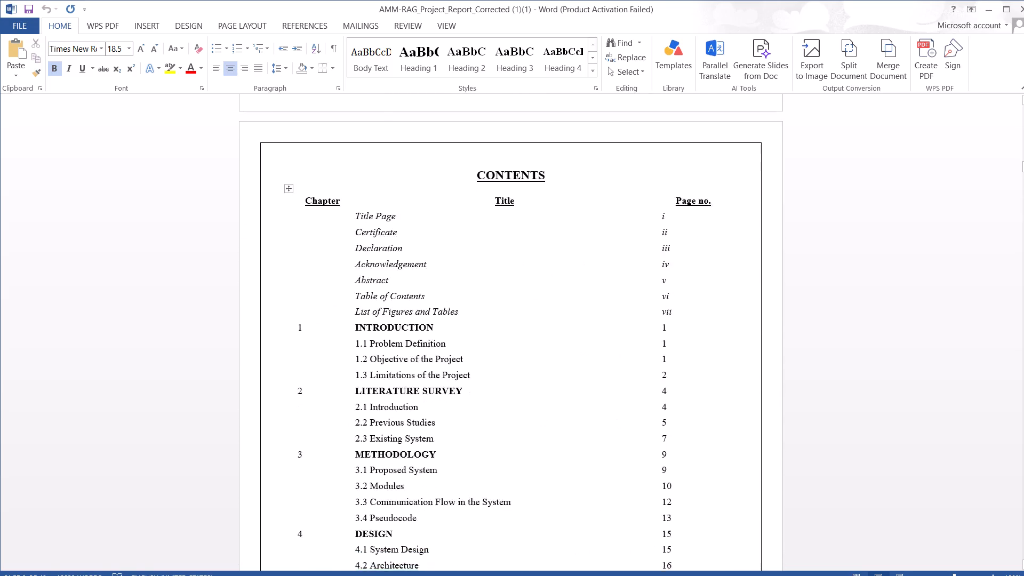
pyautogui.scroll(-20, 538, 303)
pyautogui.scroll(-1, 538, 303)
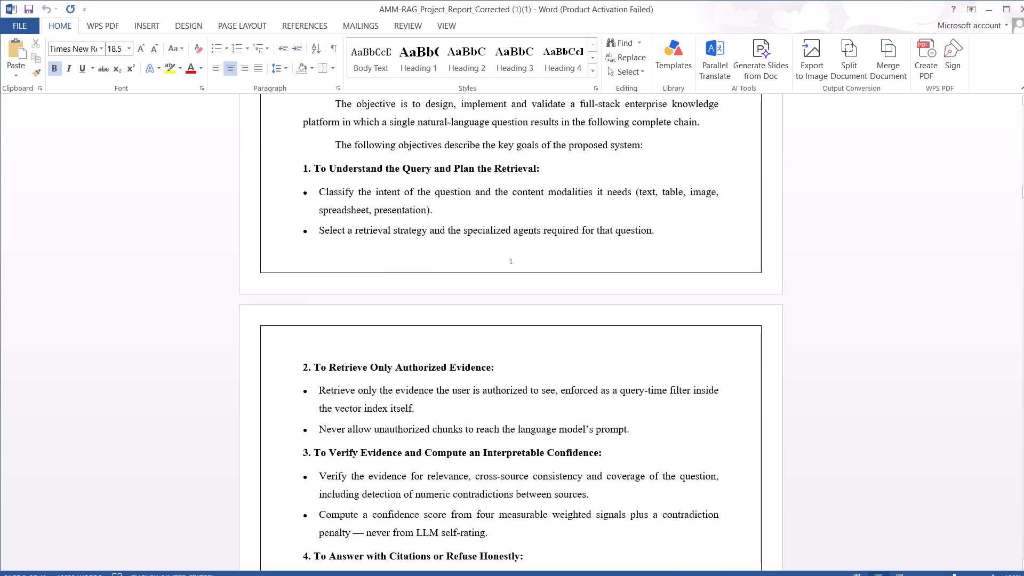
pyautogui.scroll(-20, 538, 303)
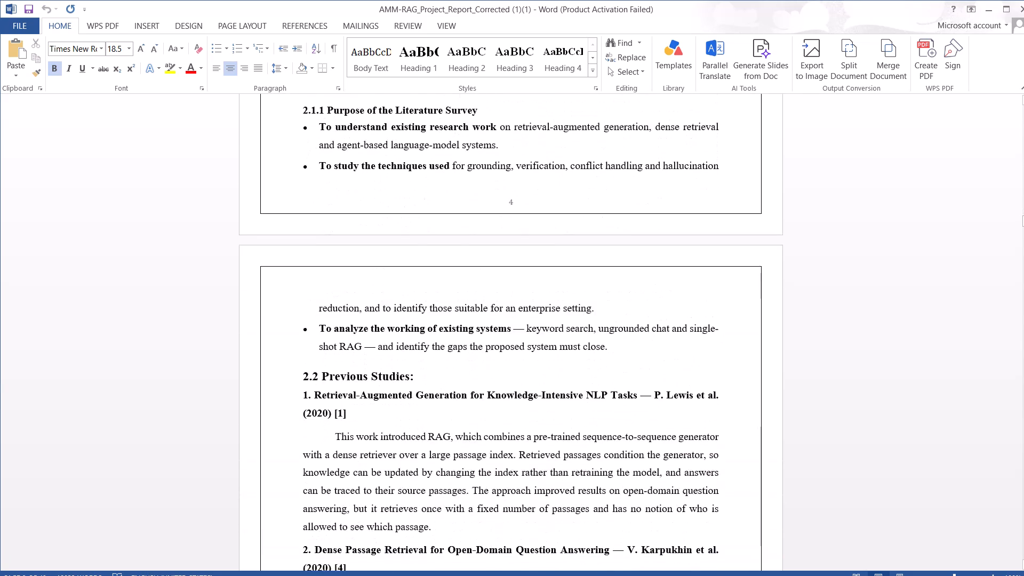
pyautogui.scroll(-20, 538, 303)
pyautogui.scroll(-15, 538, 303)
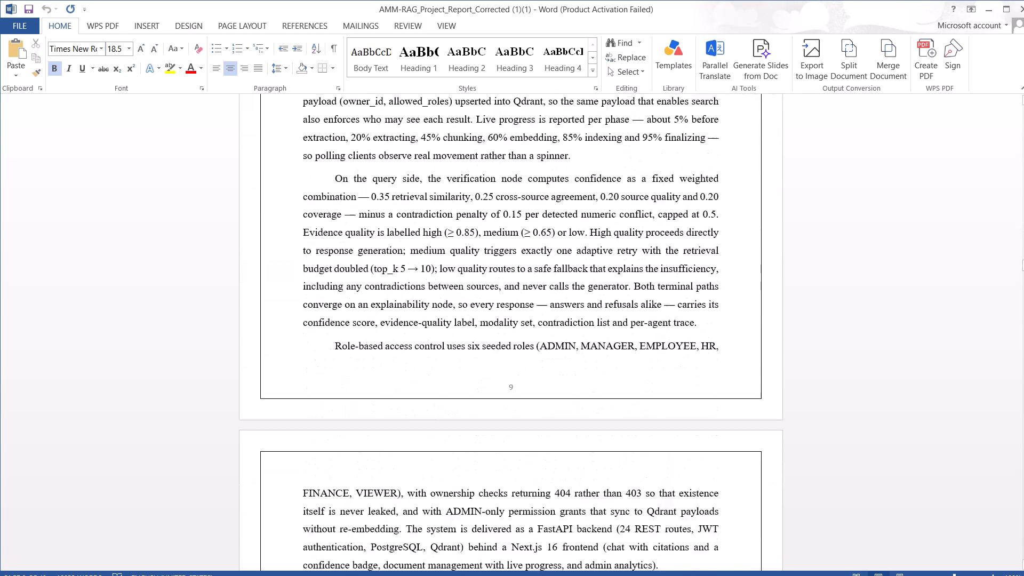
pyautogui.scroll(-20, 538, 303)
pyautogui.scroll(-18, 538, 303)
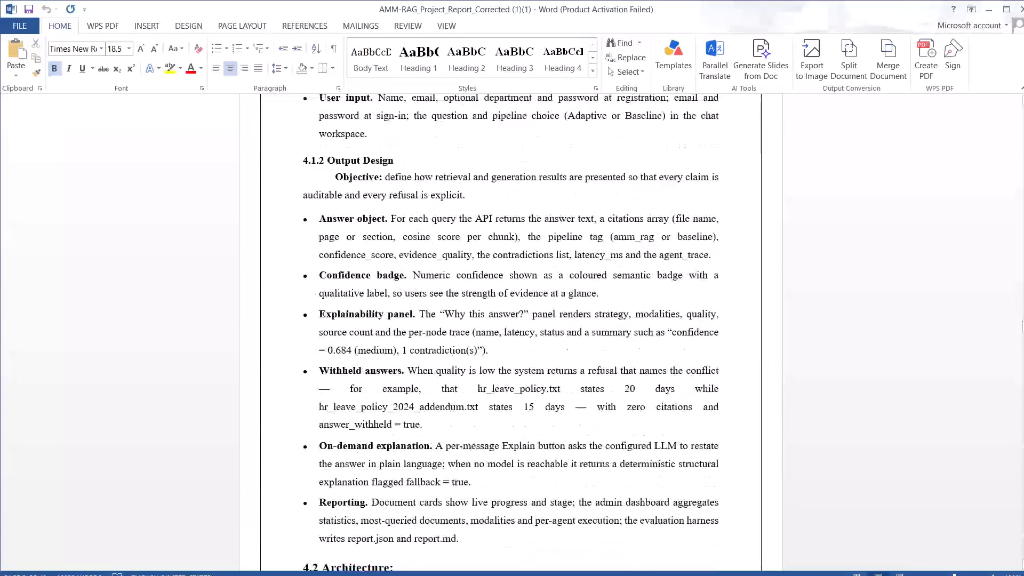
pyautogui.scroll(-20, 538, 303)
pyautogui.scroll(-18, 538, 303)
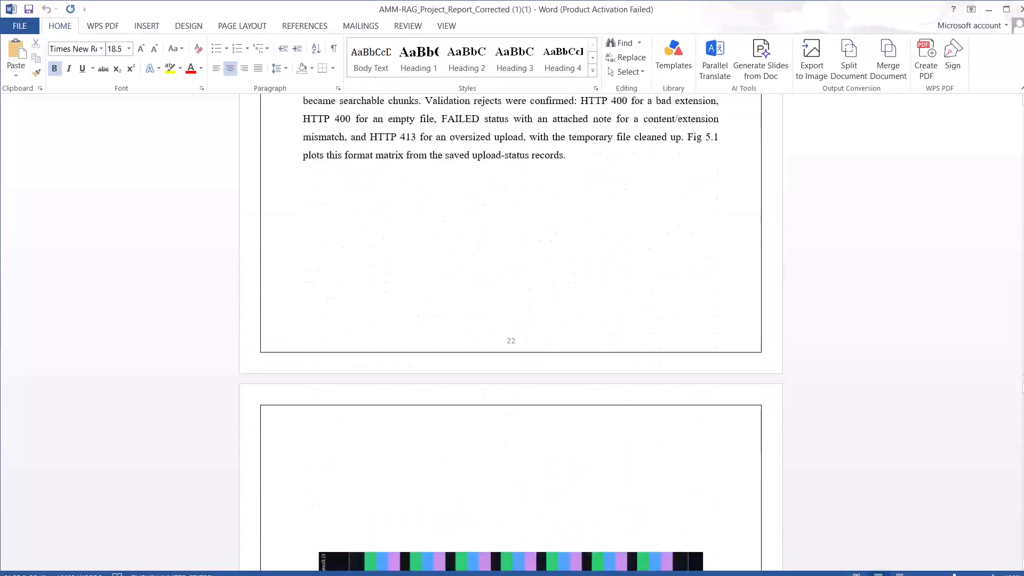
pyautogui.scroll(-20, 538, 303)
pyautogui.scroll(-18, 538, 303)
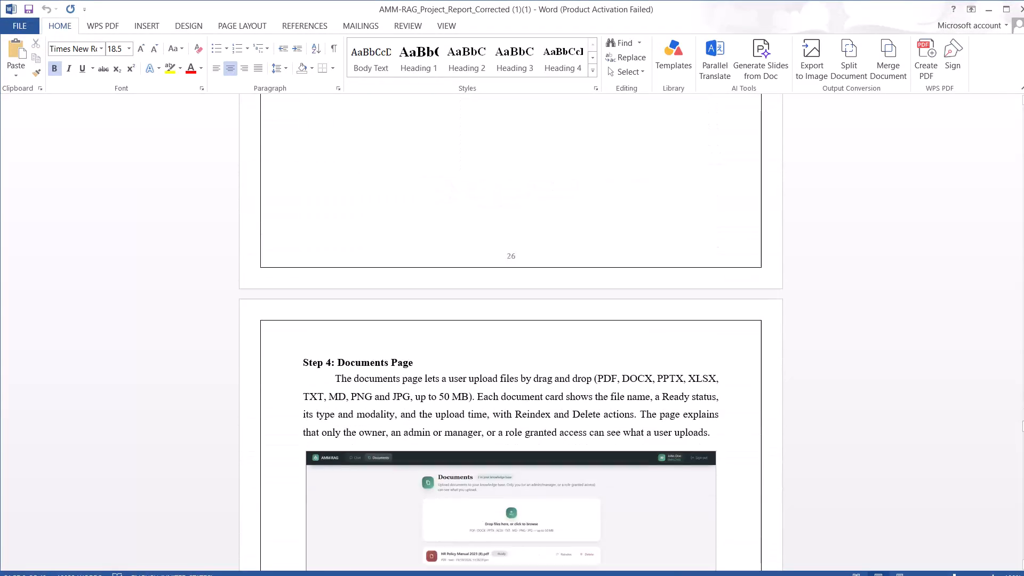
pyautogui.scroll(-20, 538, 303)
pyautogui.scroll(-17, 538, 303)
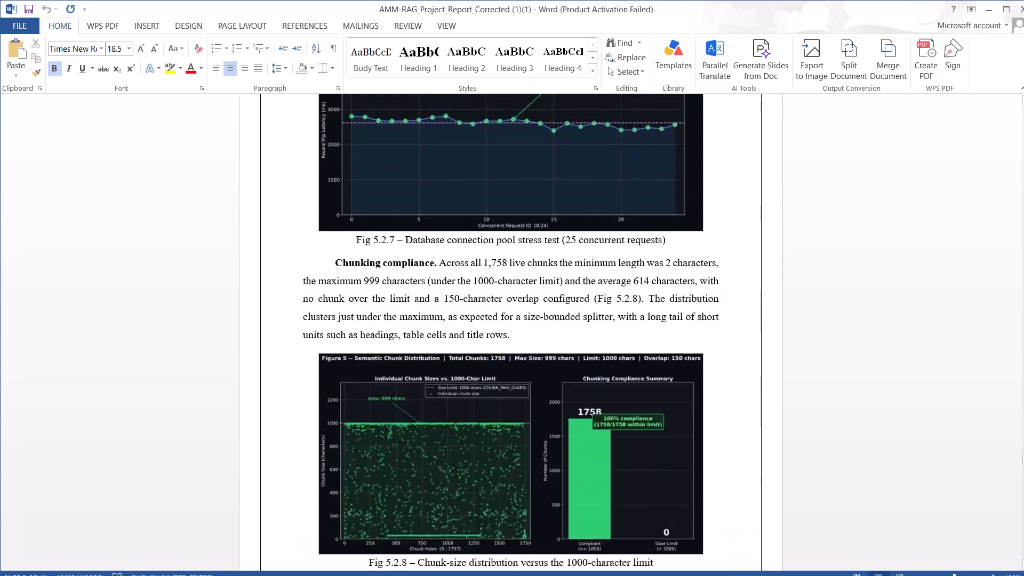
pyautogui.scroll(-20, 538, 303)
pyautogui.scroll(-9, 538, 303)
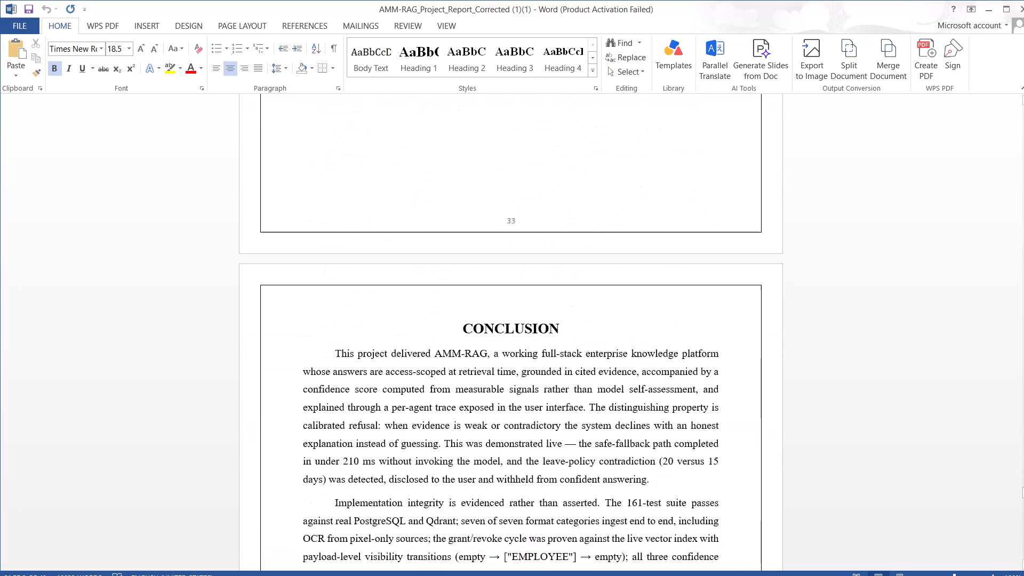
pyautogui.scroll(-20, 538, 303)
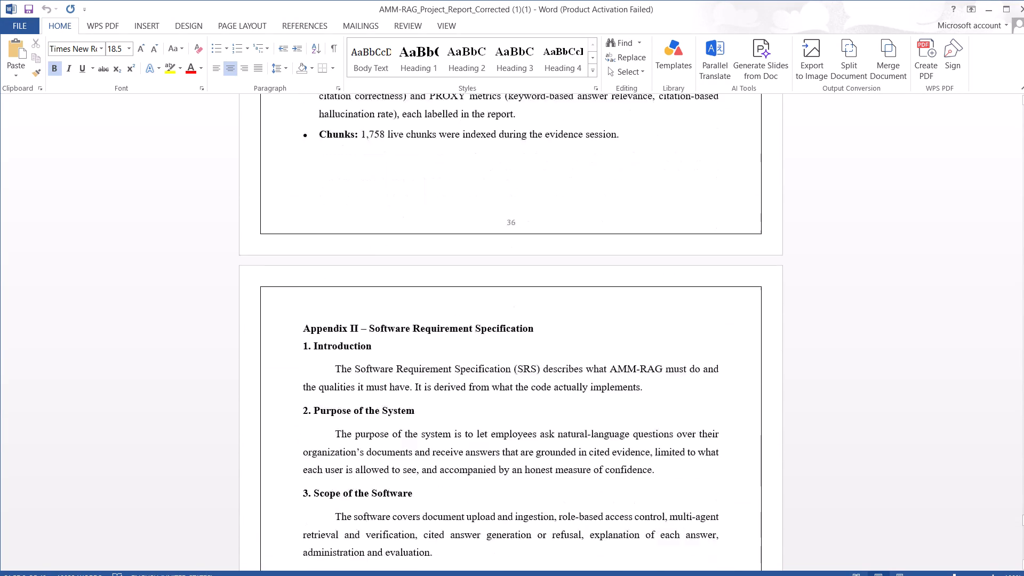
pyautogui.scroll(-11, 538, 303)
pyautogui.scroll(-10, 538, 303)
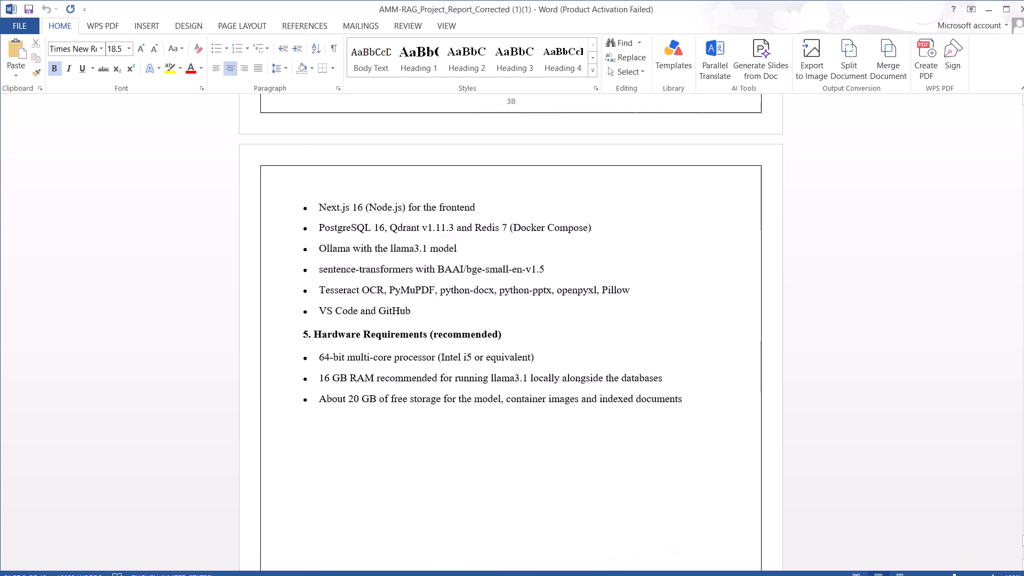
pyautogui.scroll(-10, 538, 303)
# Recheck the report's layout and page numbers backwards from the appendices through the chapters and acknowledgement to the cover.
pyautogui.scroll(20, 538, 303)
pyautogui.scroll(1, 538, 303)
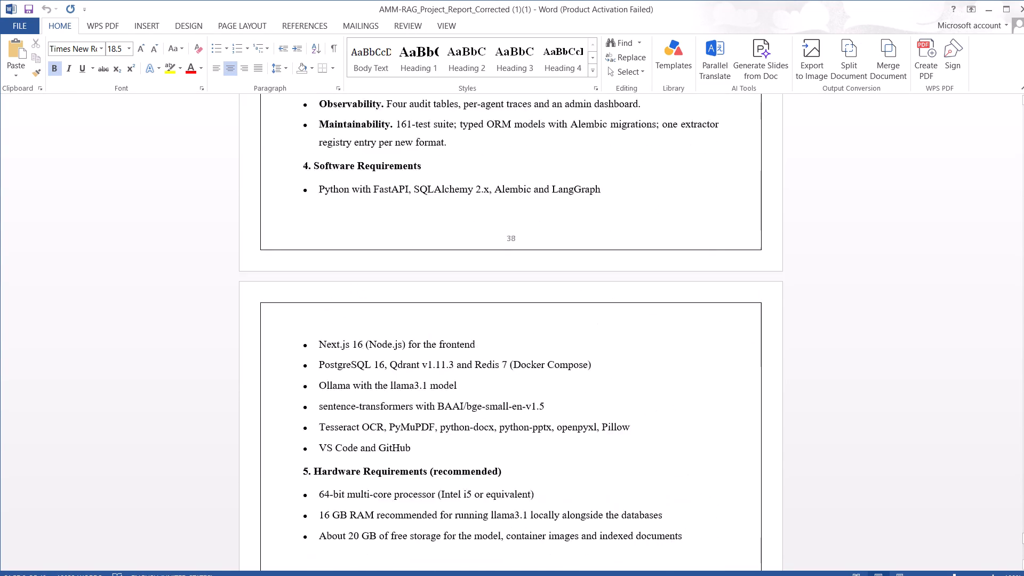
pyautogui.scroll(20, 538, 303)
pyautogui.scroll(20, 538, 303)
pyautogui.scroll(20, 538, 303)
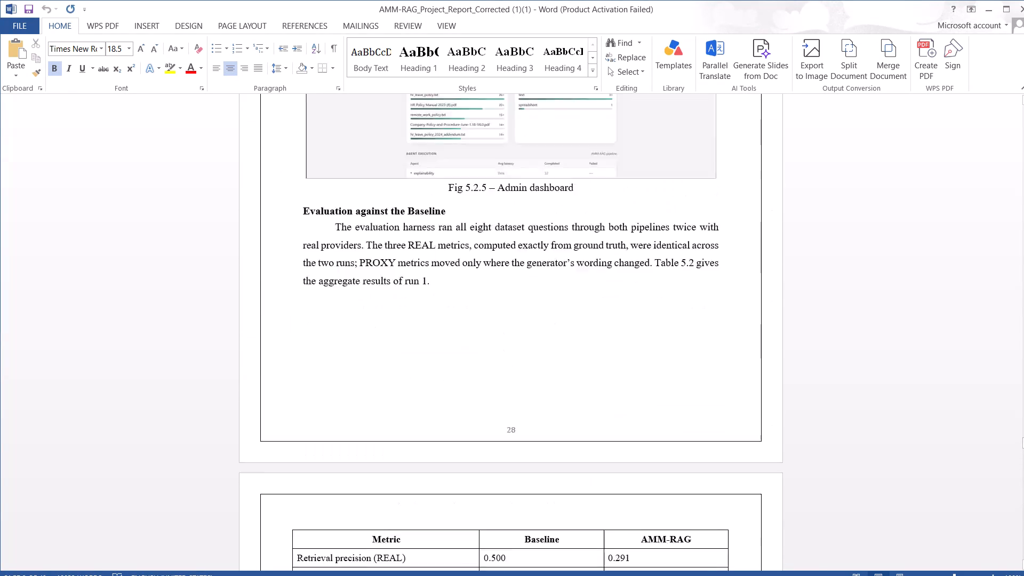
pyautogui.scroll(20, 538, 303)
pyautogui.scroll(20, 538, 303)
pyautogui.scroll(20, 538, 303)
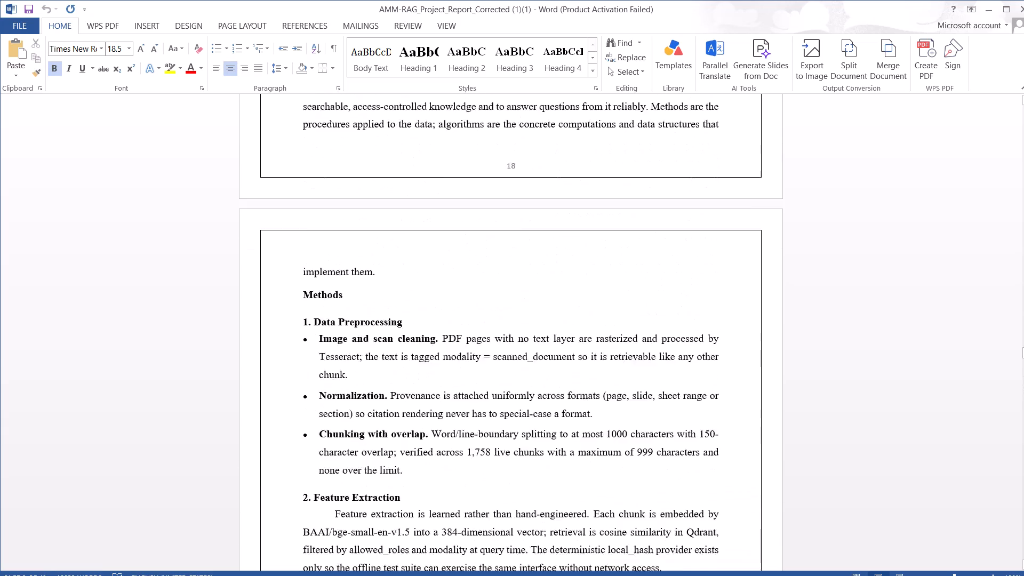
pyautogui.scroll(20, 538, 303)
pyautogui.scroll(20, 538, 303)
pyautogui.scroll(20, 538, 303)
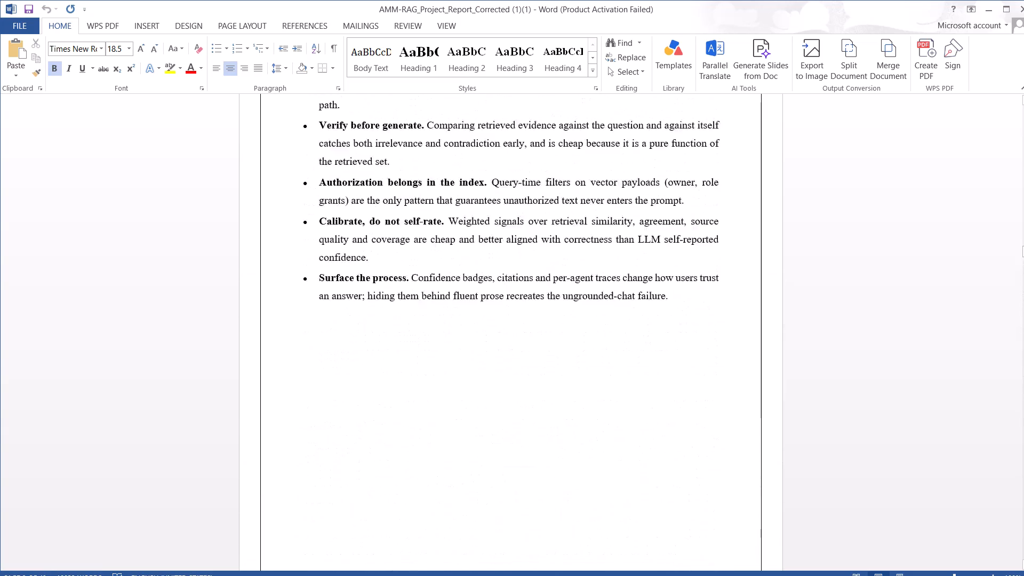
pyautogui.scroll(20, 538, 303)
pyautogui.scroll(20, 538, 303)
pyautogui.scroll(14, 538, 303)
pyautogui.scroll(13, 538, 303)
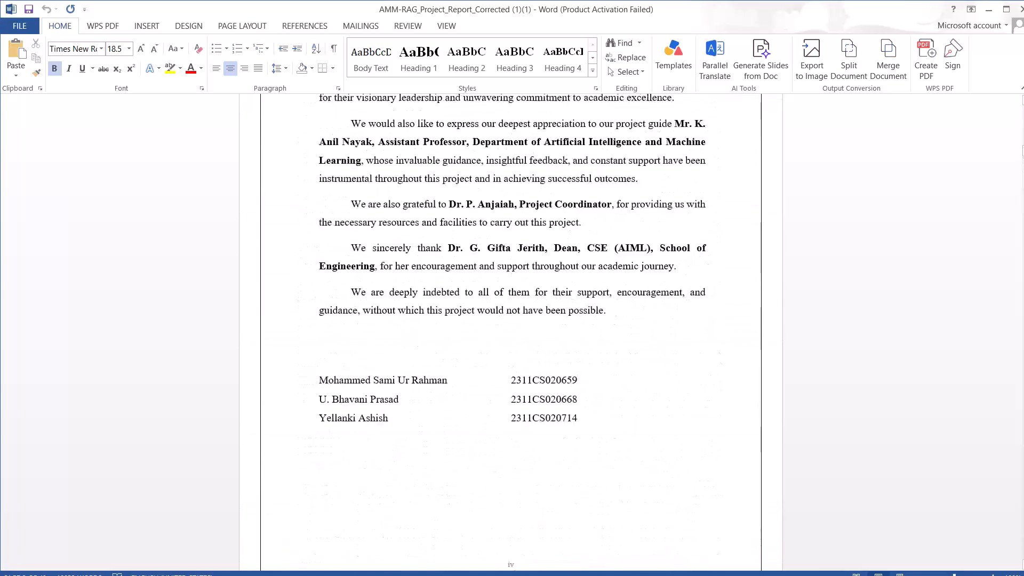
pyautogui.scroll(20, 538, 303)
pyautogui.scroll(19, 538, 303)
pyautogui.scroll(4, 538, 303)
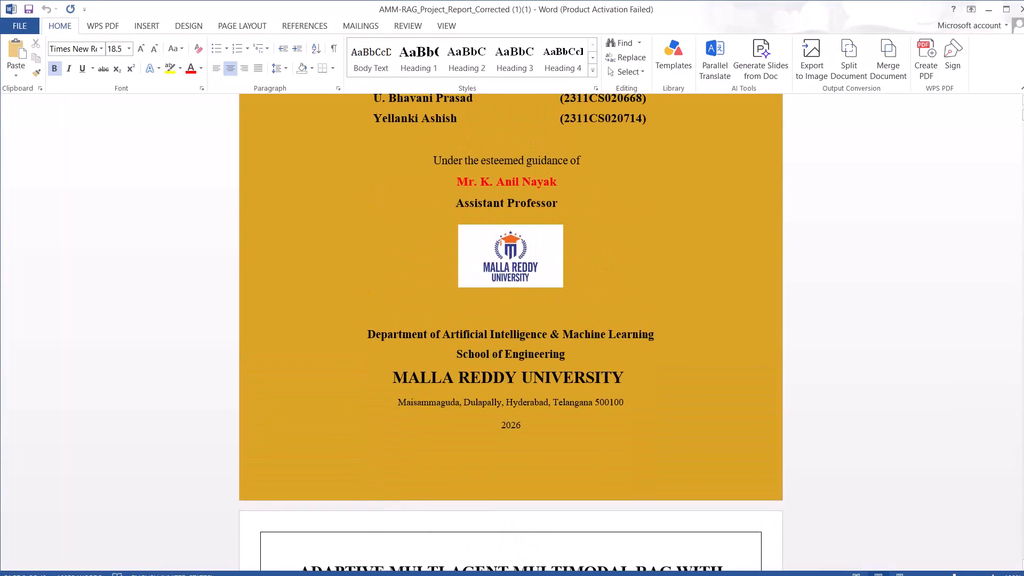
# Examine the title page's student rows, logo and footer, the Certificate page, and the coloured cover's layout.
pyautogui.scroll(-7, 538, 303)
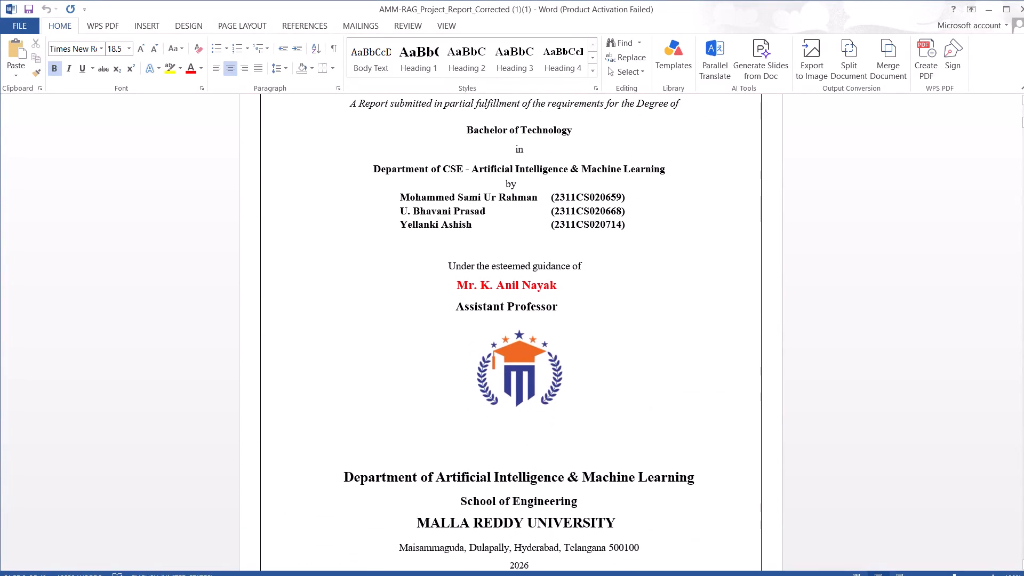
pyautogui.scroll(-2, 538, 303)
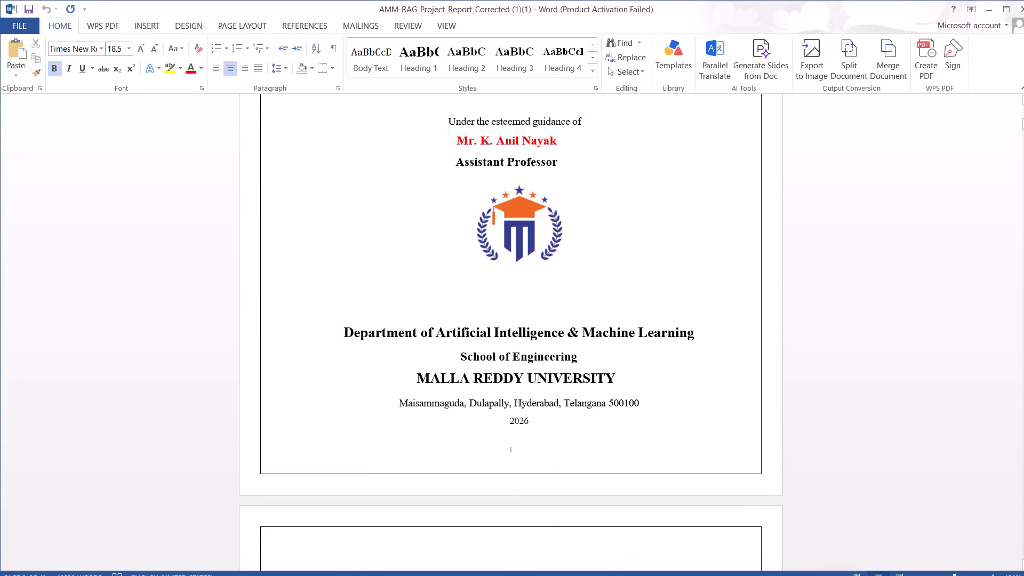
pyautogui.scroll(2, 538, 303)
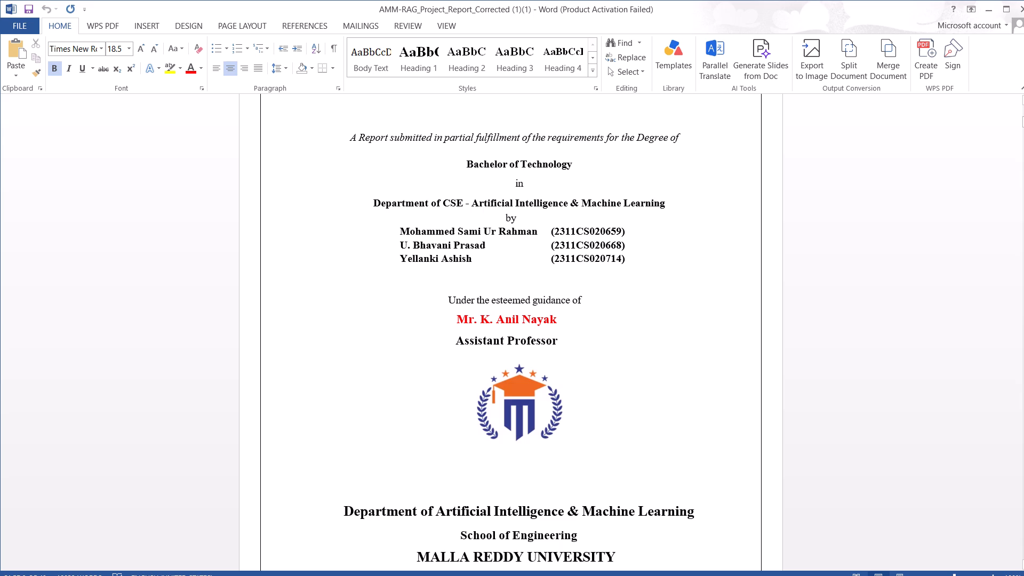
pyautogui.moveTo(628, 257); pyautogui.dragTo(431, 260)
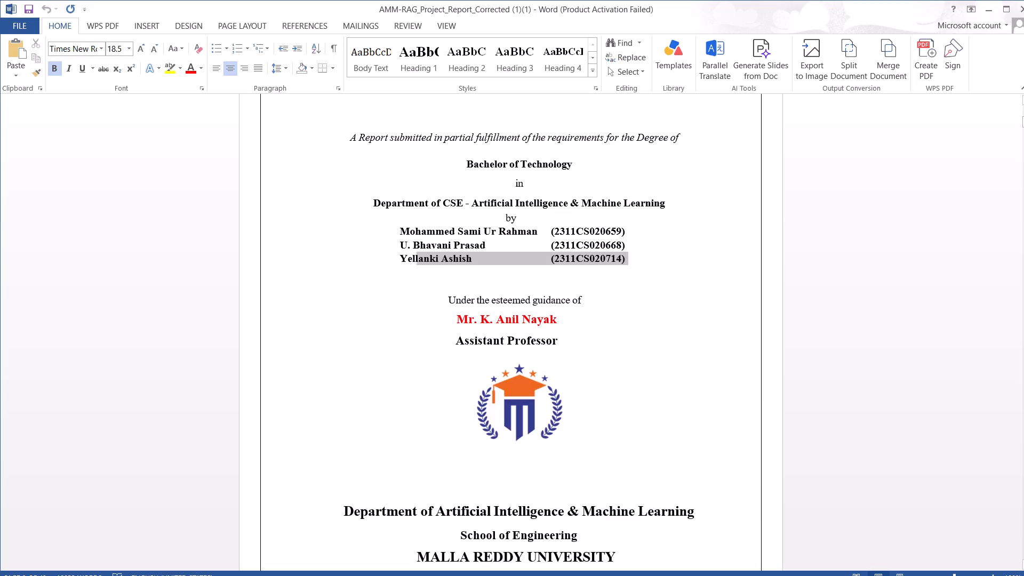
pyautogui.moveTo(431, 260); pyautogui.dragTo(399, 247)
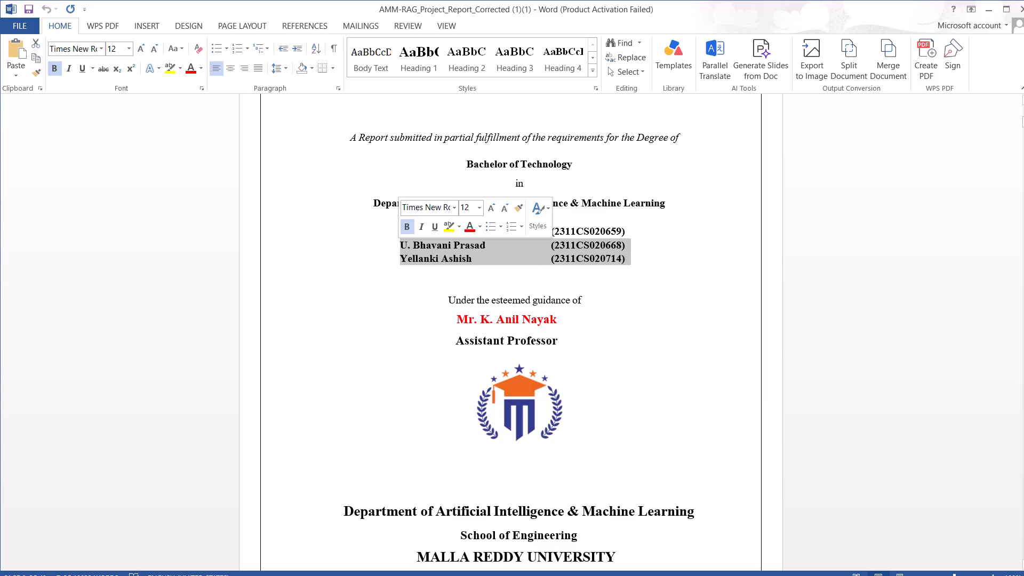
pyautogui.click(612, 269)
pyautogui.scroll(-8, 612, 269)
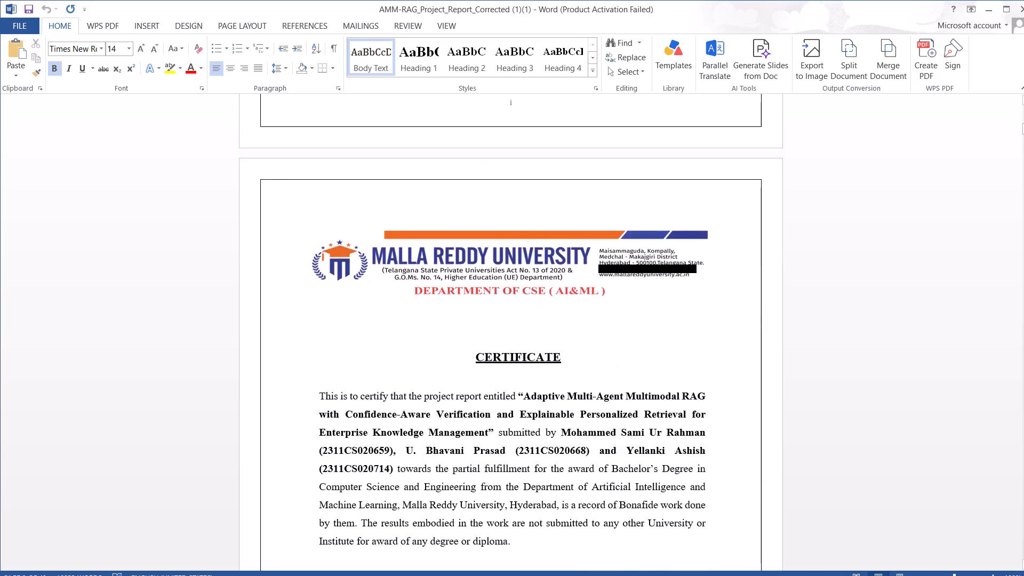
pyautogui.scroll(-3, 612, 269)
pyautogui.scroll(5, 612, 269)
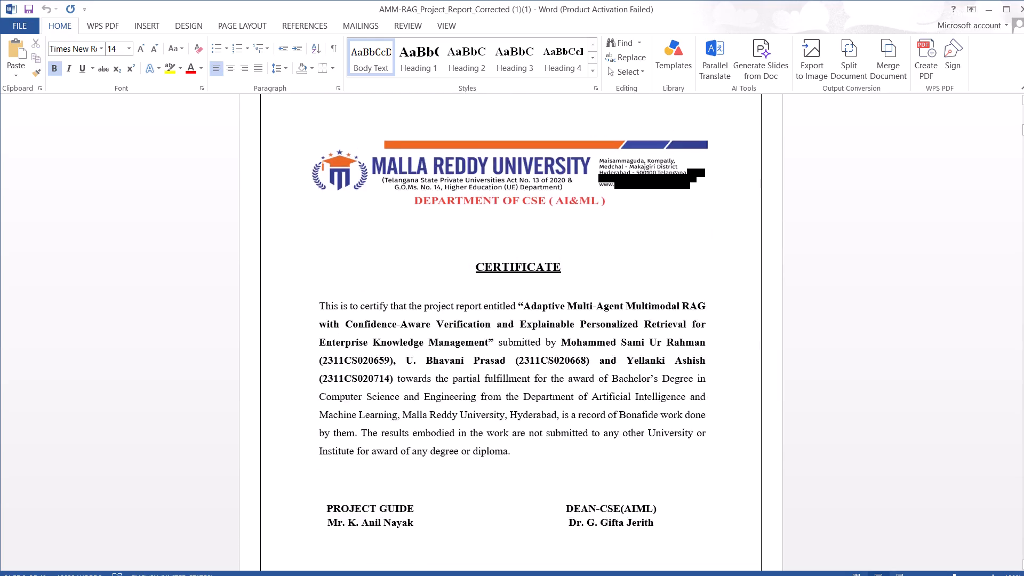
pyautogui.scroll(7, 612, 269)
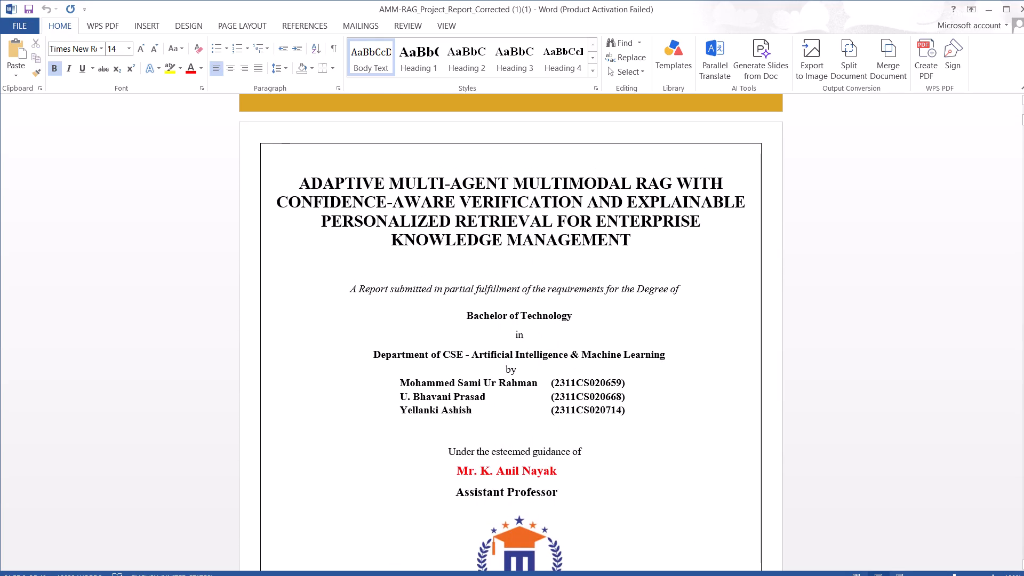
pyautogui.scroll(-2, 612, 269)
pyautogui.scroll(5, 612, 269)
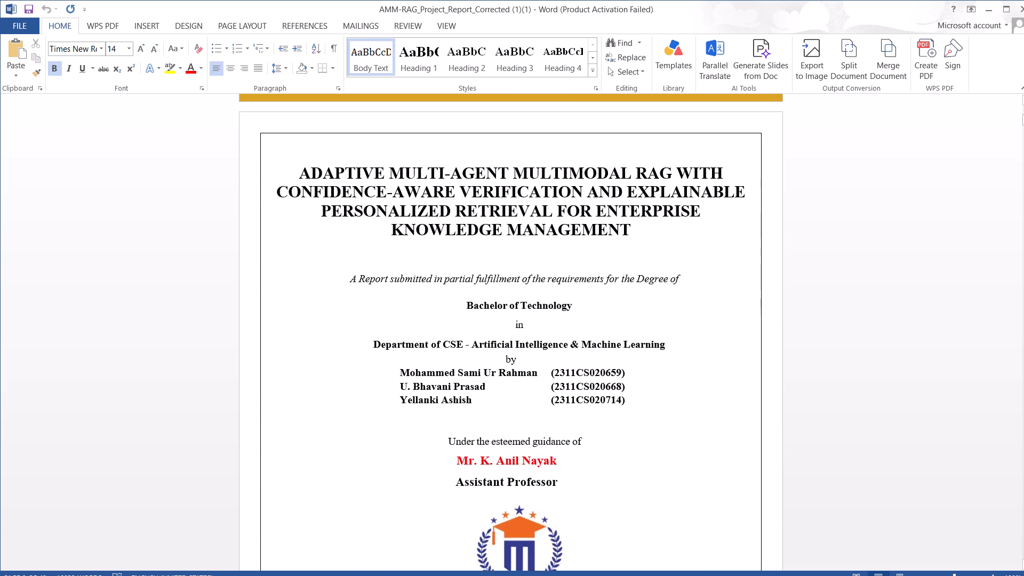
pyautogui.scroll(5, 612, 269)
pyautogui.scroll(-1, 612, 269)
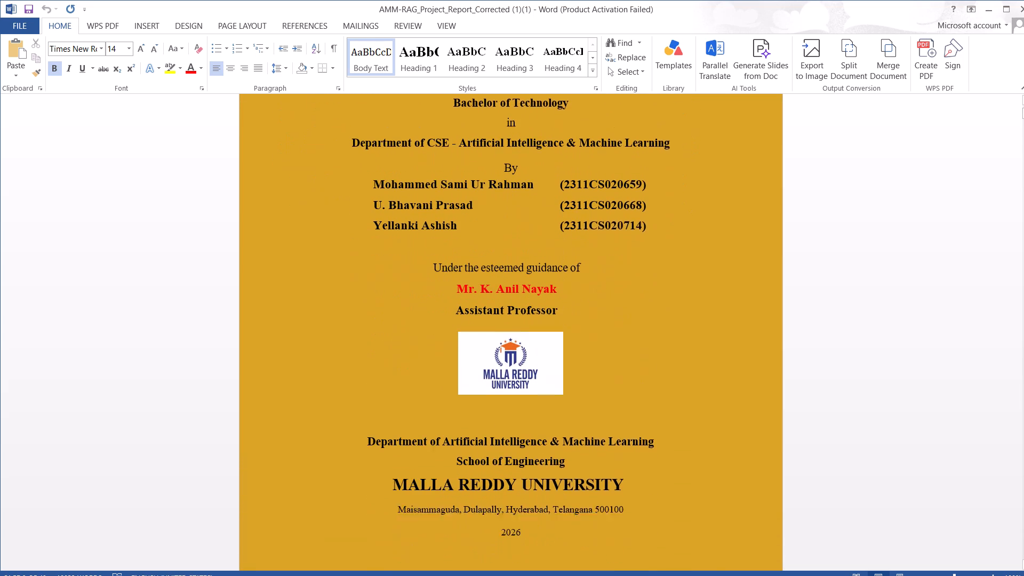
pyautogui.scroll(-1, 612, 269)
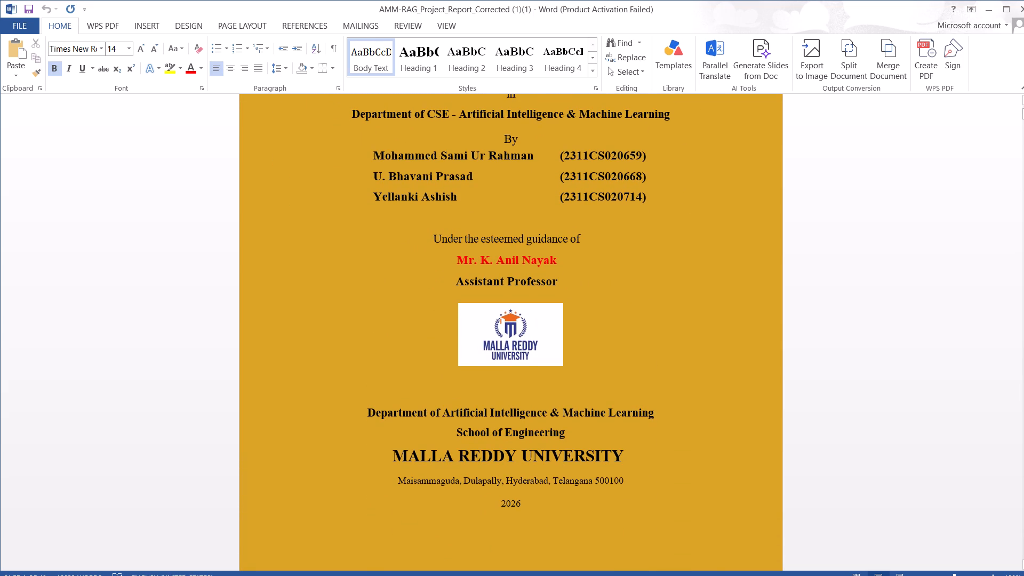
# Switch to the Windows desktop and delete the AMM-RAG report's PDF file.
pyautogui.hotkey('alt', 'Tab')
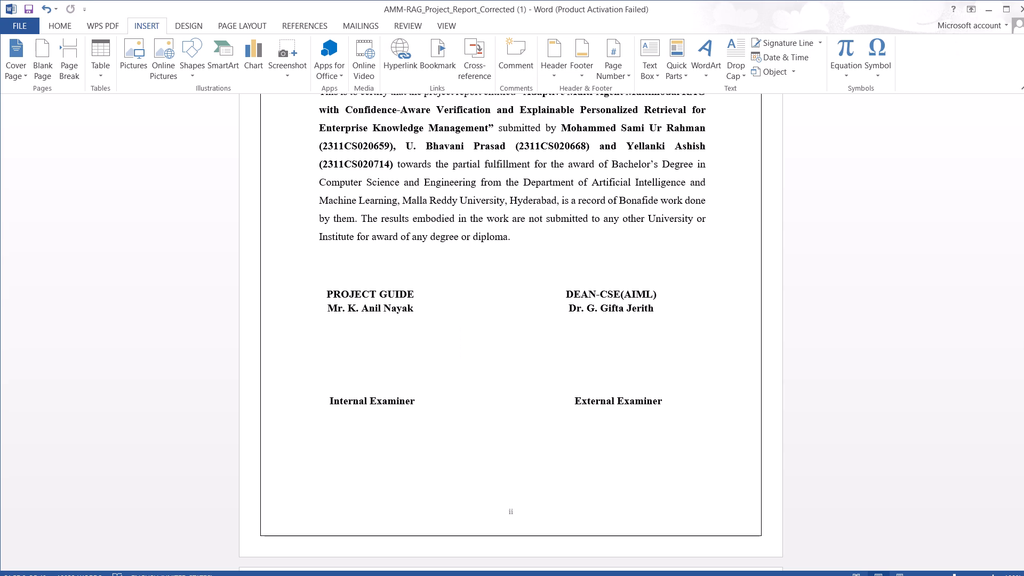
pyautogui.hotkey('alt', 'Tab')
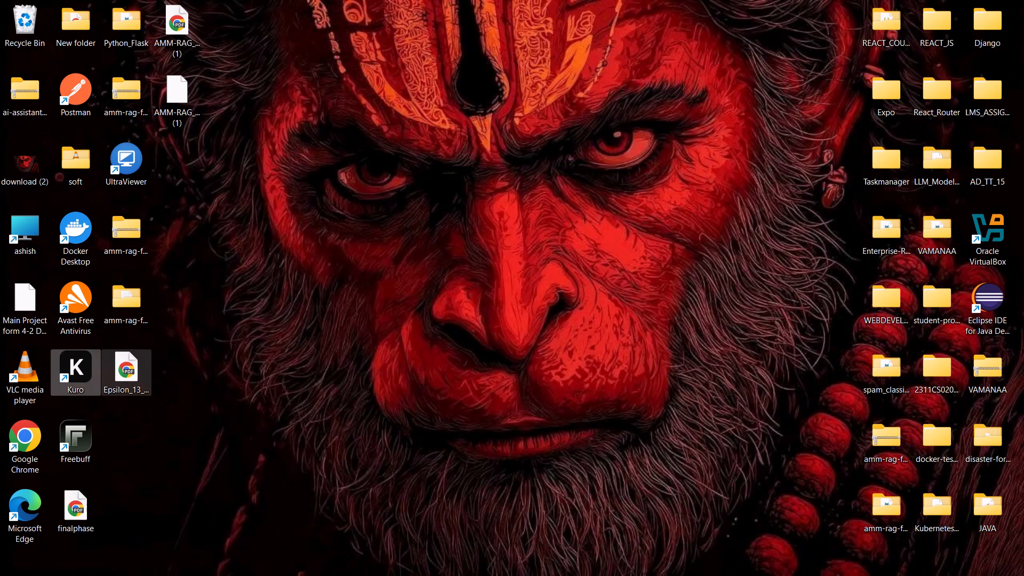
pyautogui.click(185, 23)
pyautogui.moveTo(257, 46); pyautogui.dragTo(166, 36)
pyautogui.press('Delete')
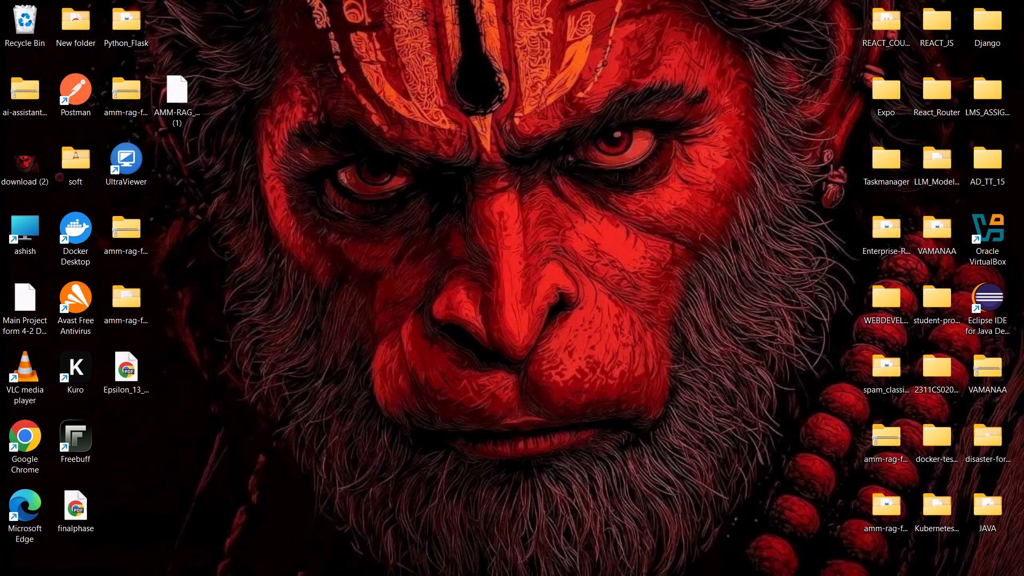
# Return to the report in Word and review its layout and page numbers from the cover through the contents and chapters to Future Scope.
pyautogui.hotkey('alt', 'Tab')
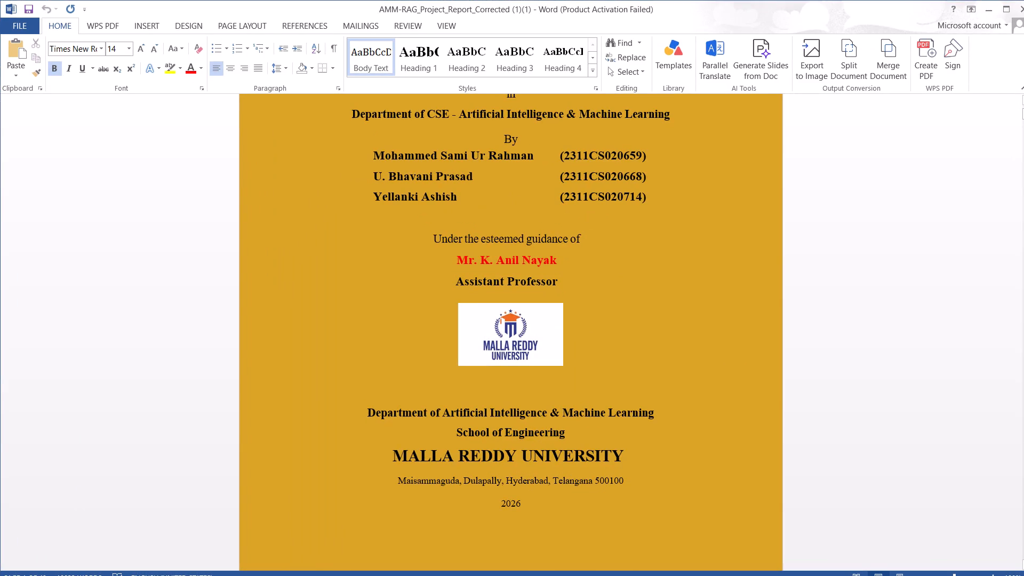
pyautogui.scroll(-12, 547, 285)
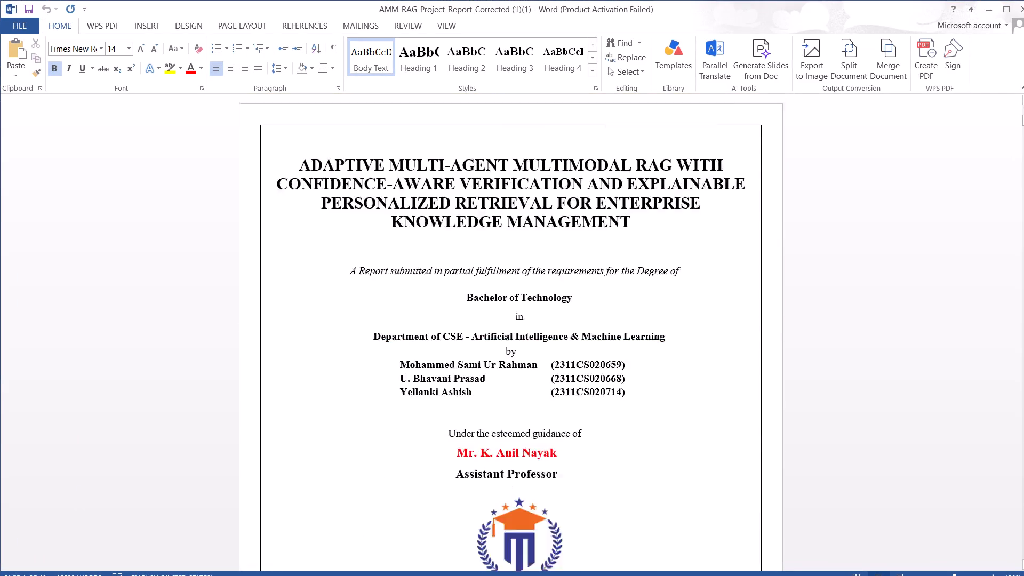
pyautogui.scroll(-20, 547, 285)
pyautogui.scroll(-20, 547, 285)
pyautogui.scroll(-17, 547, 285)
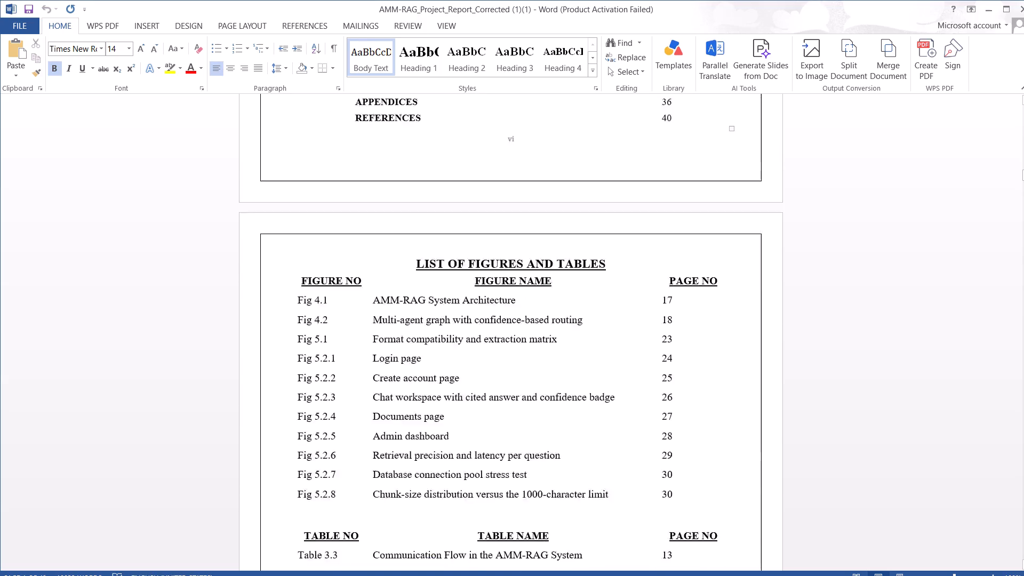
pyautogui.scroll(-20, 547, 285)
pyautogui.scroll(-20, 547, 285)
pyautogui.scroll(-17, 547, 285)
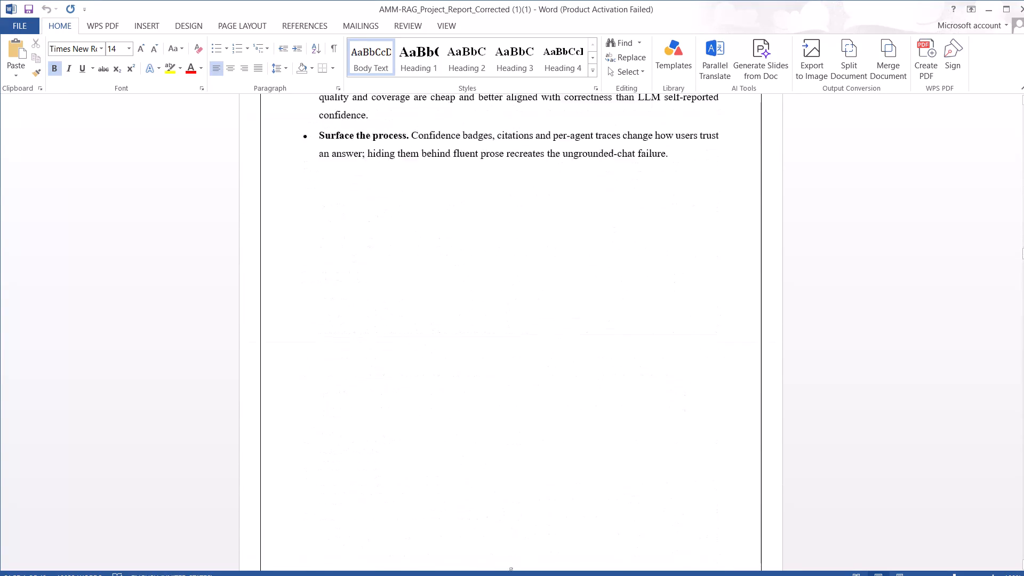
pyautogui.scroll(-20, 547, 285)
pyautogui.scroll(-9, 547, 285)
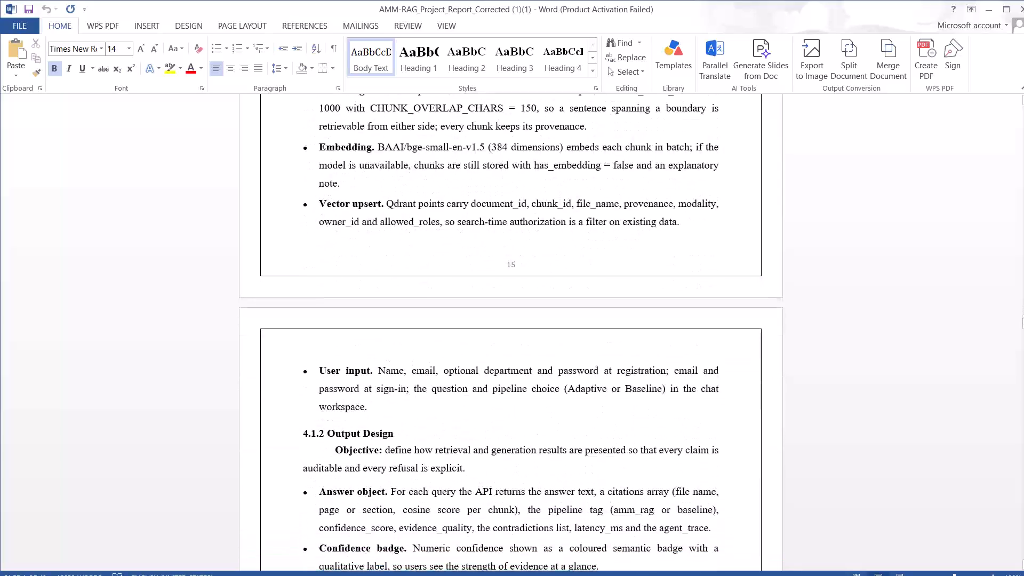
pyautogui.scroll(-13, 547, 285)
pyautogui.scroll(-13, 547, 285)
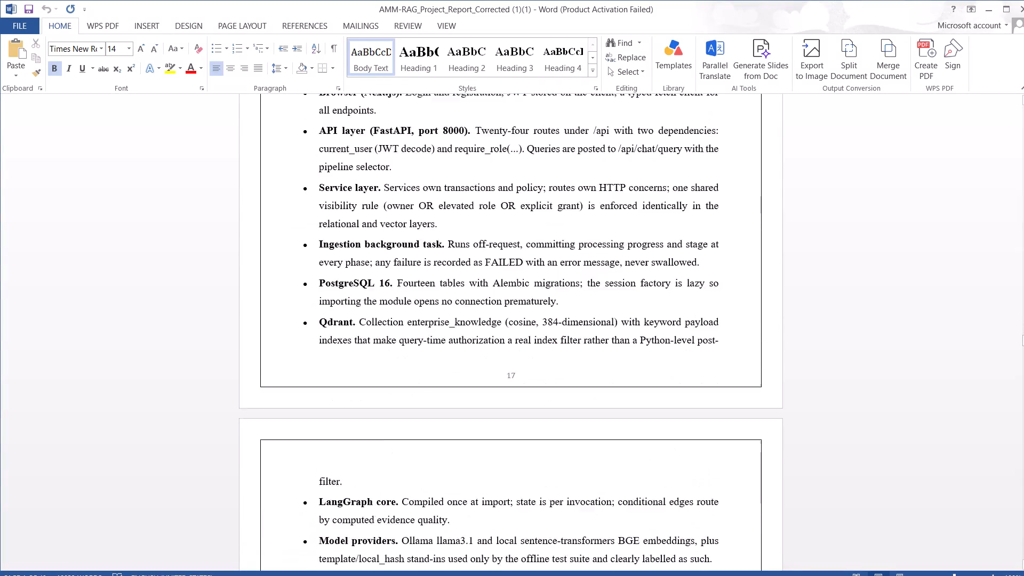
pyautogui.scroll(-15, 547, 285)
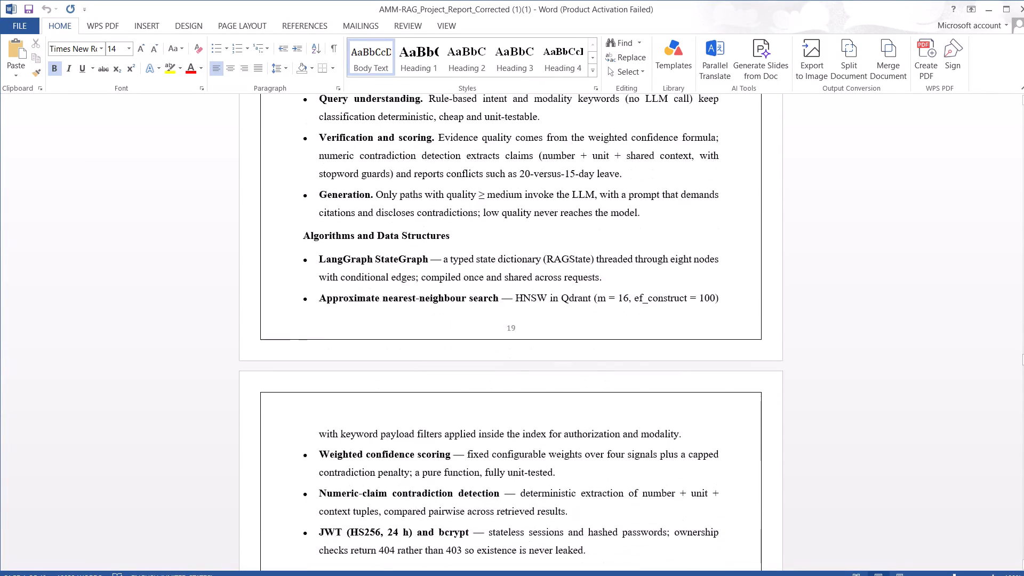
pyautogui.scroll(-15, 547, 285)
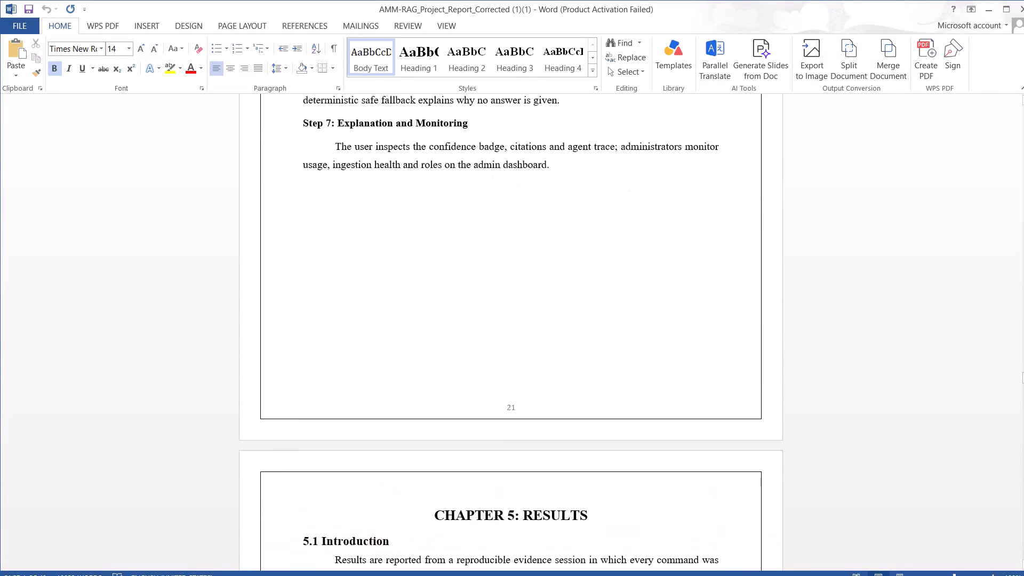
pyautogui.scroll(-15, 547, 285)
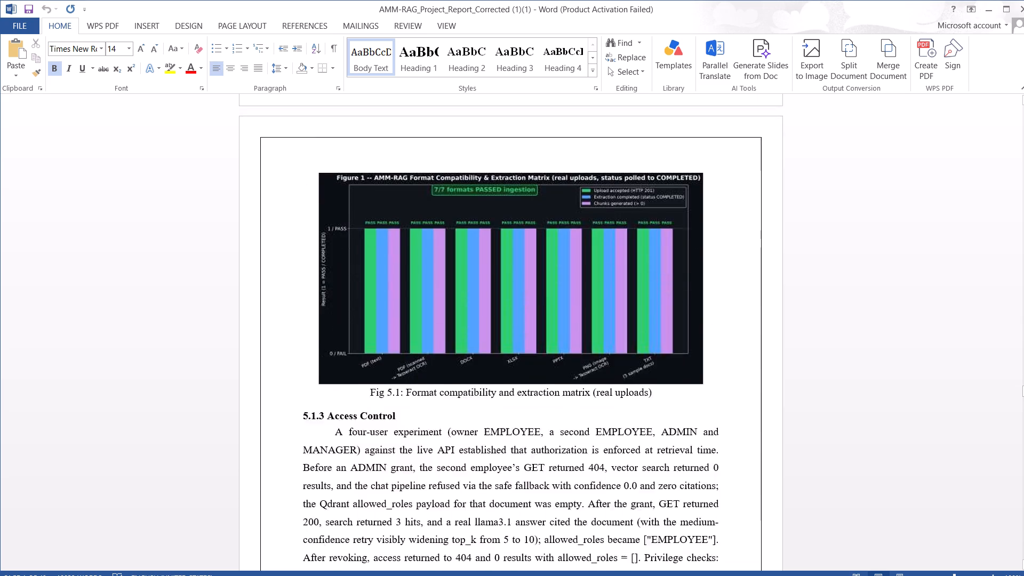
pyautogui.scroll(-19, 547, 285)
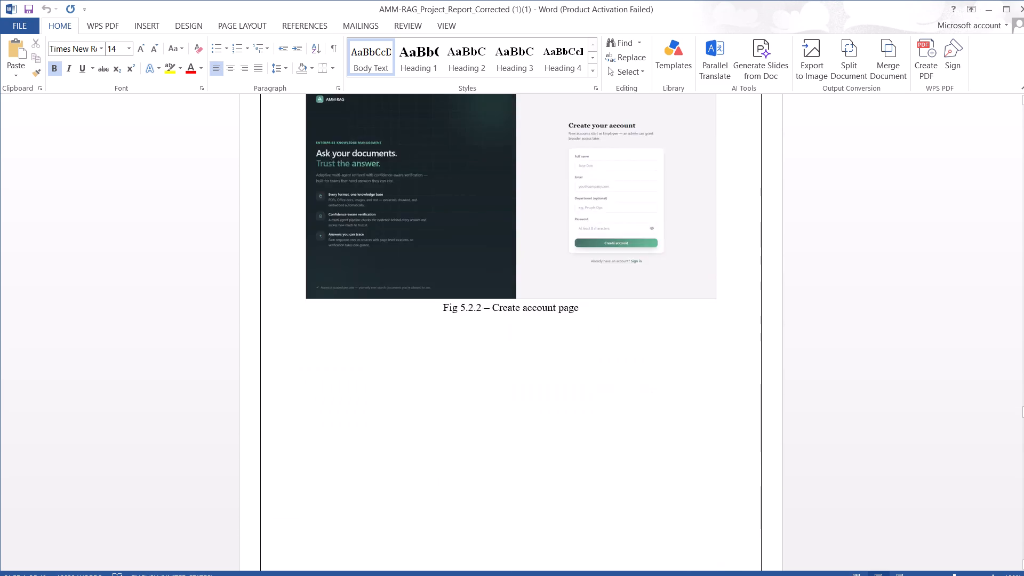
pyautogui.scroll(-20, 547, 285)
pyautogui.scroll(-9, 547, 285)
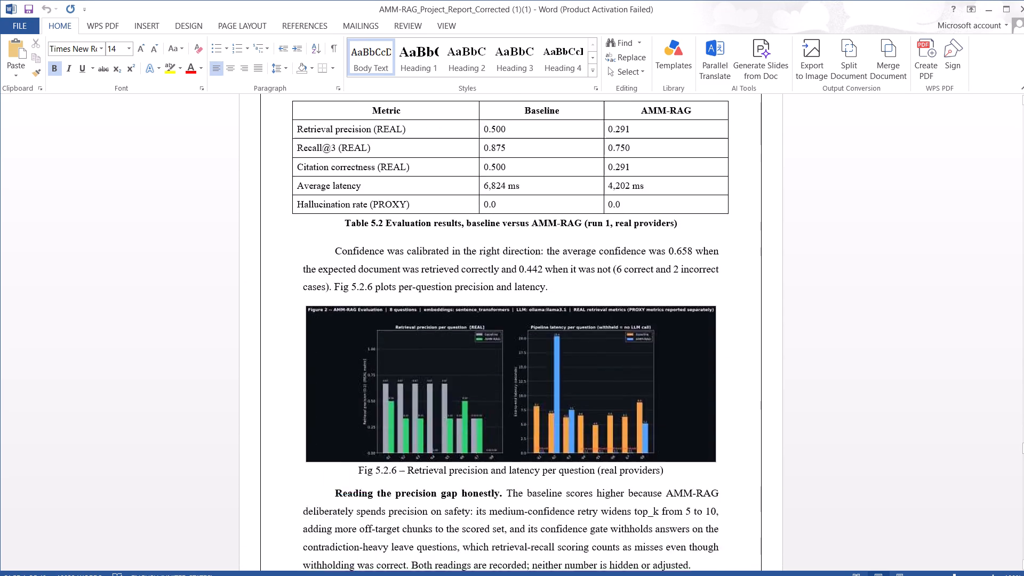
pyautogui.scroll(-20, 547, 285)
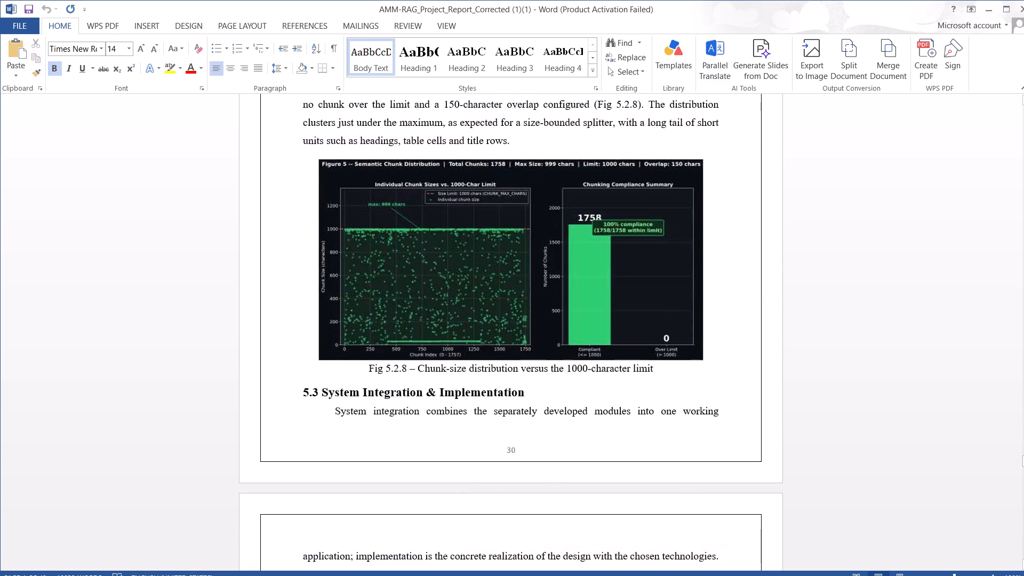
pyautogui.scroll(-9, 547, 285)
pyautogui.scroll(-18, 547, 285)
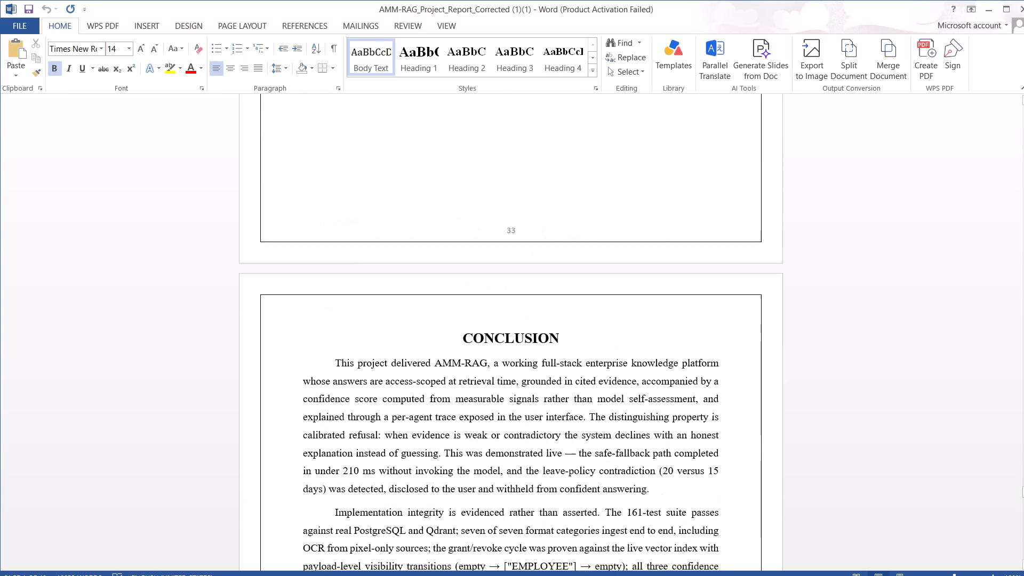
pyautogui.scroll(-7, 547, 285)
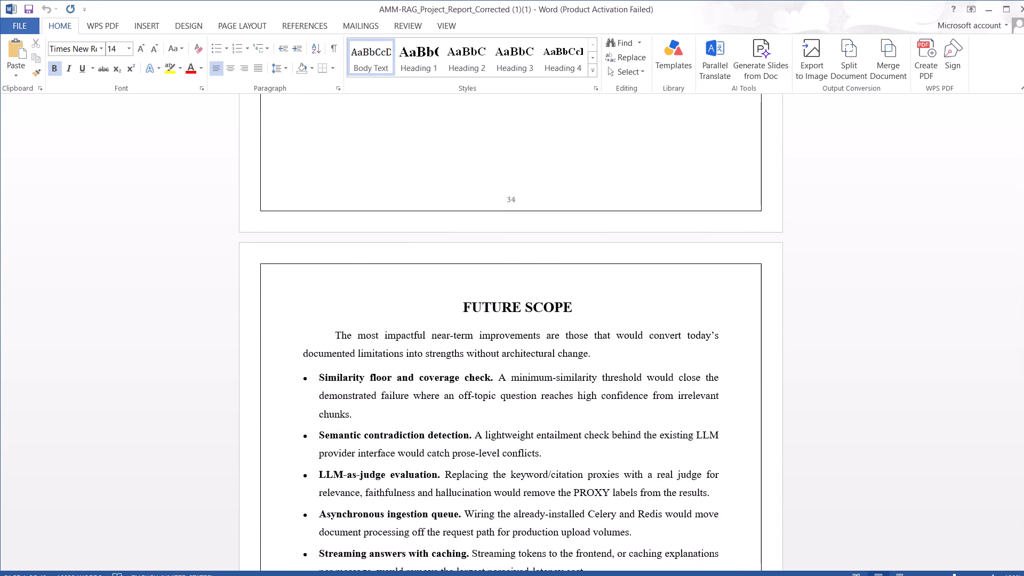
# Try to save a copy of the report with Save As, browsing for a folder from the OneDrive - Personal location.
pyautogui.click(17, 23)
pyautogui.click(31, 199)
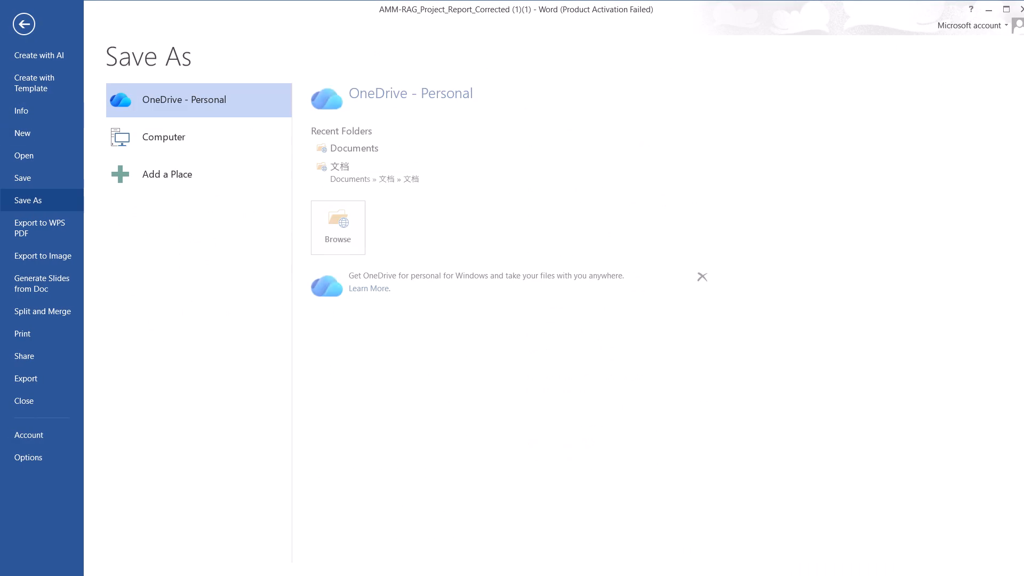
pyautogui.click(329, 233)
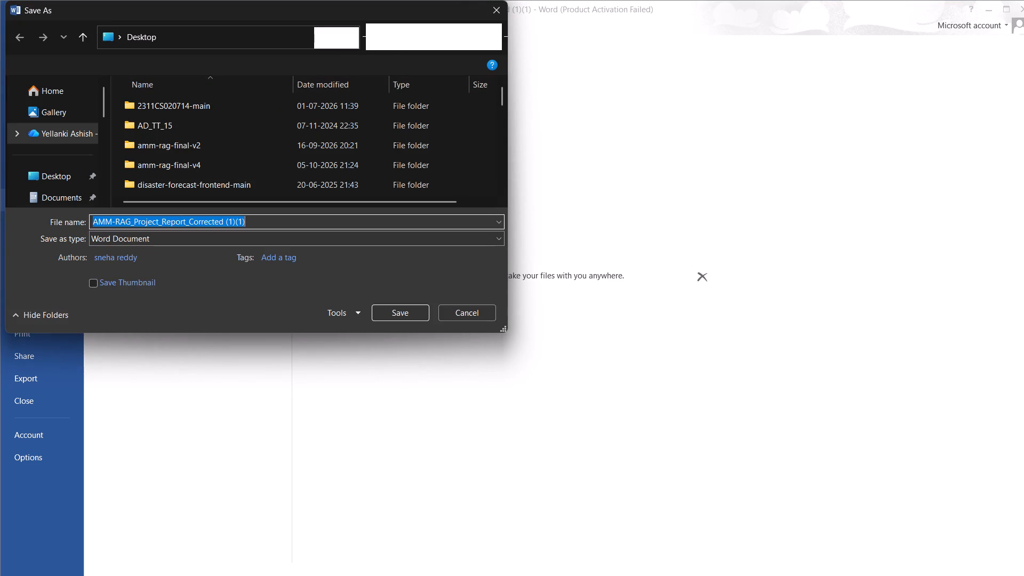
# Save the report to the Desktop in PDF format, keeping the file name AMM-RAG_Project_Report_Corrected (1)(1).
pyautogui.click(200, 241)
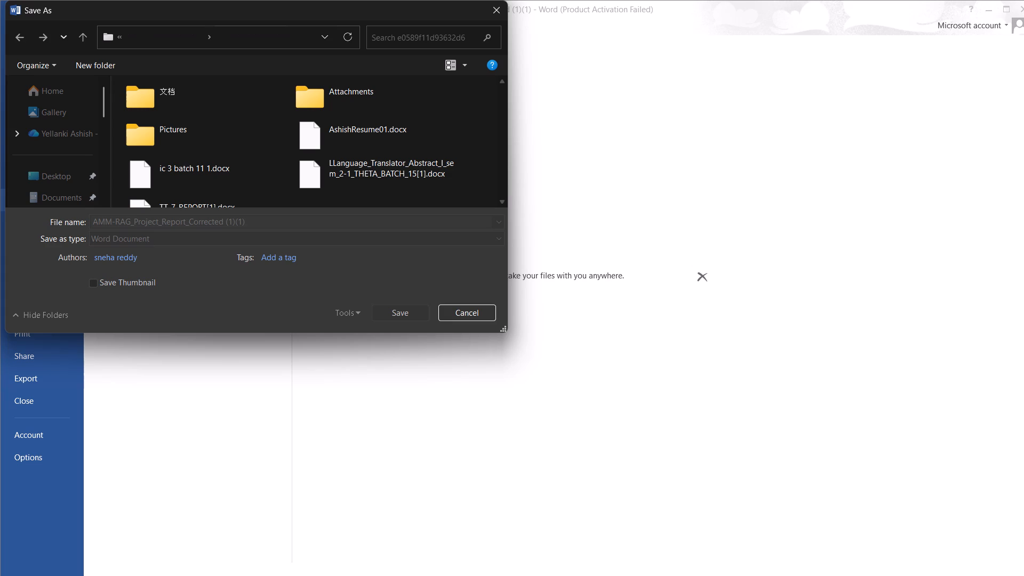
pyautogui.click(186, 240)
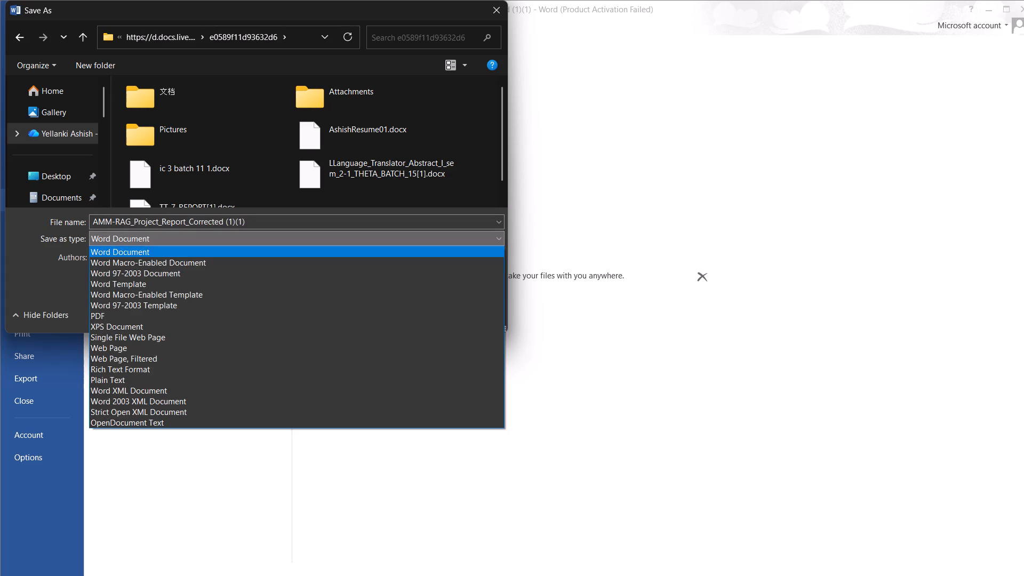
pyautogui.click(157, 312)
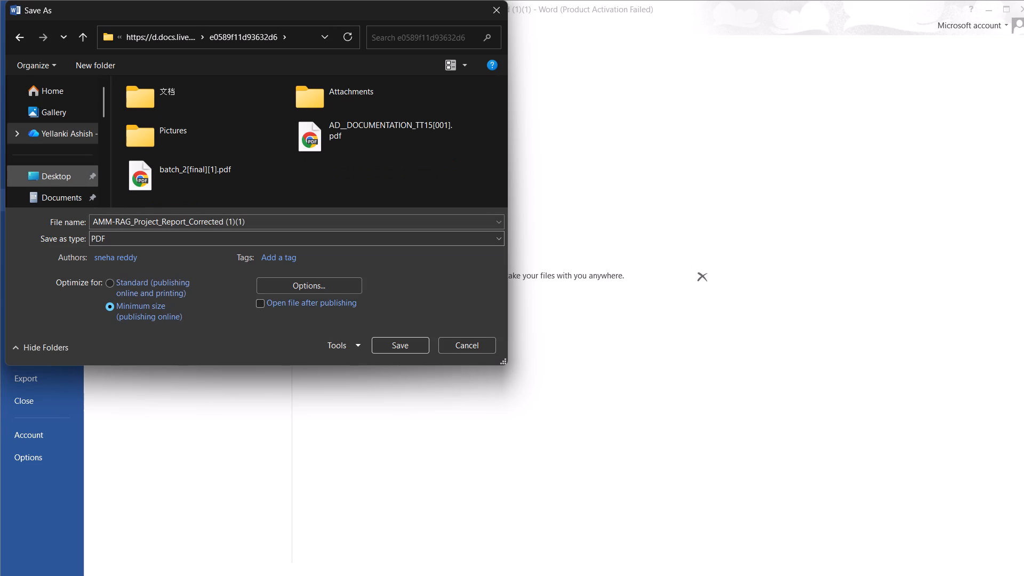
pyautogui.click(60, 174)
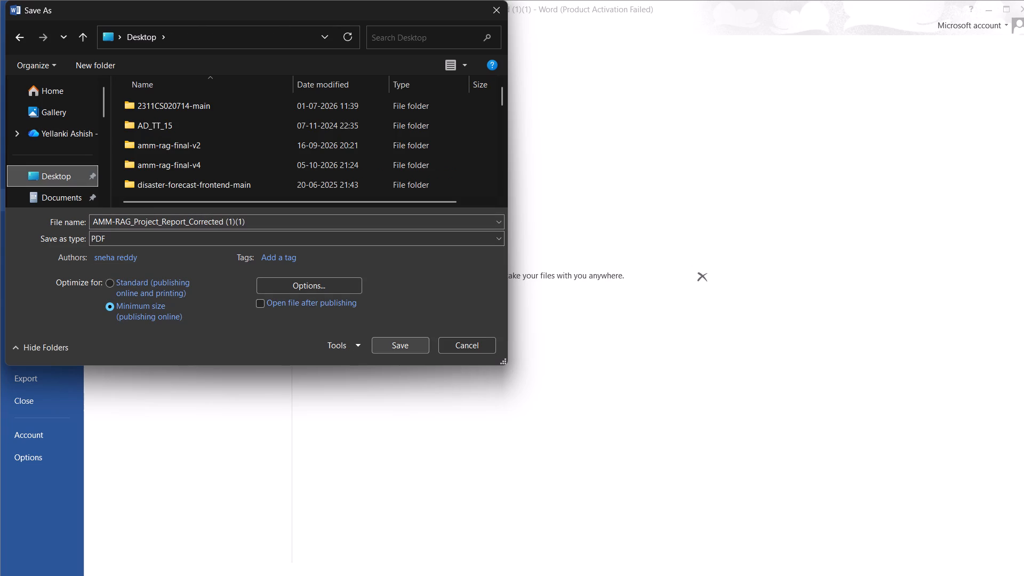
pyautogui.click(398, 347)
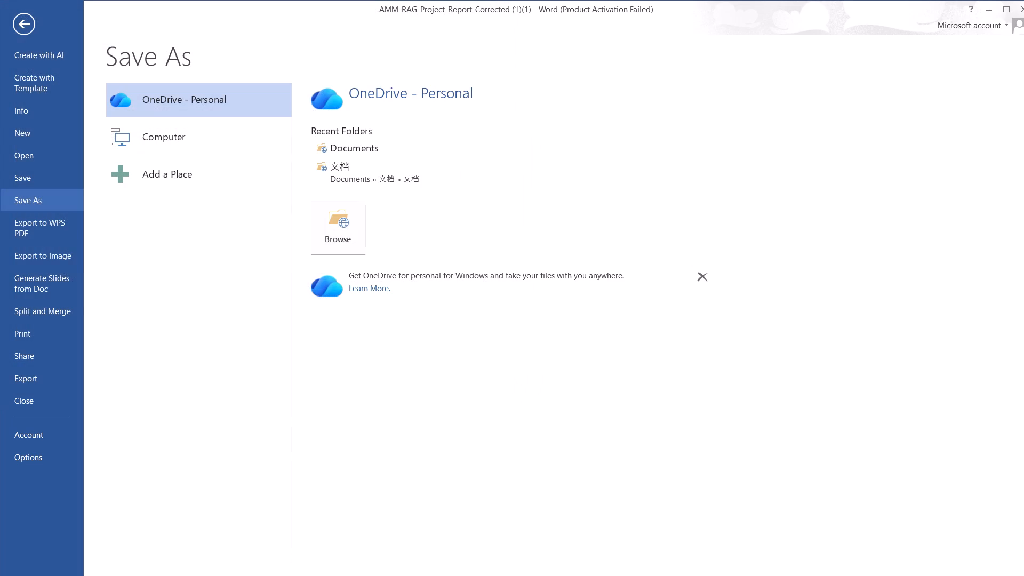
# Switch to the Windows desktop and copy the newly exported AMM-RAG report PDF file for use in another window.
pyautogui.hotkey('alt', 'Tab')
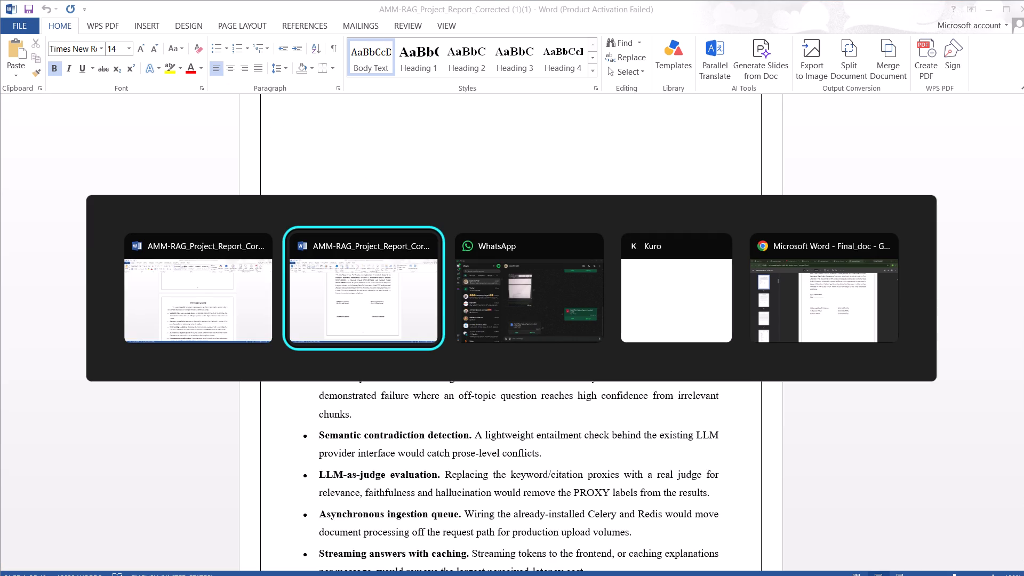
pyautogui.hotkey('alt', 'Tab')
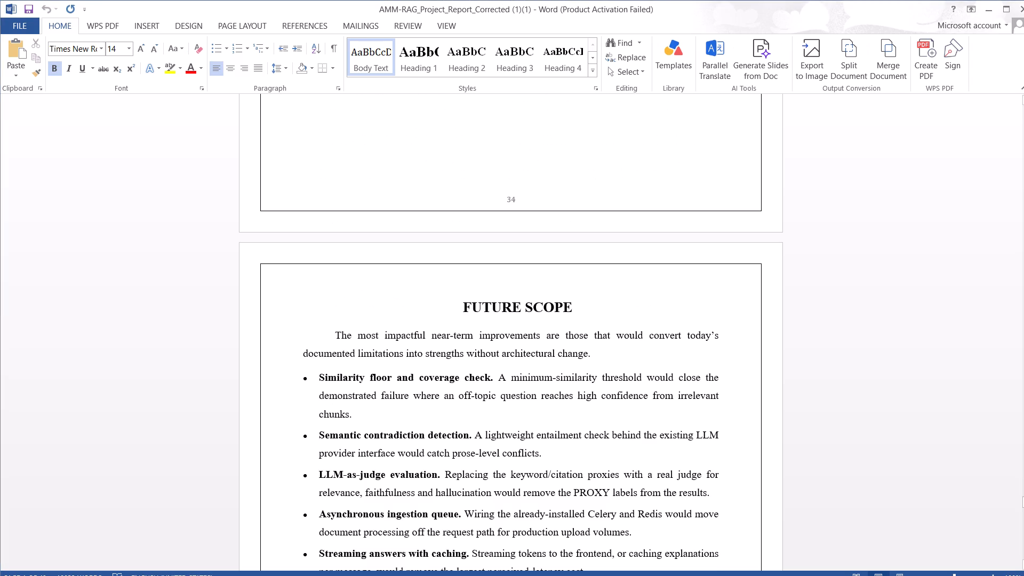
pyautogui.moveTo(186, 444); pyautogui.dragTo(123, 450)
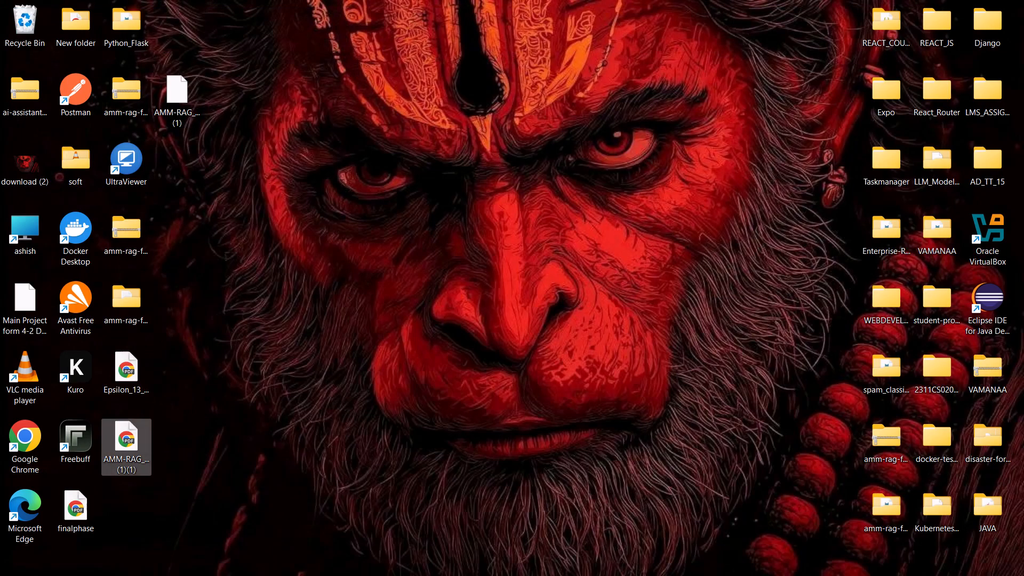
pyautogui.hotkey('ctrl', 'c')
pyautogui.hotkey('alt', 'Tab')
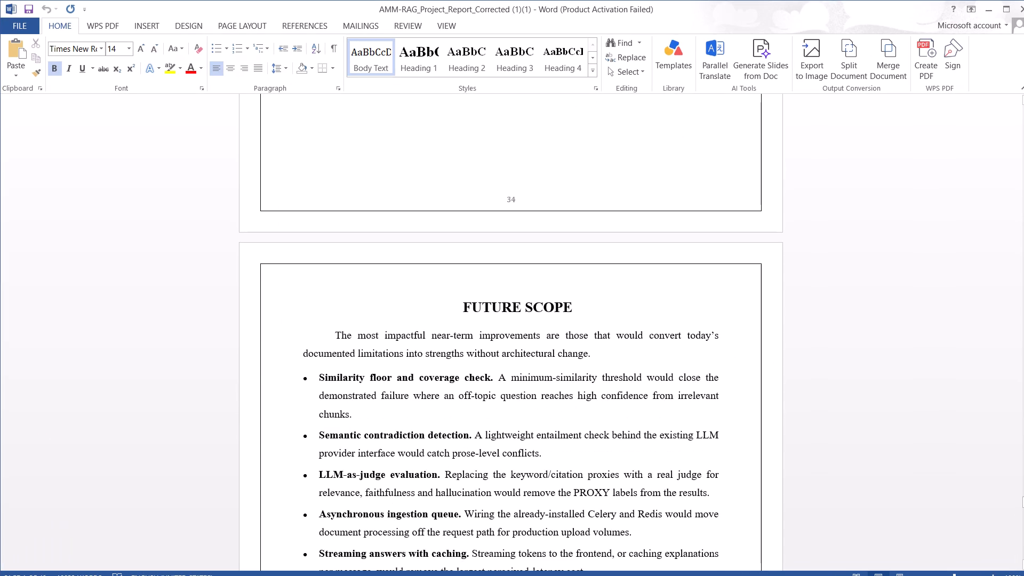
# Switch from the Word report to another open window.
pyautogui.hotkey('alt', 'Tab')
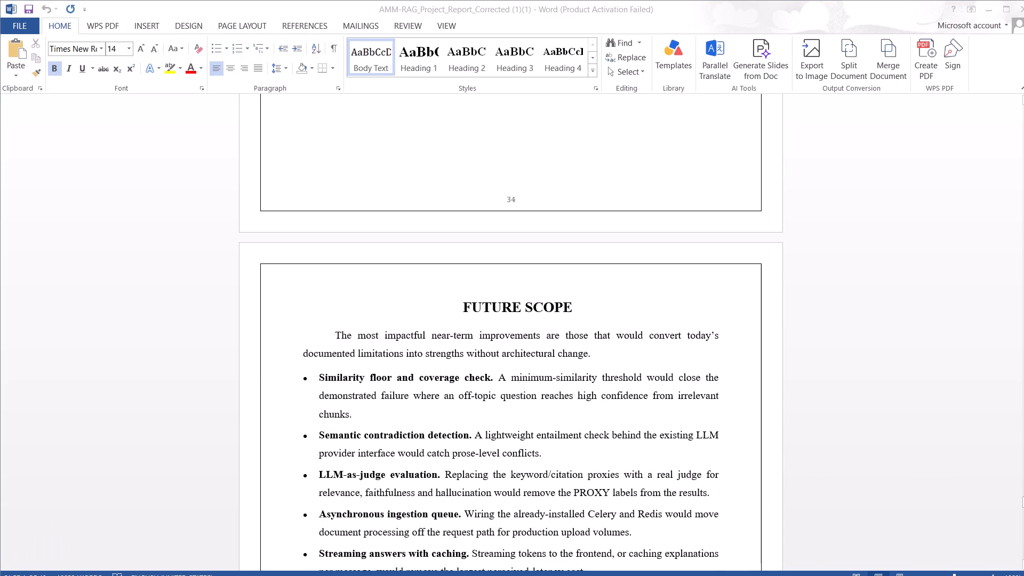
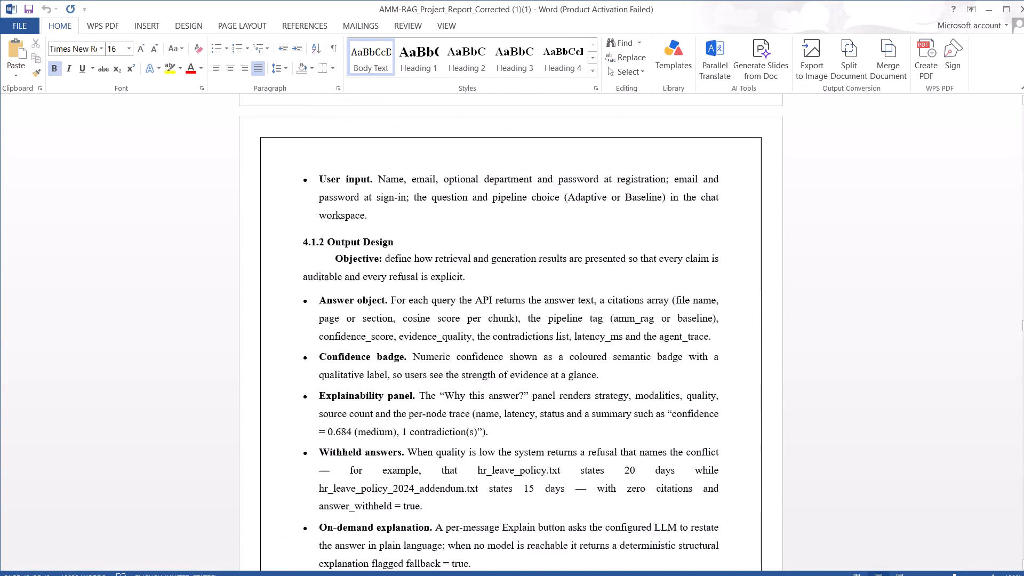
# Remove the second and third students' names and roll numbers from the end of the Acknowledgement page.
pyautogui.scroll(20, 553, 278)
pyautogui.scroll(13, 553, 278)
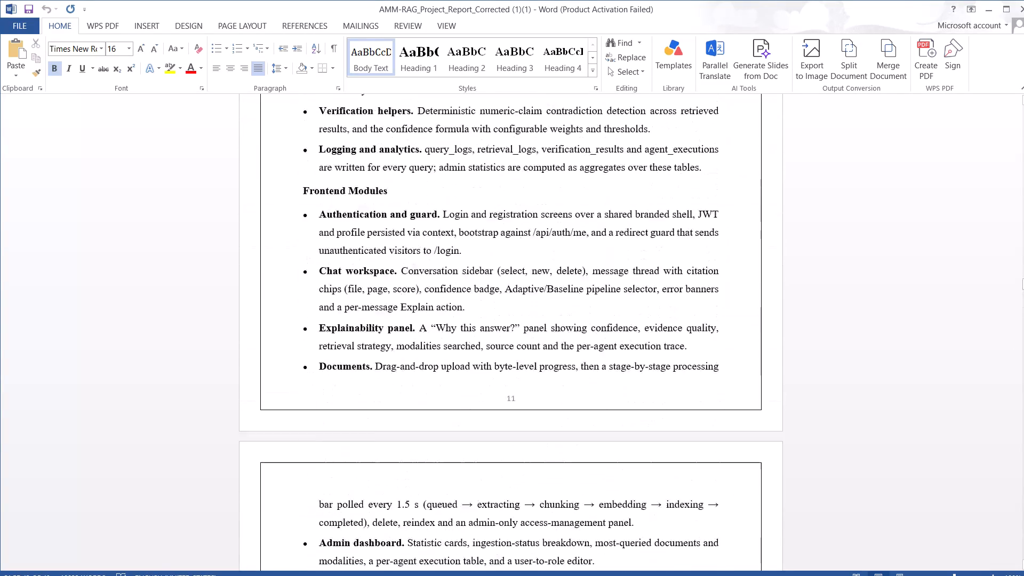
pyautogui.scroll(20, 553, 278)
pyautogui.scroll(15, 553, 278)
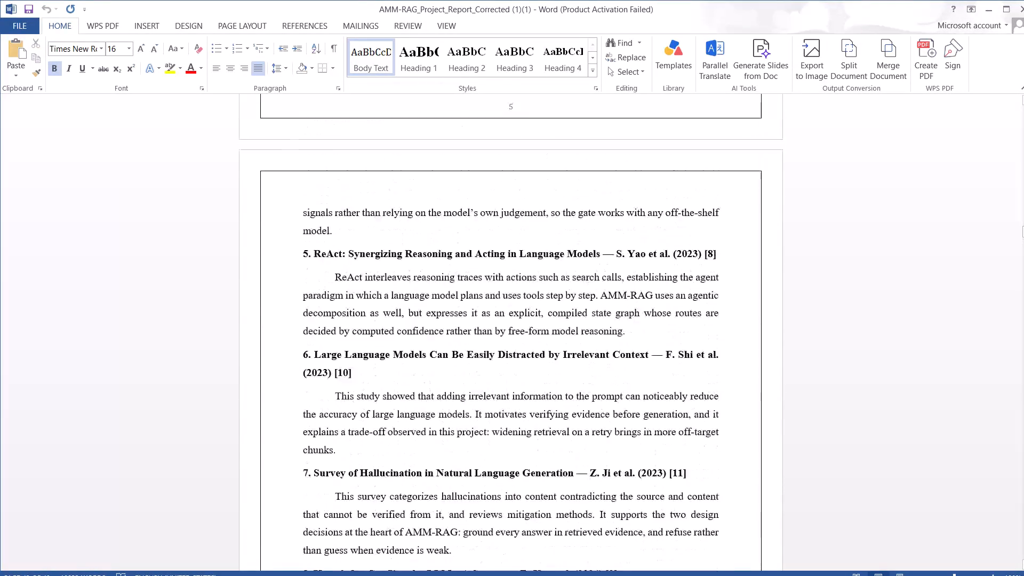
pyautogui.scroll(20, 553, 278)
pyautogui.scroll(10, 553, 278)
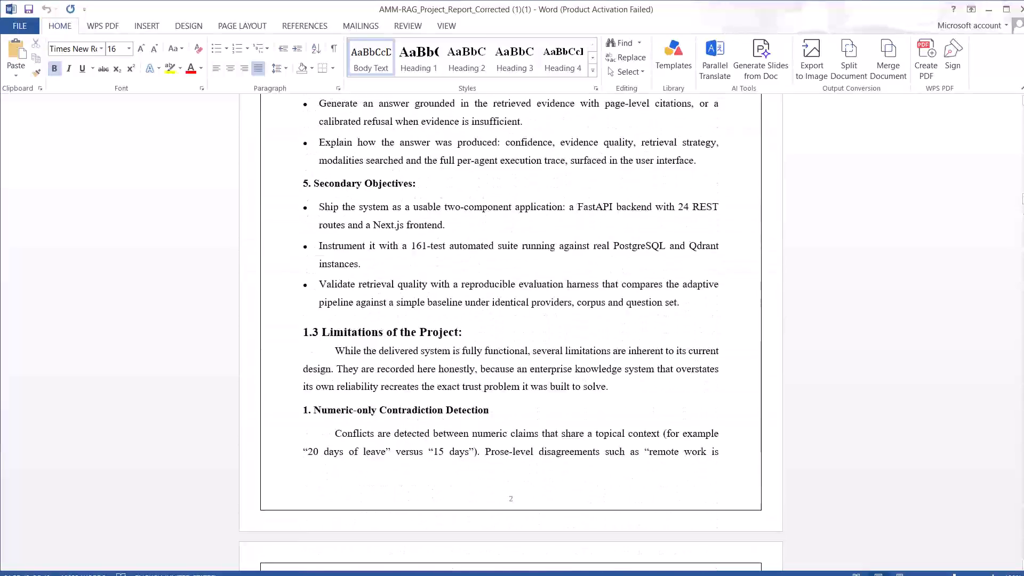
pyautogui.scroll(20, 553, 278)
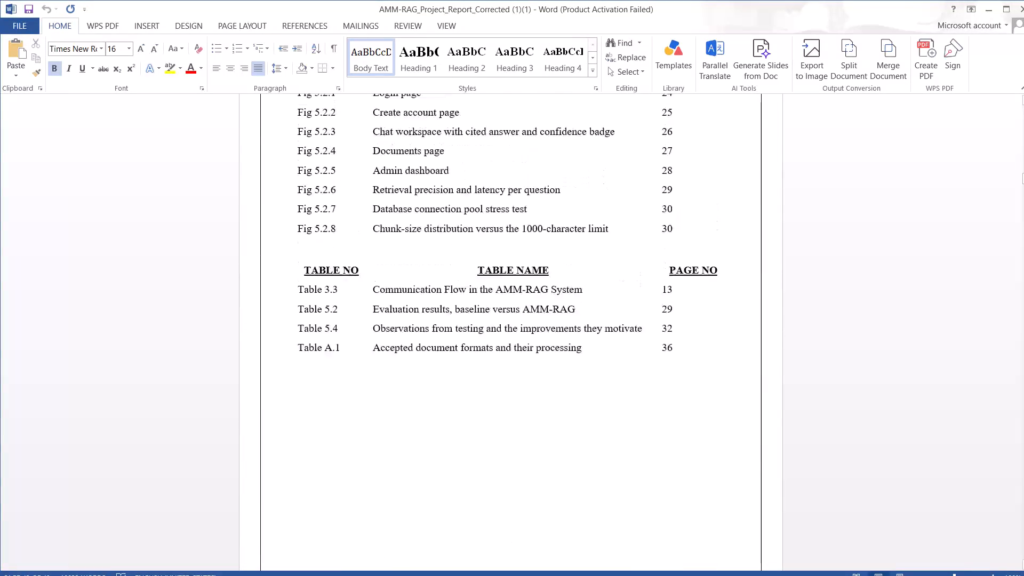
pyautogui.scroll(20, 553, 278)
pyautogui.scroll(4, 553, 278)
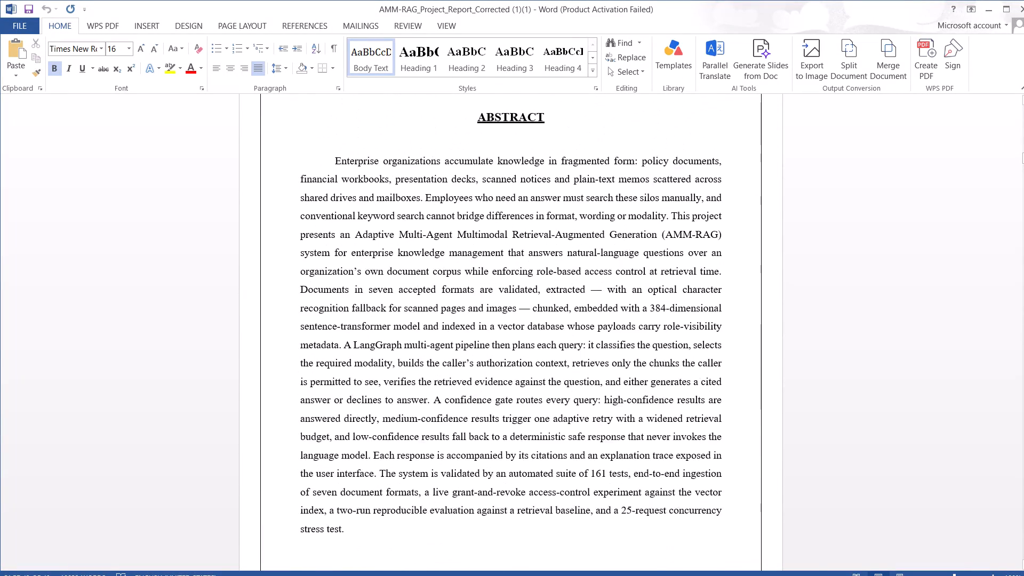
pyautogui.scroll(7, 553, 278)
pyautogui.scroll(-8, 553, 278)
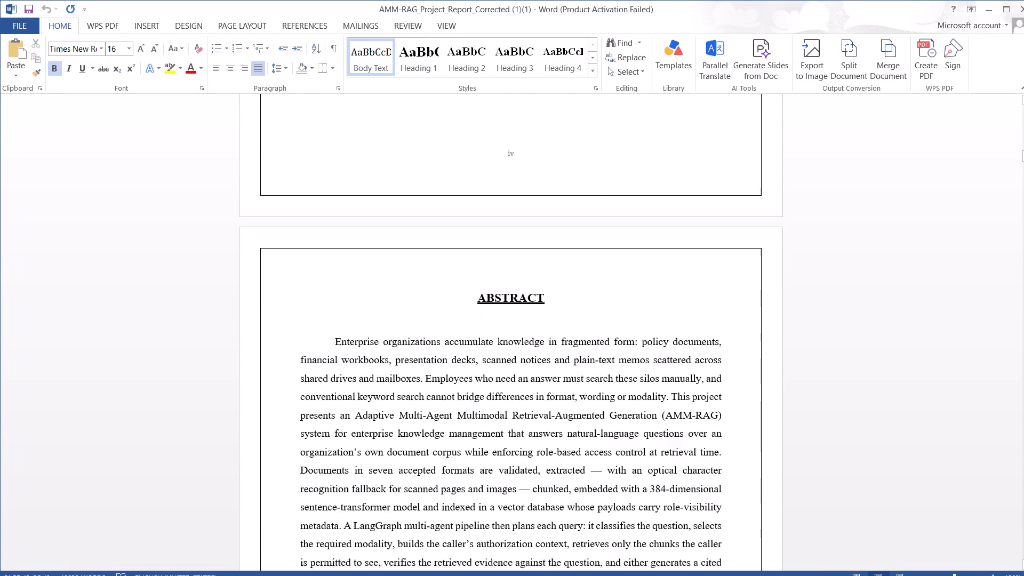
pyautogui.scroll(2, 553, 278)
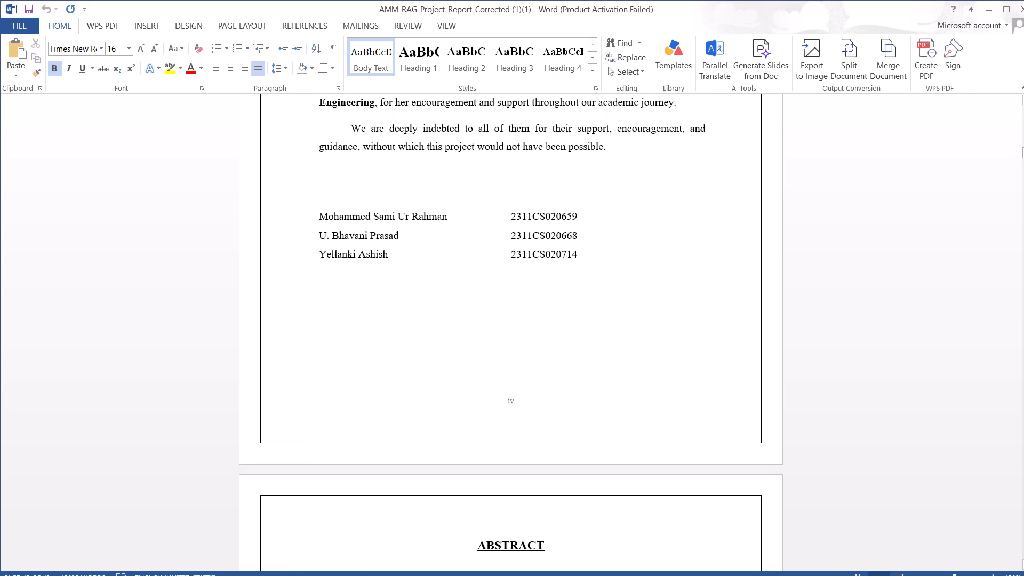
pyautogui.moveTo(580, 255); pyautogui.dragTo(312, 238)
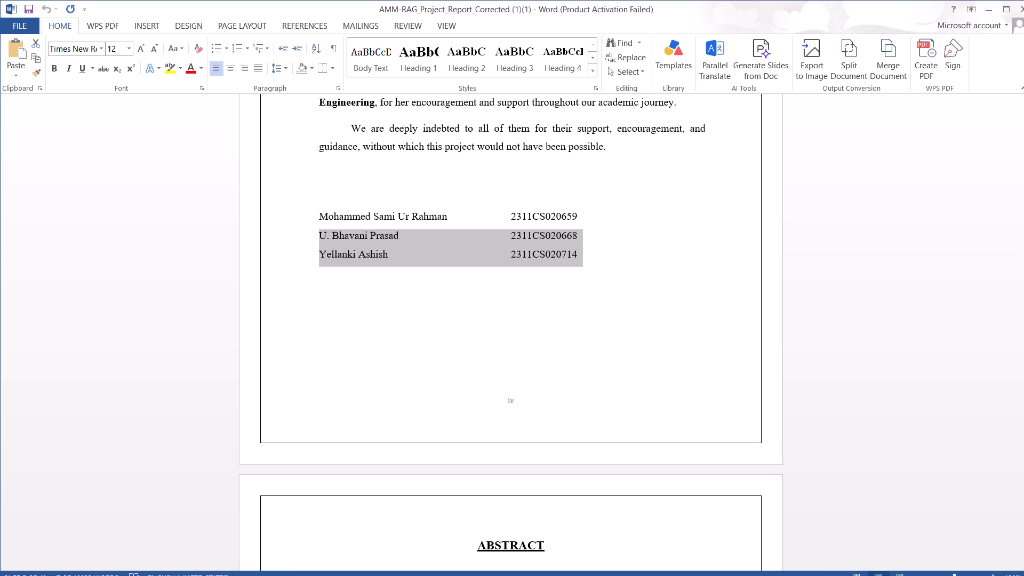
pyautogui.hotkey('ctrl', 'x')
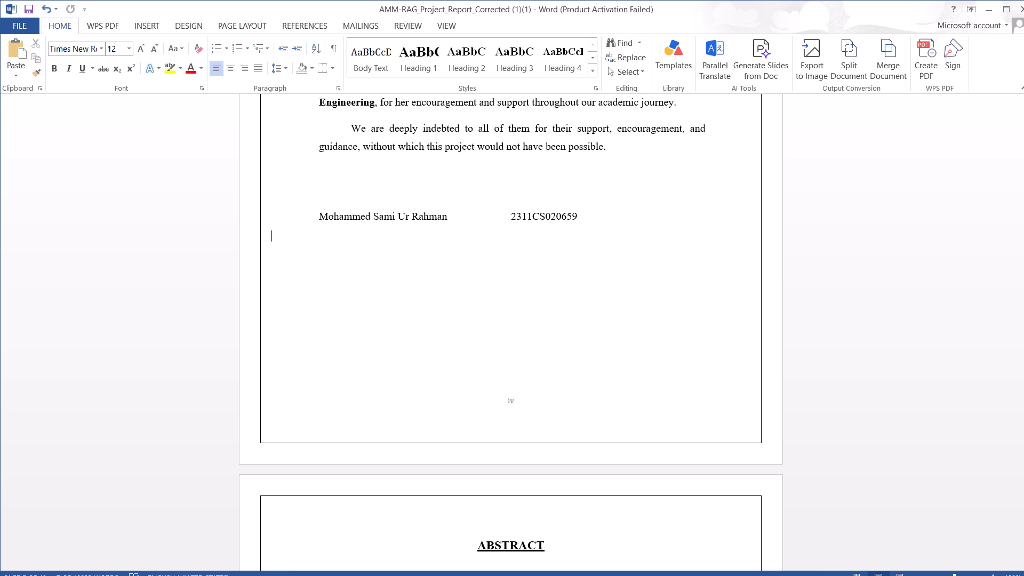
# Delete the second and third students' names and roll numbers from the signature block of the Declaration page.
pyautogui.scroll(10, 451, 230)
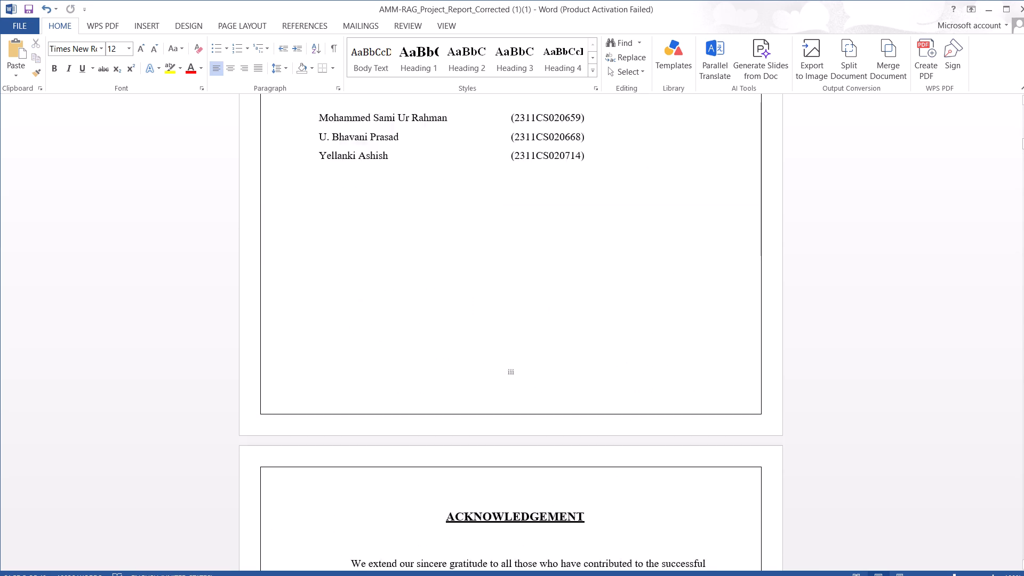
pyautogui.scroll(5, 451, 230)
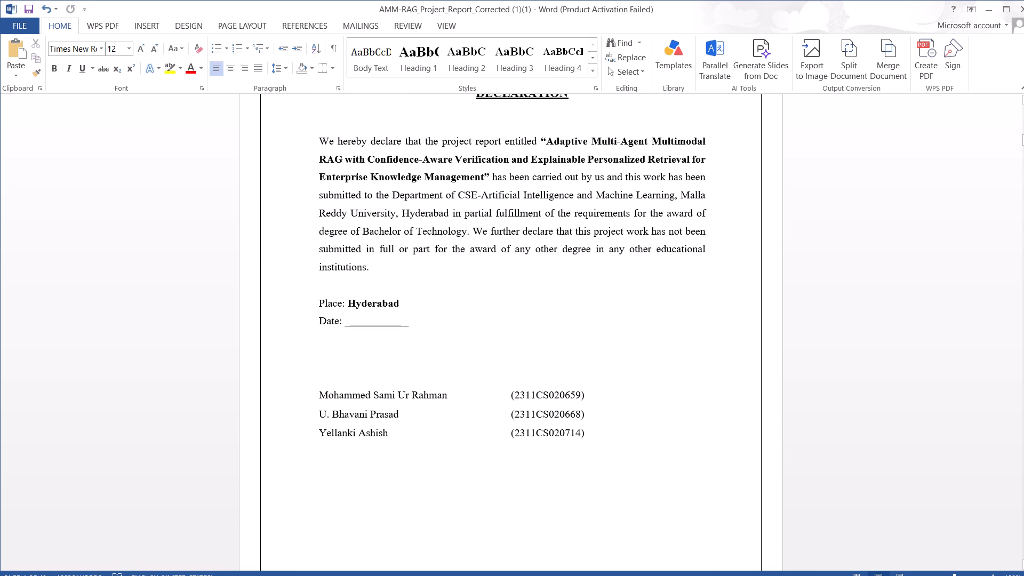
pyautogui.moveTo(589, 436); pyautogui.dragTo(318, 410)
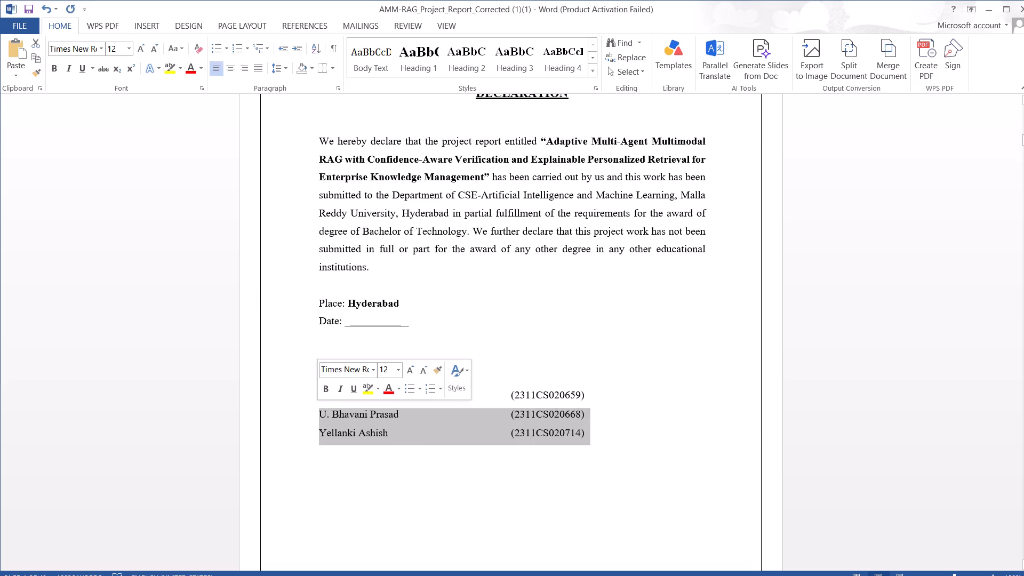
pyautogui.press('BackSpace')
# Delete the second and third students from the Certificate paragraph, keeping only the first student with the roll number's closing parenthesis.
pyautogui.scroll(4, 561, 305)
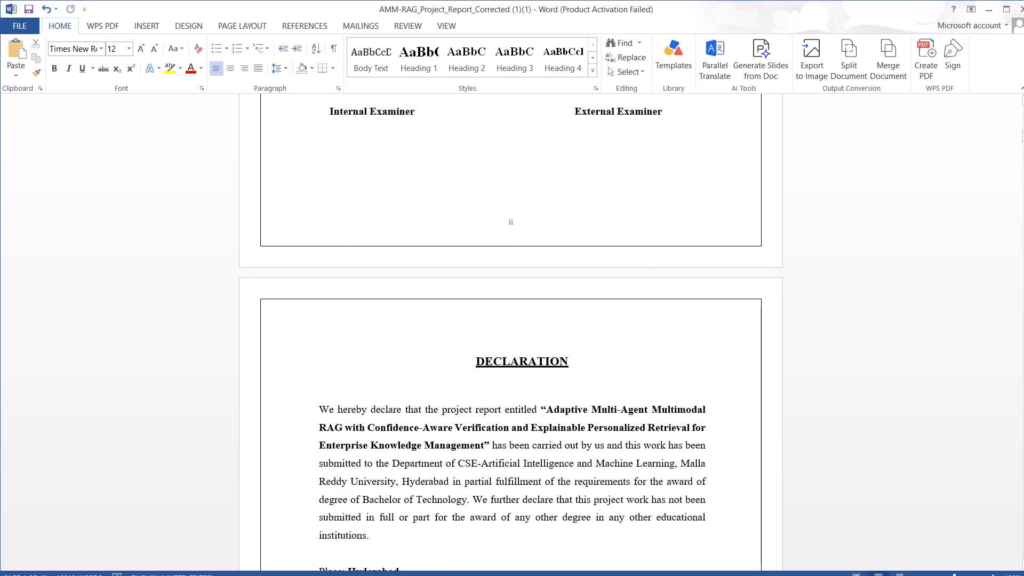
pyautogui.scroll(8, 561, 305)
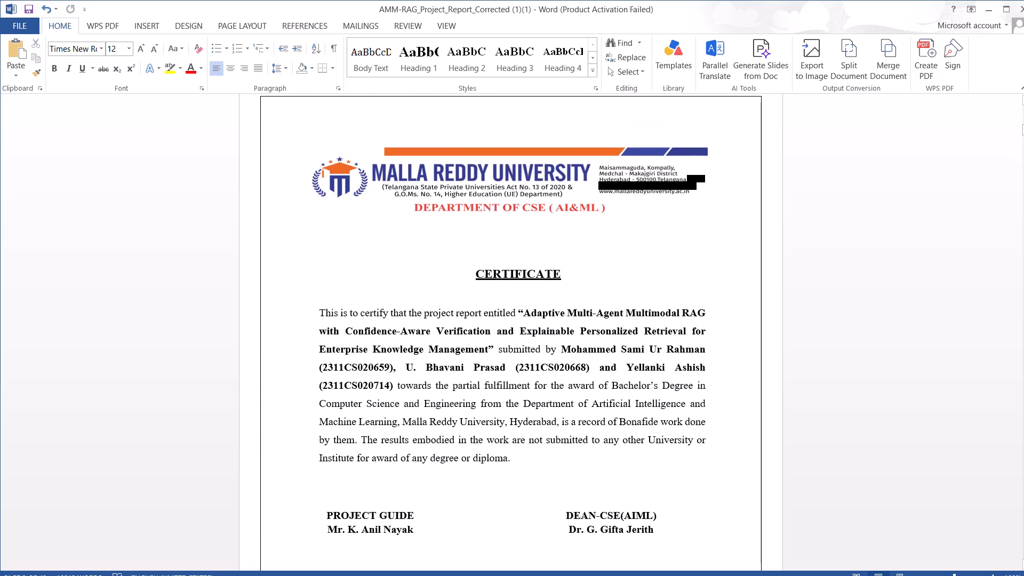
pyautogui.moveTo(393, 389); pyautogui.dragTo(346, 374)
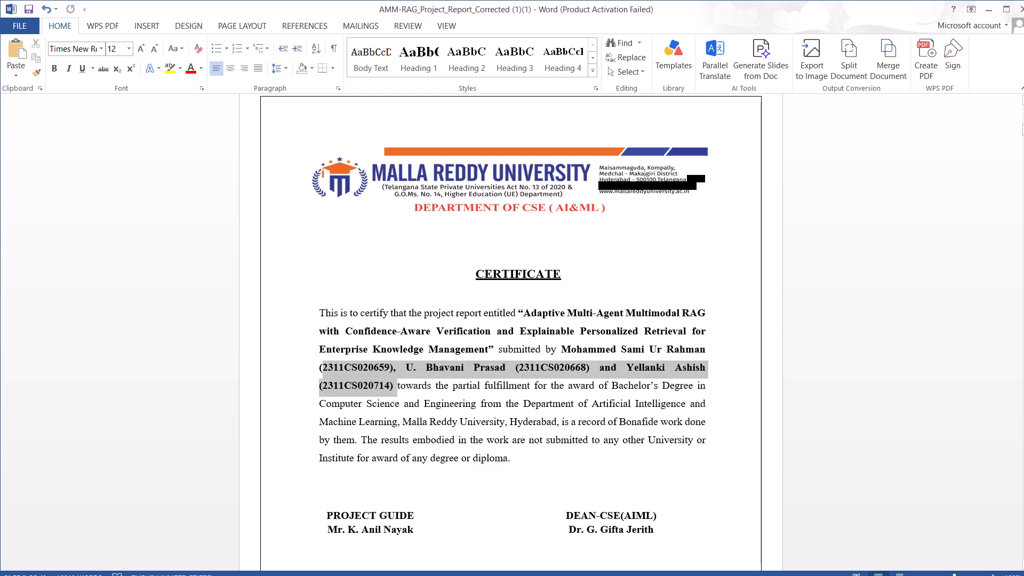
pyautogui.moveTo(346, 374); pyautogui.dragTo(394, 363)
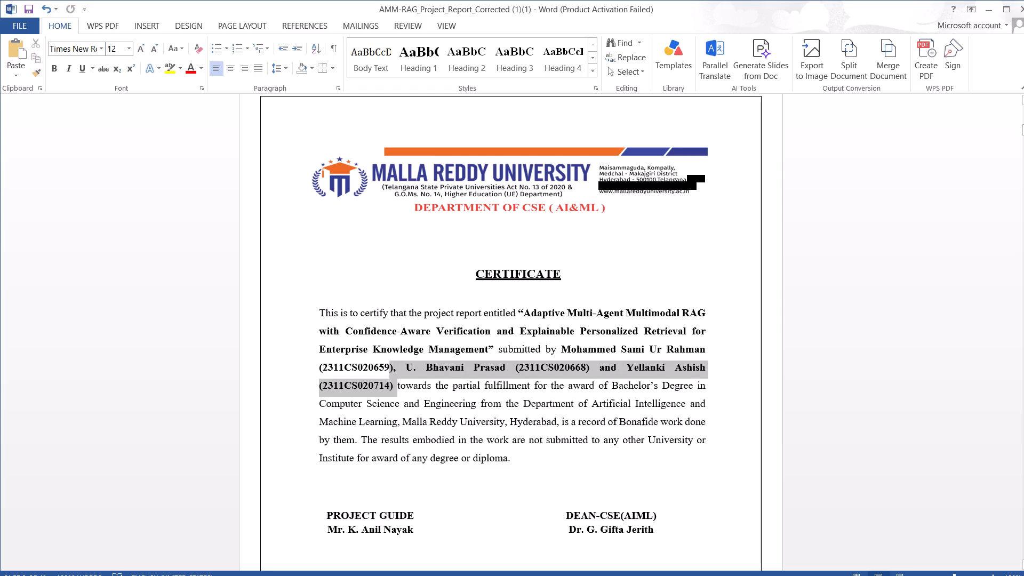
pyautogui.click(394, 367)
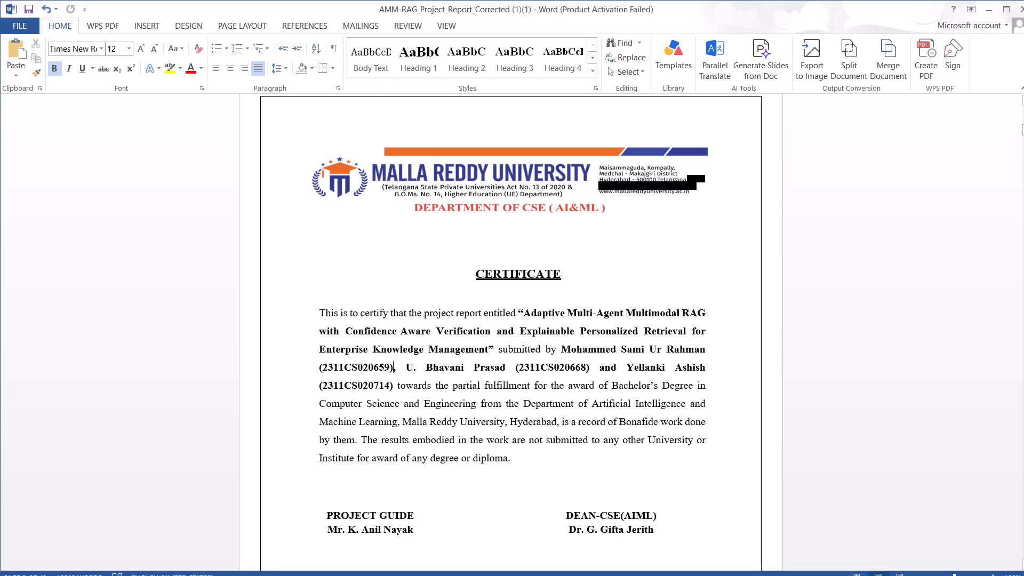
pyautogui.moveTo(394, 367); pyautogui.dragTo(393, 372)
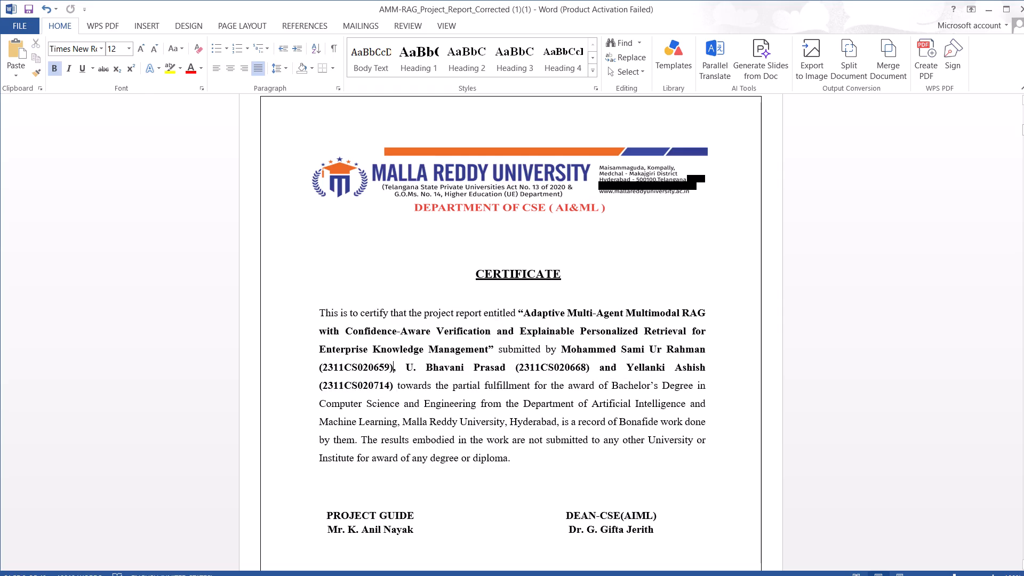
pyautogui.click(393, 372)
pyautogui.moveTo(393, 372); pyautogui.dragTo(395, 385)
pyautogui.click(395, 385)
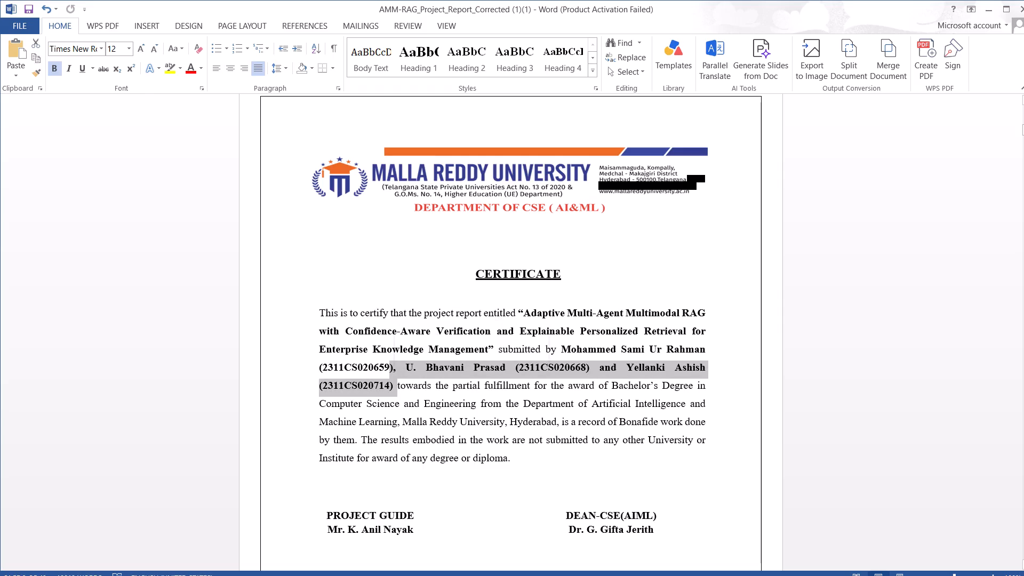
pyautogui.moveTo(393, 370); pyautogui.dragTo(399, 393)
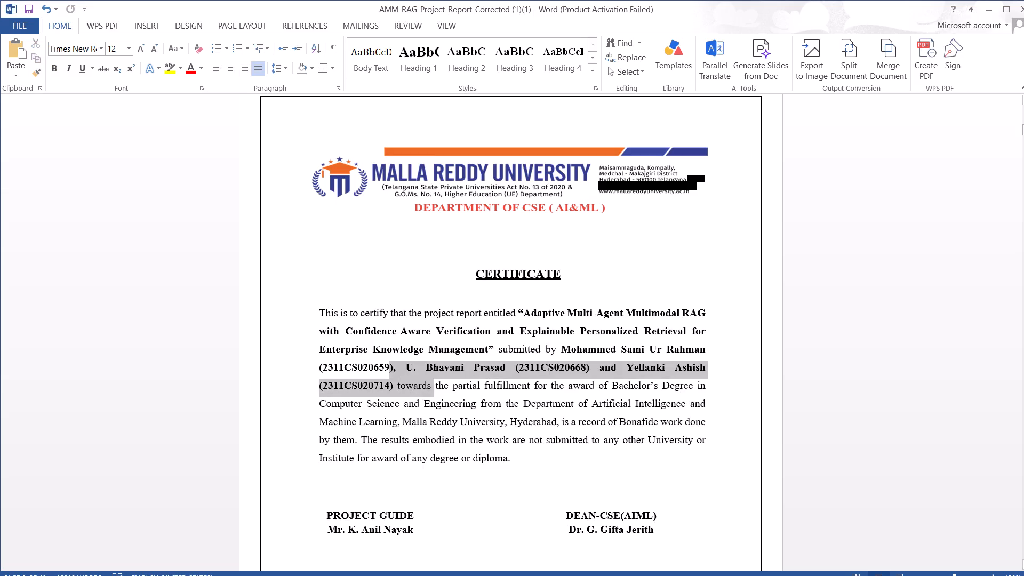
pyautogui.moveTo(399, 393); pyautogui.dragTo(394, 375)
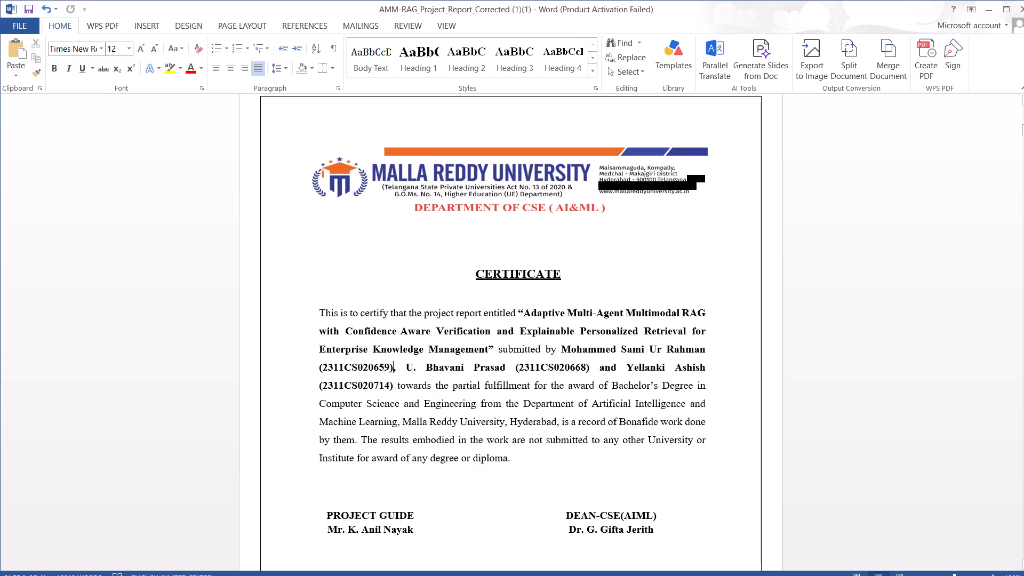
pyautogui.moveTo(397, 368); pyautogui.dragTo(394, 387)
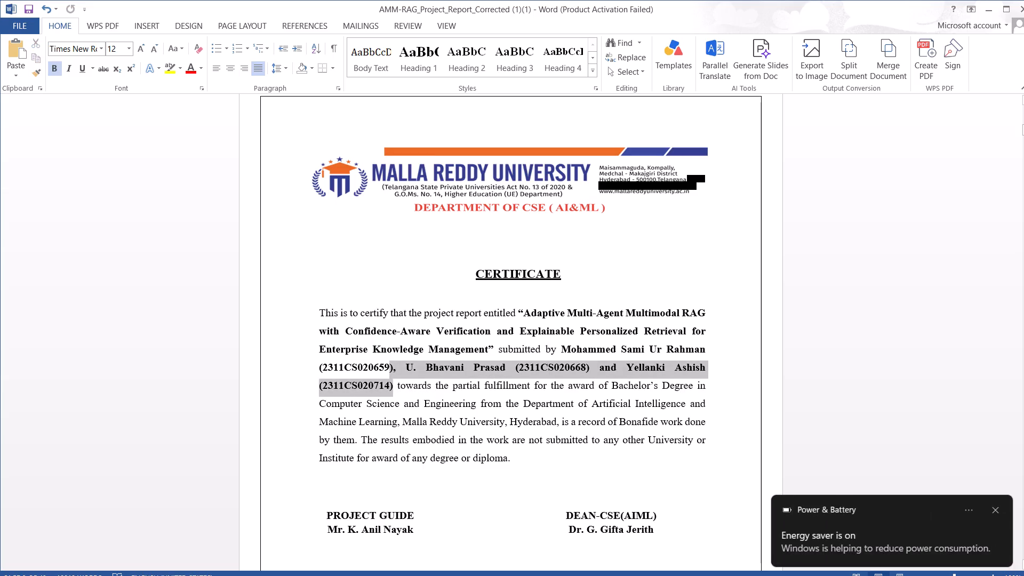
pyautogui.moveTo(394, 387); pyautogui.dragTo(393, 386)
pyautogui.press('BackSpace')
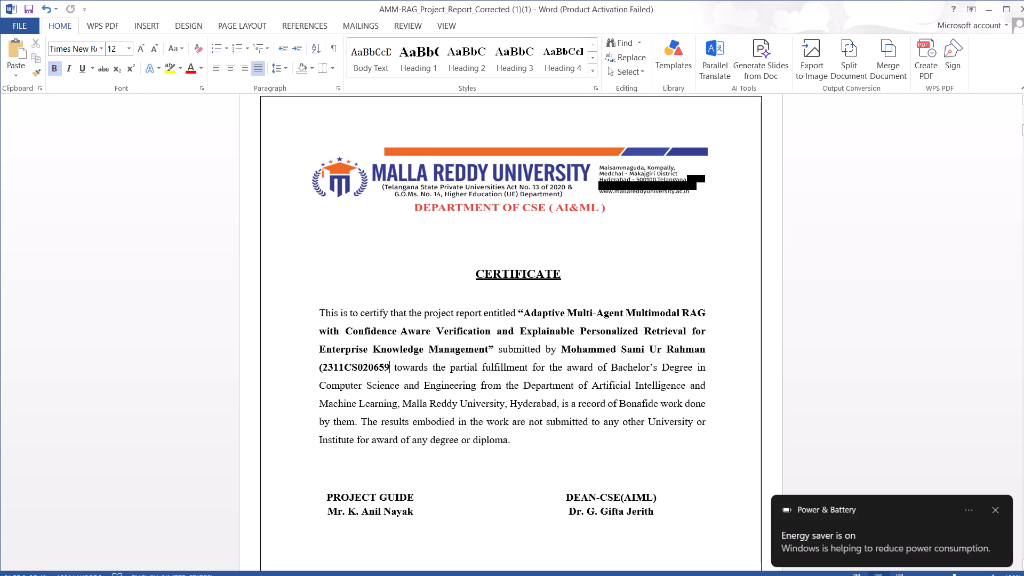
pyautogui.hotkey('shift', ')')
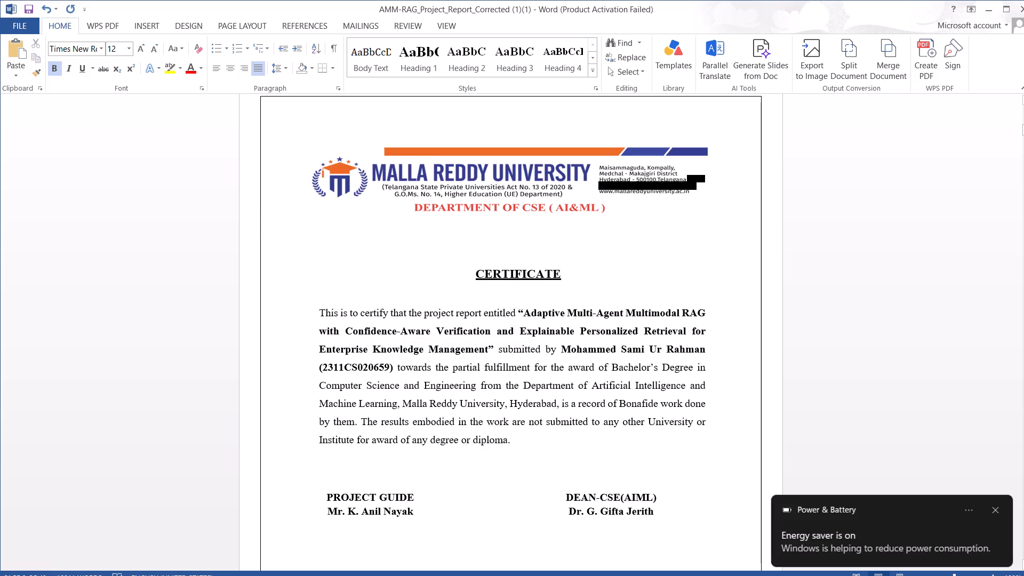
# Delete the second and third students' names and roll numbers from the author list on the inner title page.
pyautogui.scroll(8, 507, 343)
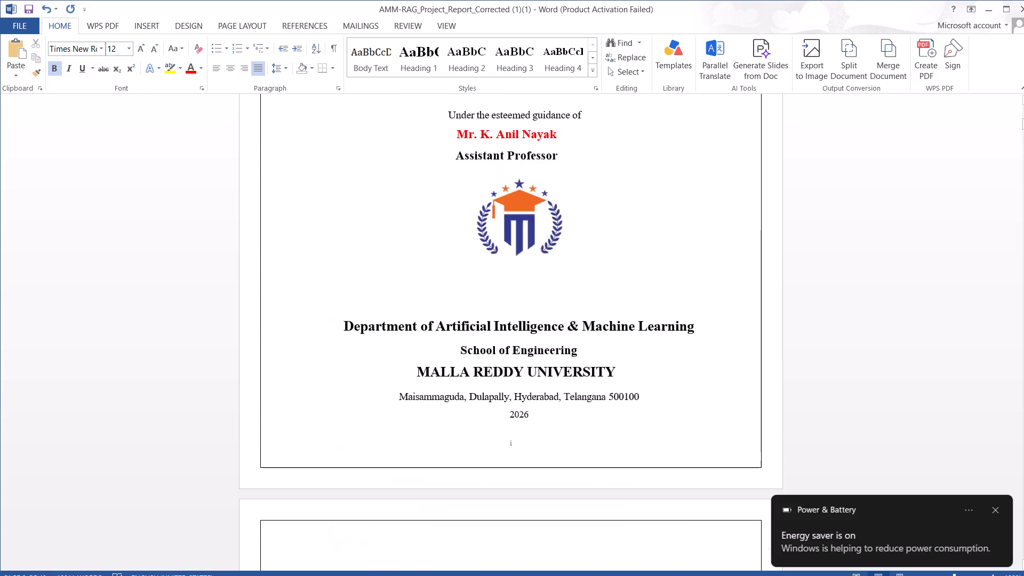
pyautogui.scroll(4, 507, 343)
pyautogui.moveTo(634, 382); pyautogui.dragTo(582, 382)
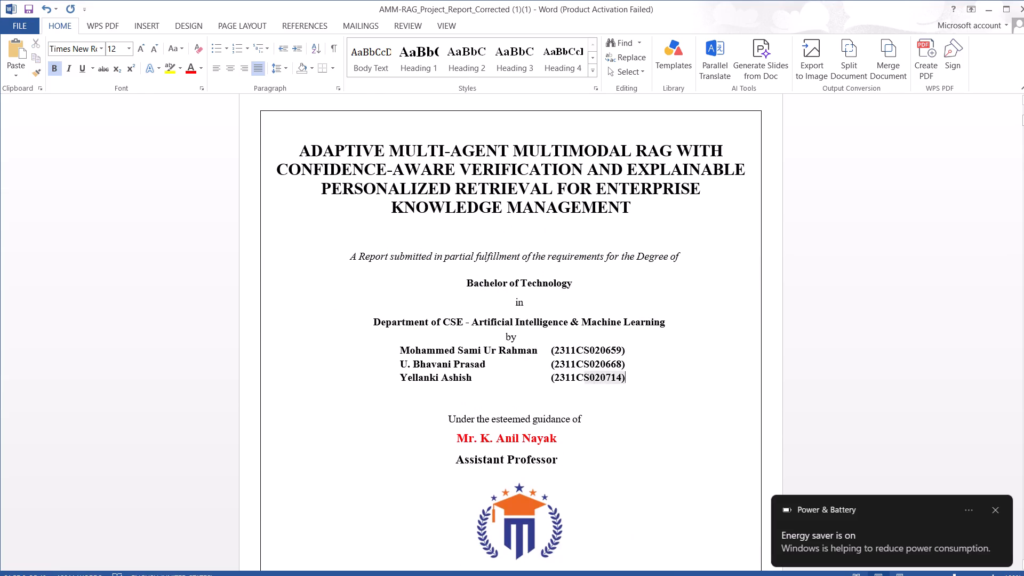
pyautogui.moveTo(582, 382); pyautogui.dragTo(399, 367)
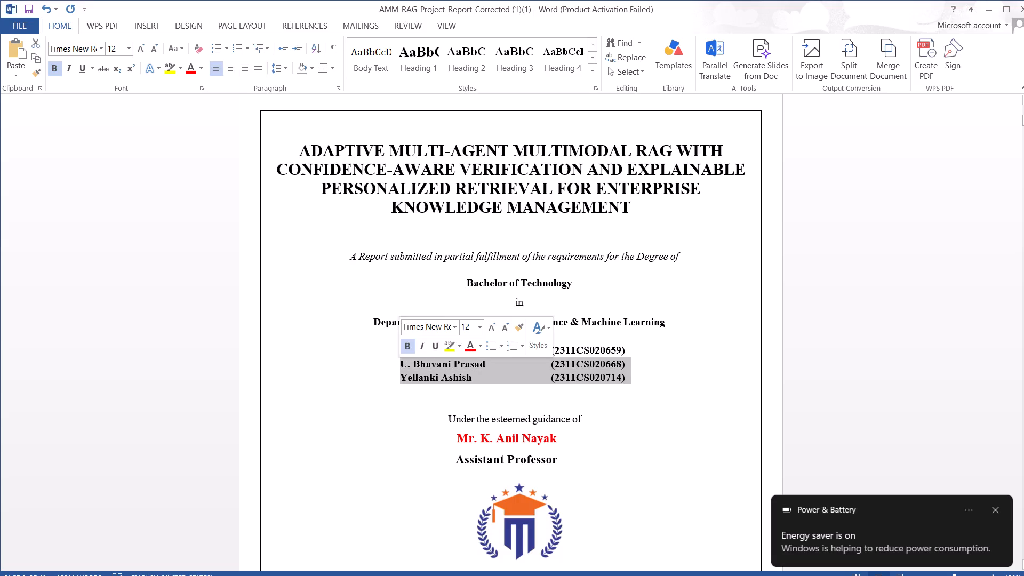
pyautogui.press('BackSpace')
# Delete the second and third students' names and roll numbers from the author list on the gold cover page.
pyautogui.scroll(-5, 481, 366)
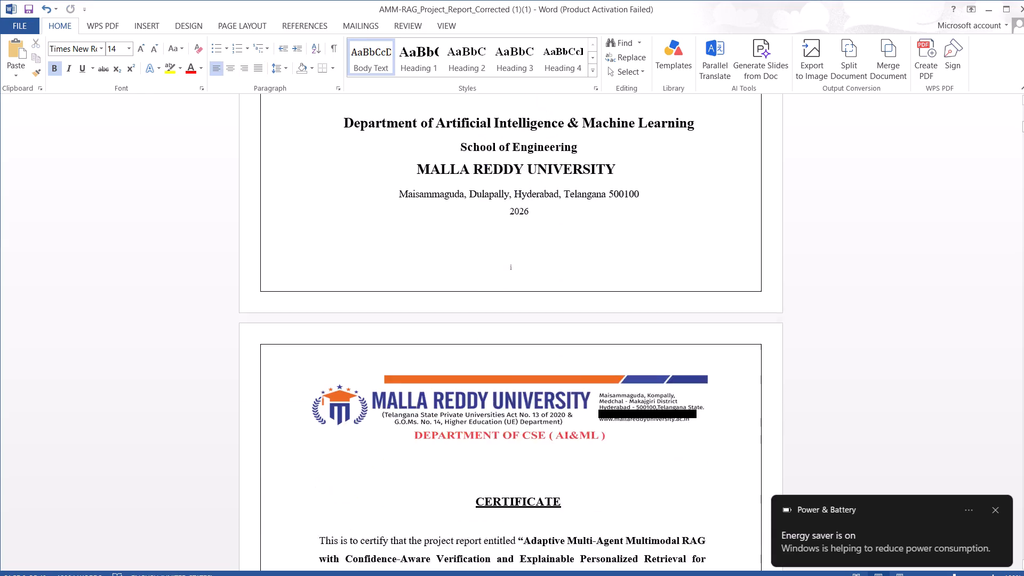
pyautogui.scroll(-4, 481, 366)
pyautogui.scroll(9, 481, 366)
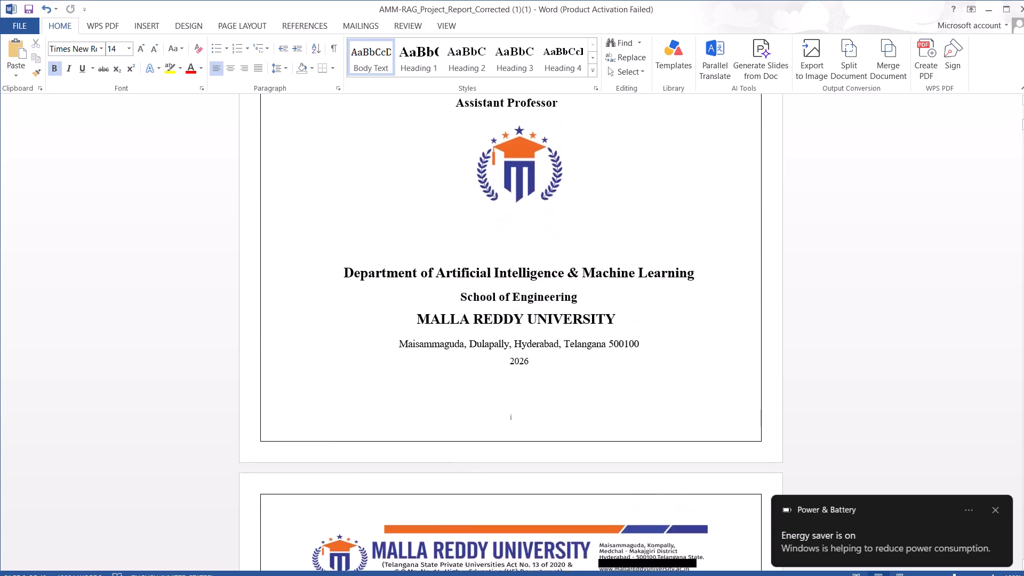
pyautogui.scroll(10, 481, 366)
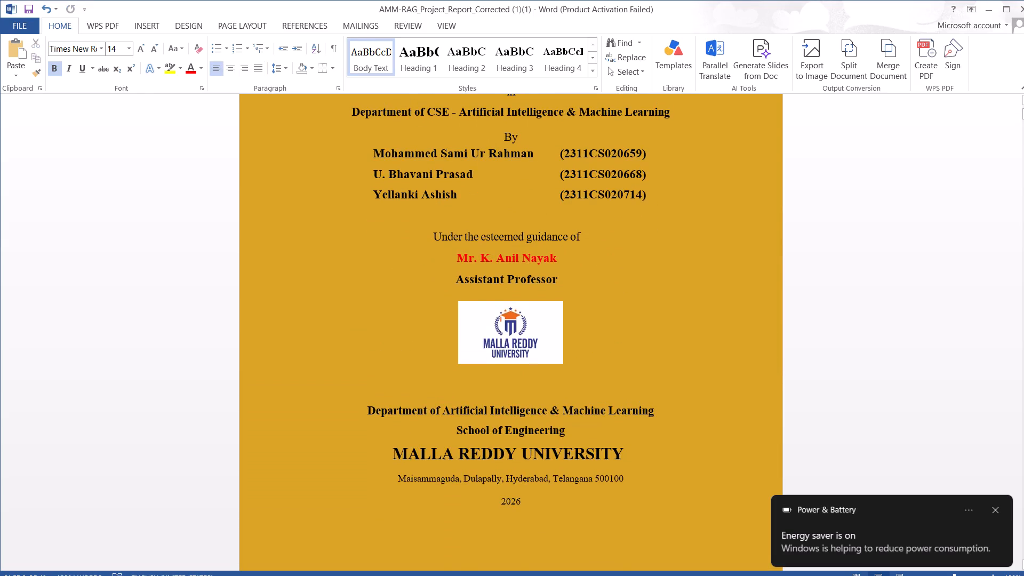
pyautogui.scroll(1, 481, 366)
pyautogui.moveTo(647, 291); pyautogui.dragTo(371, 277)
pyautogui.press('BackSpace')
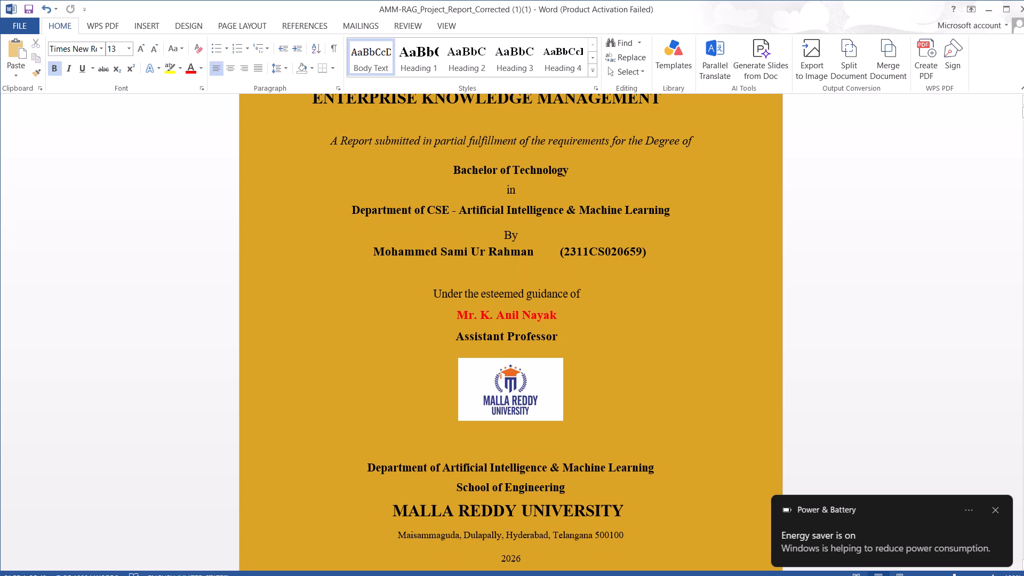
# Check the gold cover page and inner title page, and save the edited report.
pyautogui.scroll(1, 525, 239)
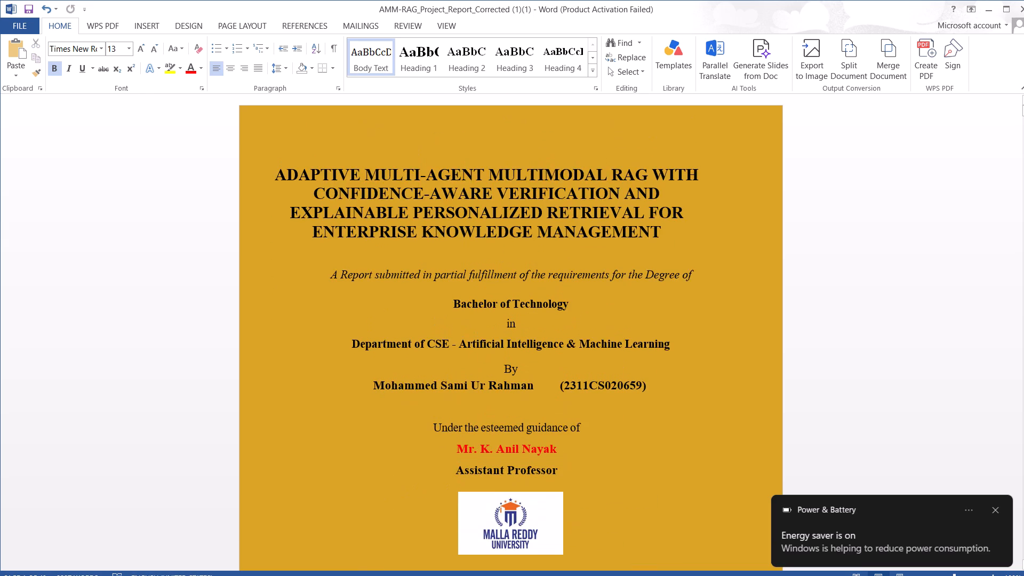
pyautogui.scroll(-6, 525, 239)
pyautogui.scroll(7, 525, 239)
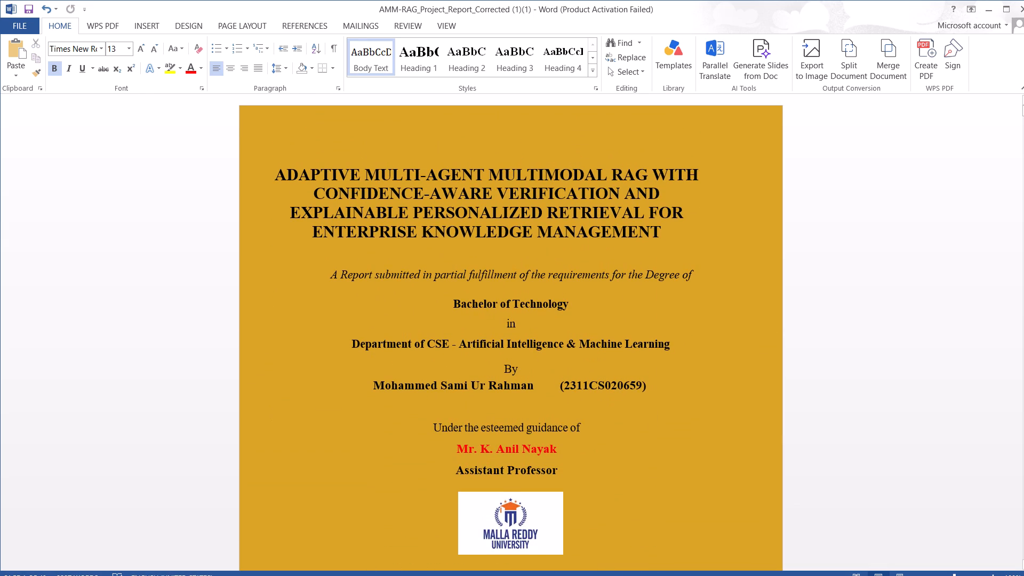
pyautogui.scroll(-12, 525, 239)
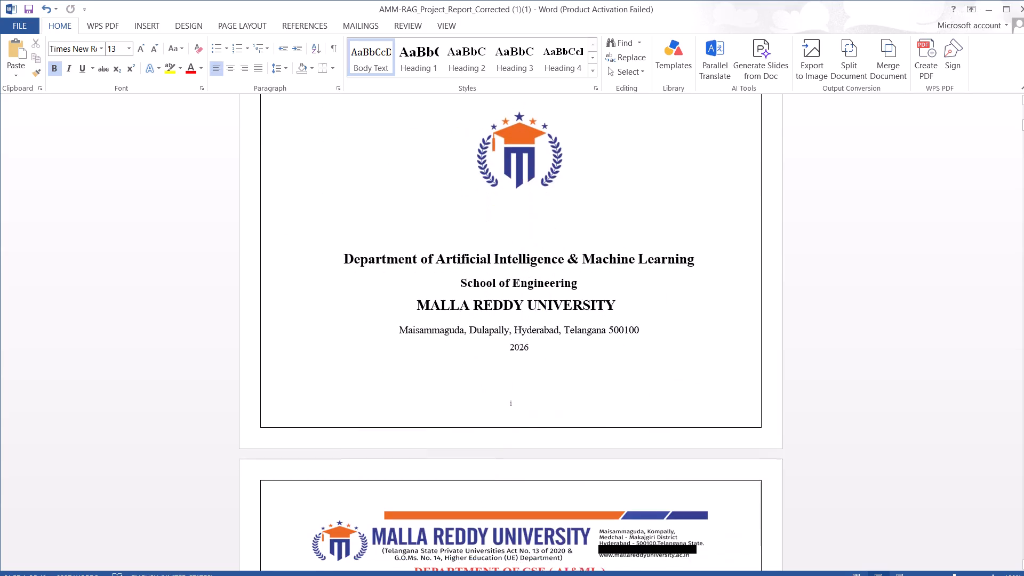
pyautogui.hotkey('ctrl', 's')
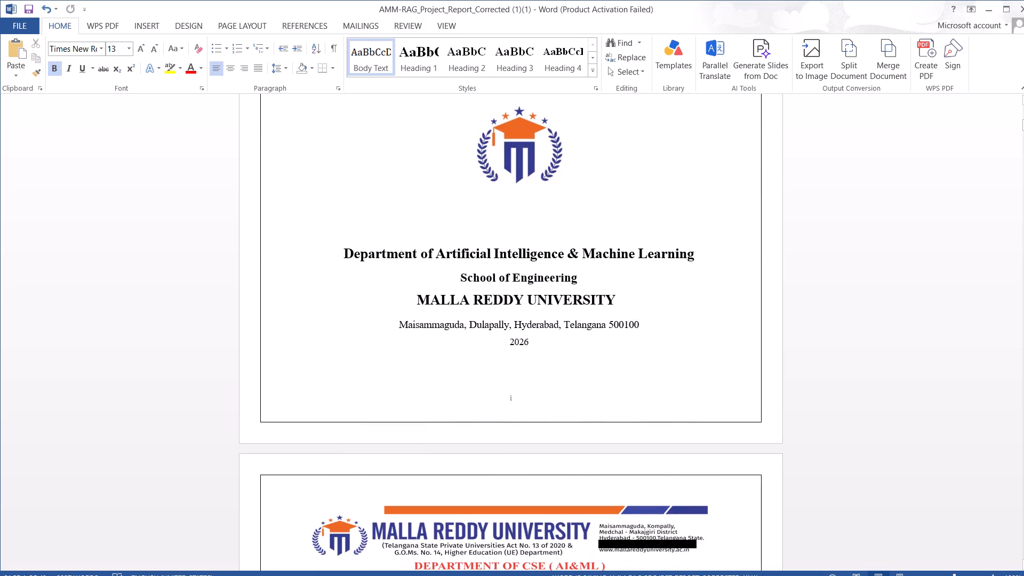
# Start saving a copy of the report under the file name "AMM-RAG_Project_Report_Corrected _Sami".
pyautogui.click(21, 26)
pyautogui.click(46, 206)
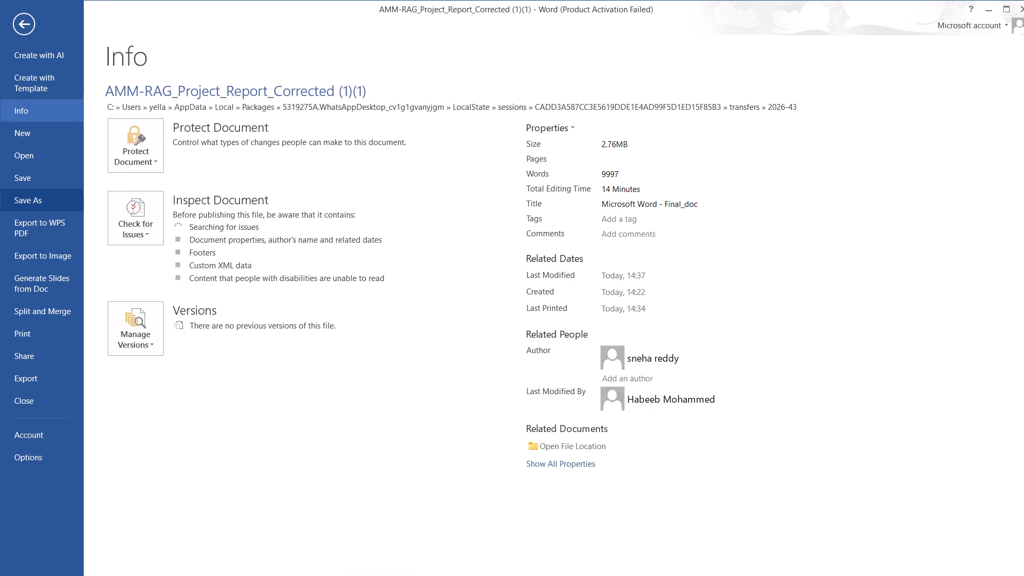
pyautogui.click(322, 237)
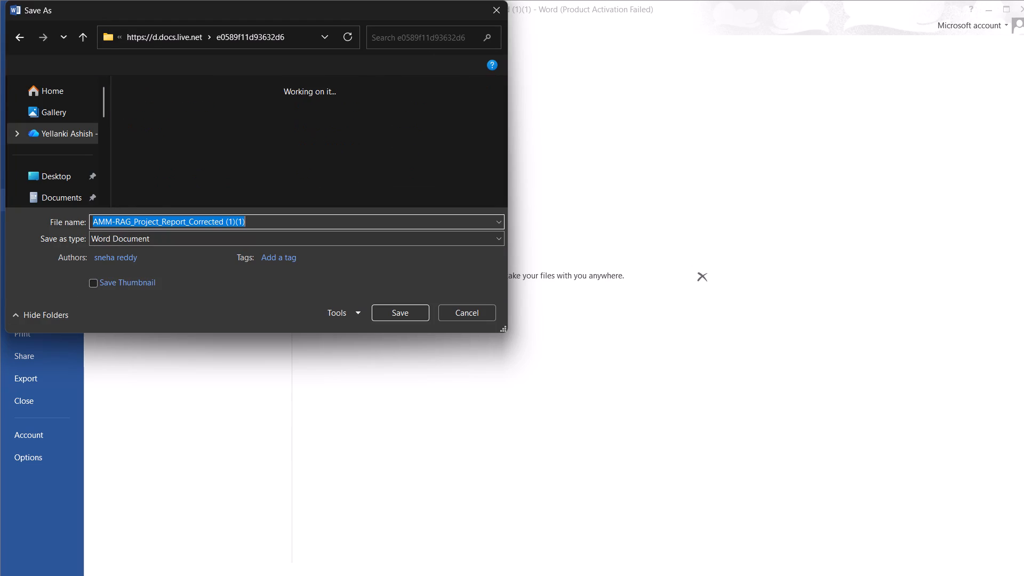
pyautogui.click(249, 220)
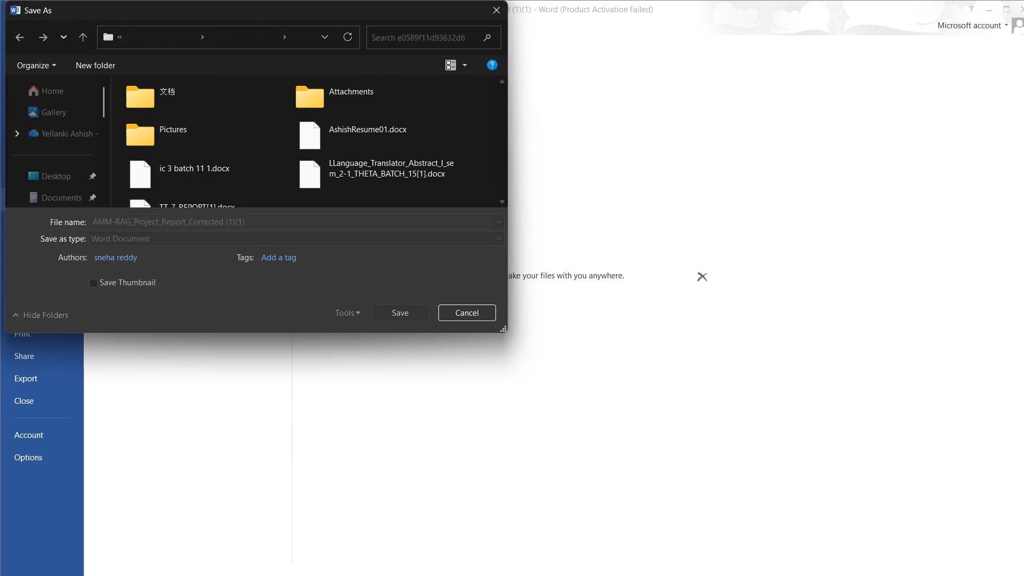
pyautogui.click(267, 224)
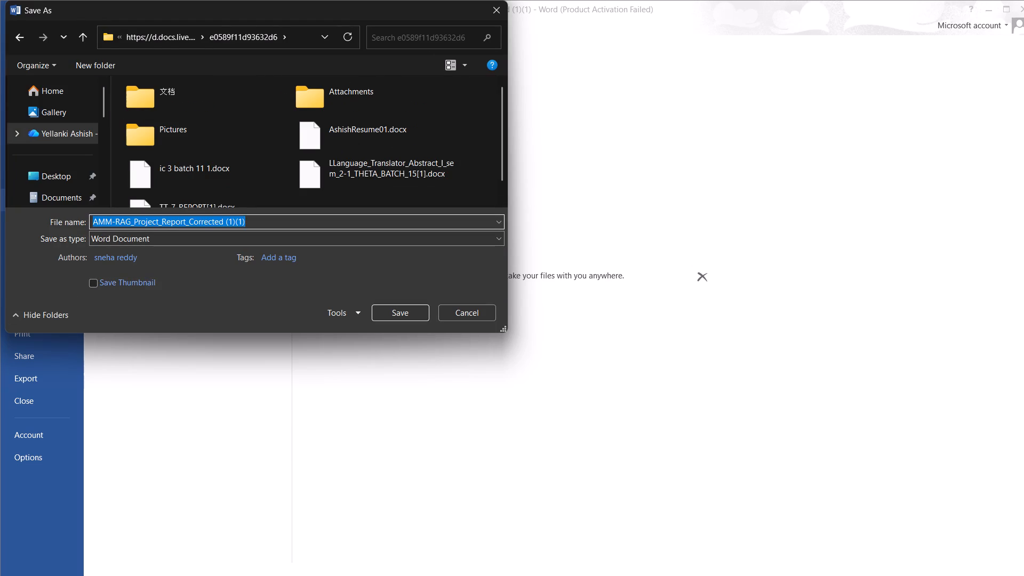
pyautogui.click(267, 224)
pyautogui.press('BackSpace')
pyautogui.press('BackSpace')
pyautogui.press('BackSpace')
pyautogui.press('BackSpace')
pyautogui.press('BackSpace')
pyautogui.press('BackSpace')
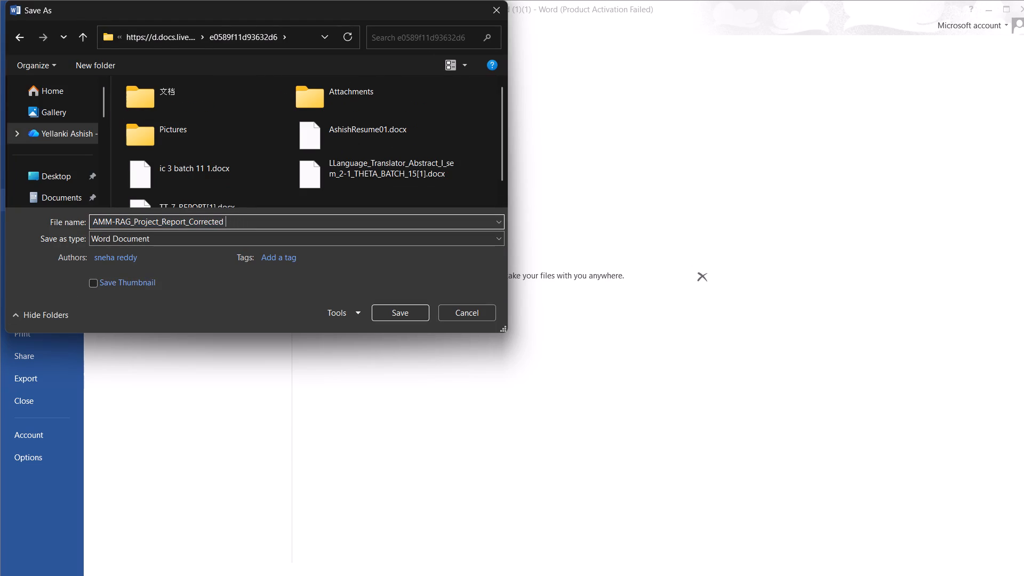
pyautogui.hotkey('shift', '_')
pyautogui.write('Sami')
# Set the copy's file format to PDF and save it to the Desktop folder.
pyautogui.click(115, 235)
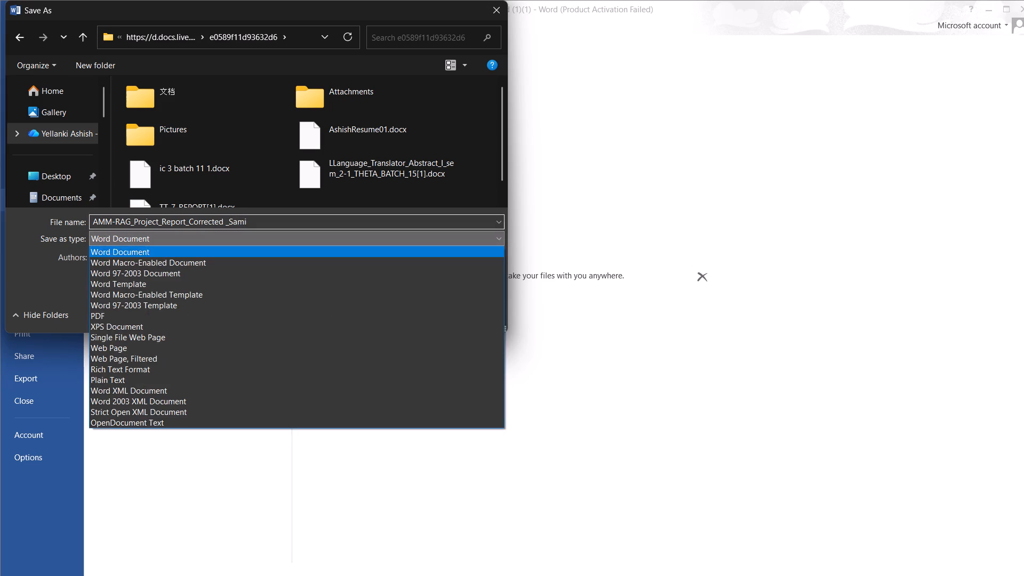
pyautogui.click(116, 314)
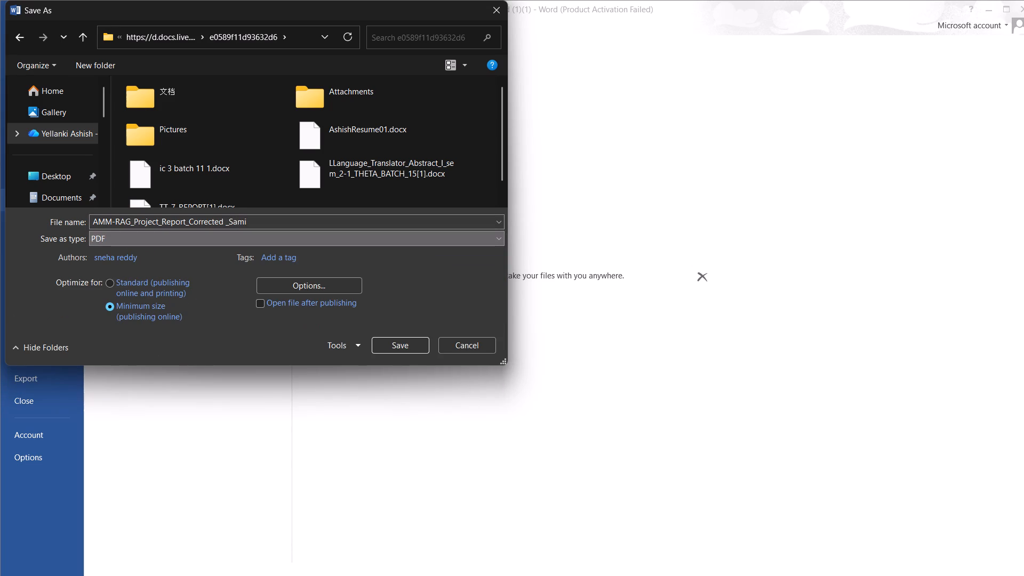
pyautogui.click(52, 178)
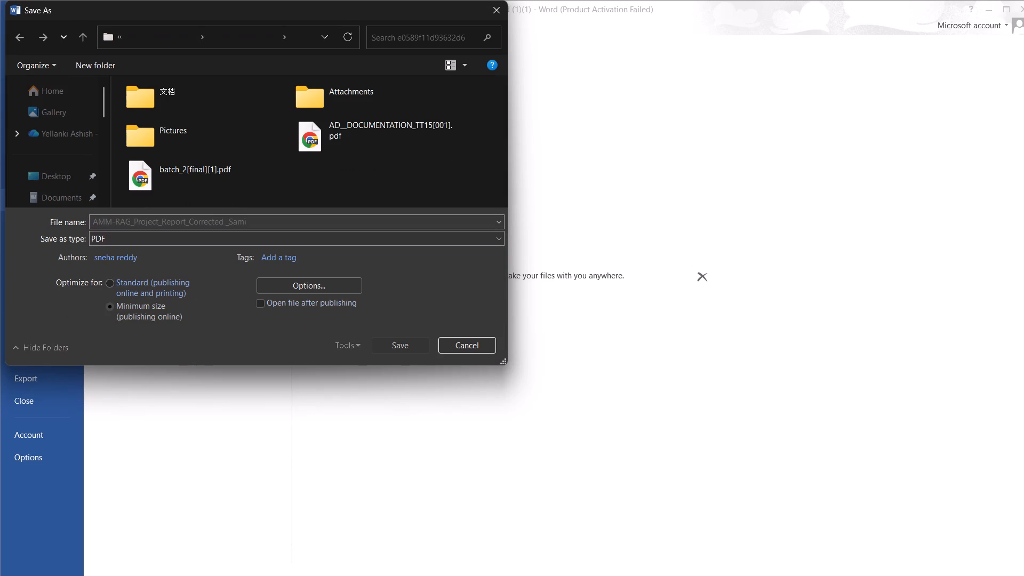
pyautogui.click(57, 180)
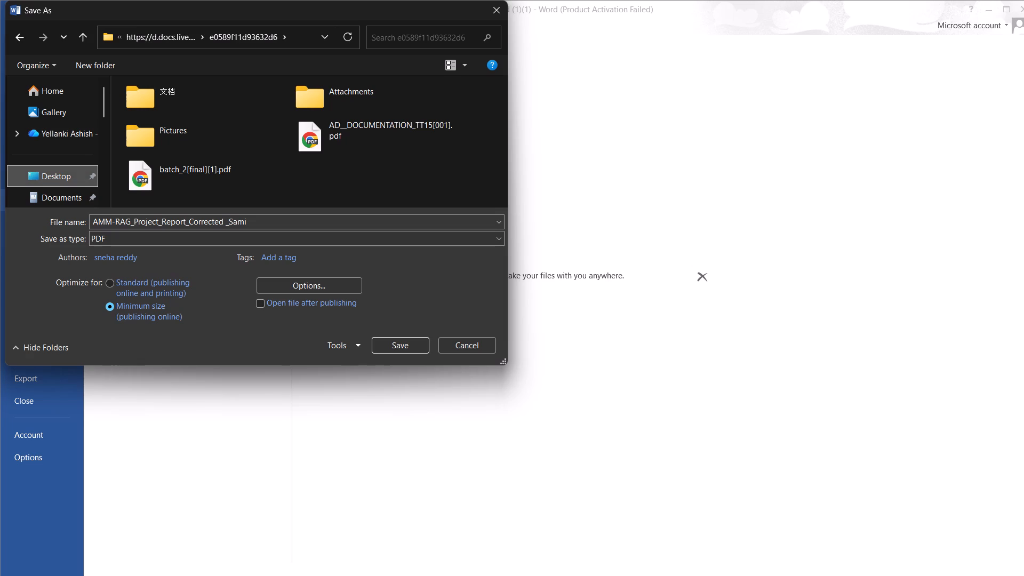
pyautogui.click(403, 345)
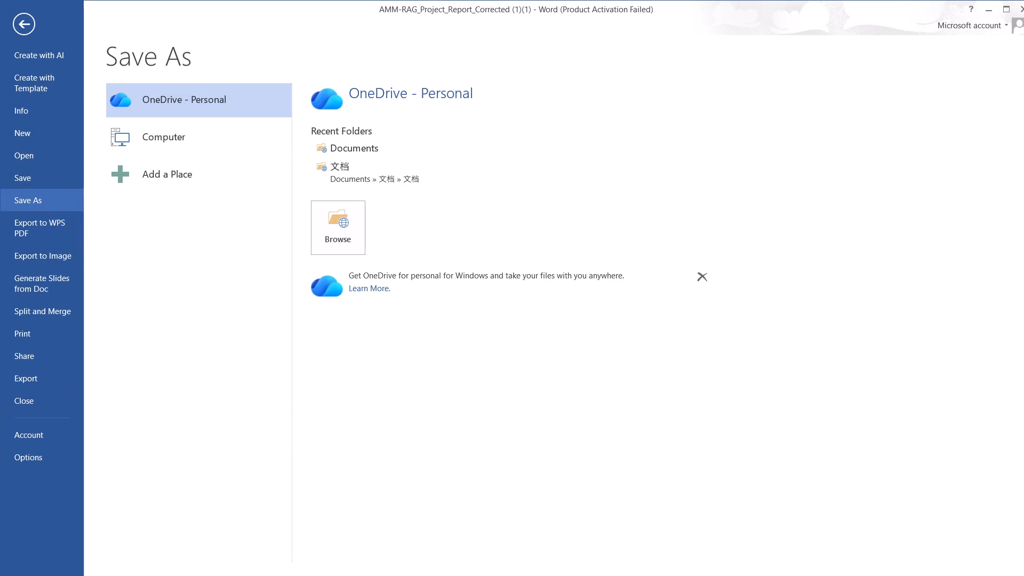
# Switch to WhatsApp.
pyautogui.hotkey('alt', 'Tab')
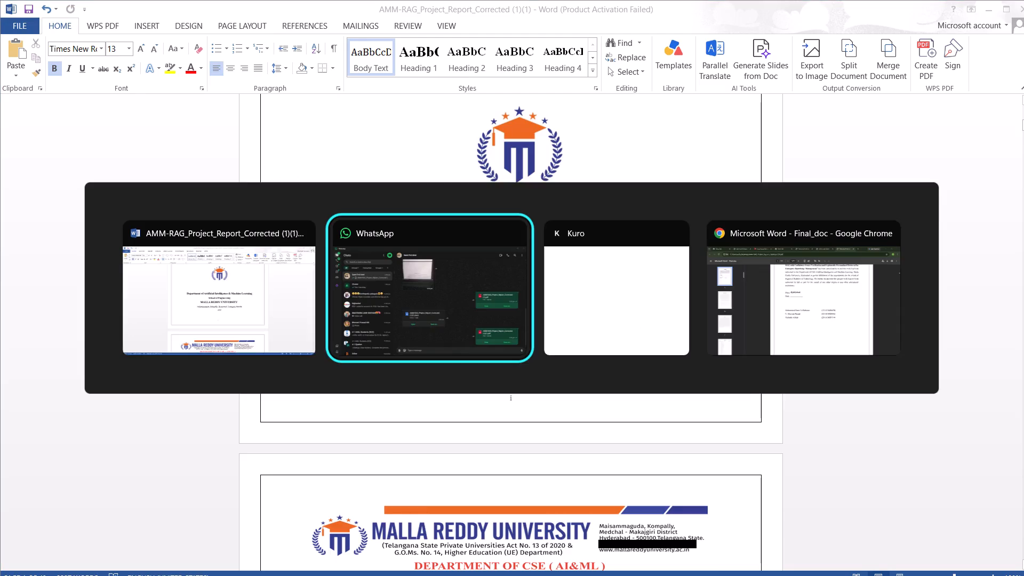
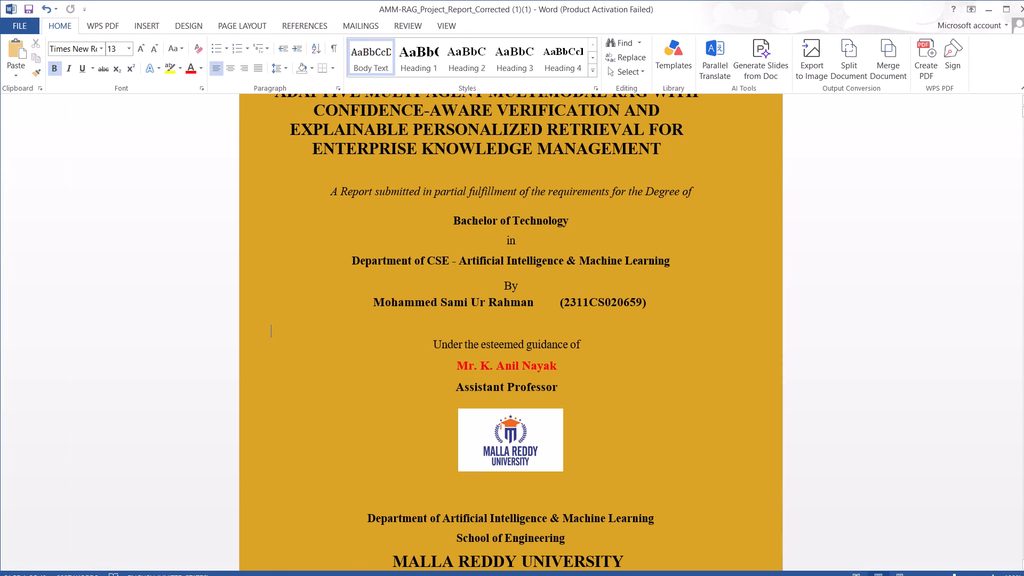
# Restore the removed student lines on the gold cover page and delete the first two, keeping only the third student's name and roll number.
pyautogui.click(646, 306)
pyautogui.hotkey('ctrl', 'z')
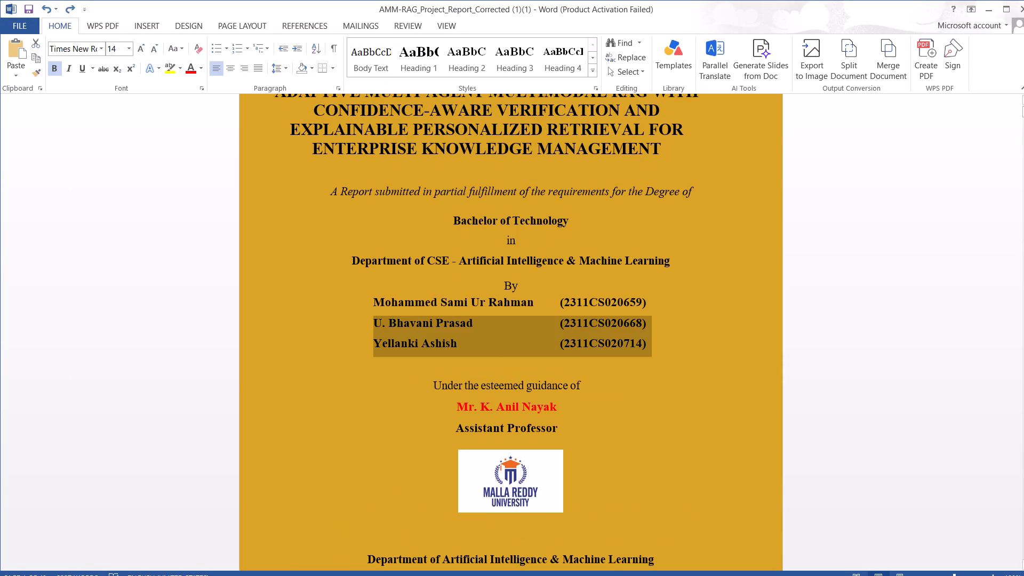
pyautogui.click(653, 323)
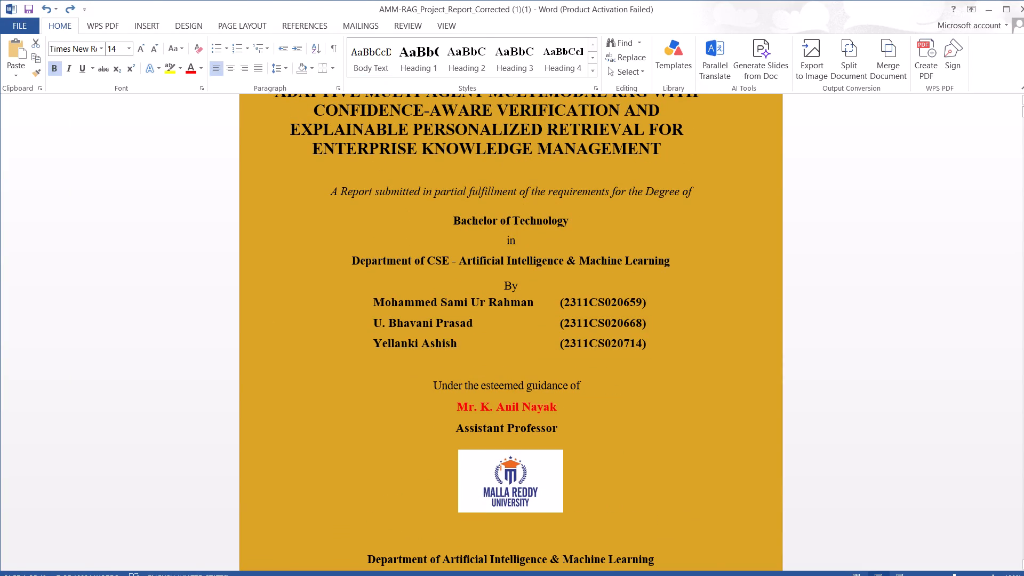
pyautogui.moveTo(650, 325); pyautogui.dragTo(402, 314)
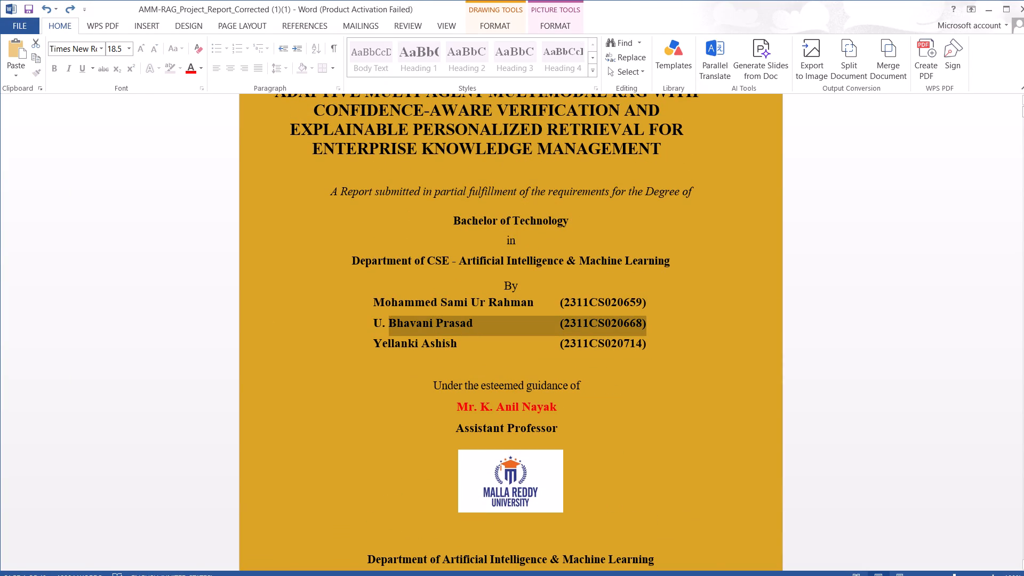
pyautogui.moveTo(402, 314); pyautogui.dragTo(383, 307)
pyautogui.press('BackSpace')
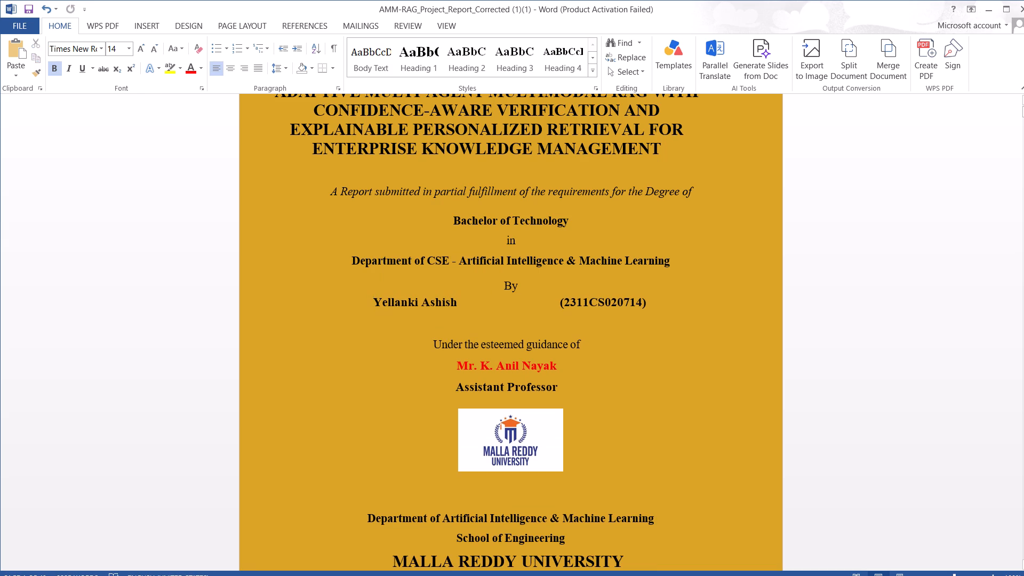
# Add a line below the student entry on the inner title page, try pasting content there, and undo the paste.
pyautogui.scroll(-10, 561, 318)
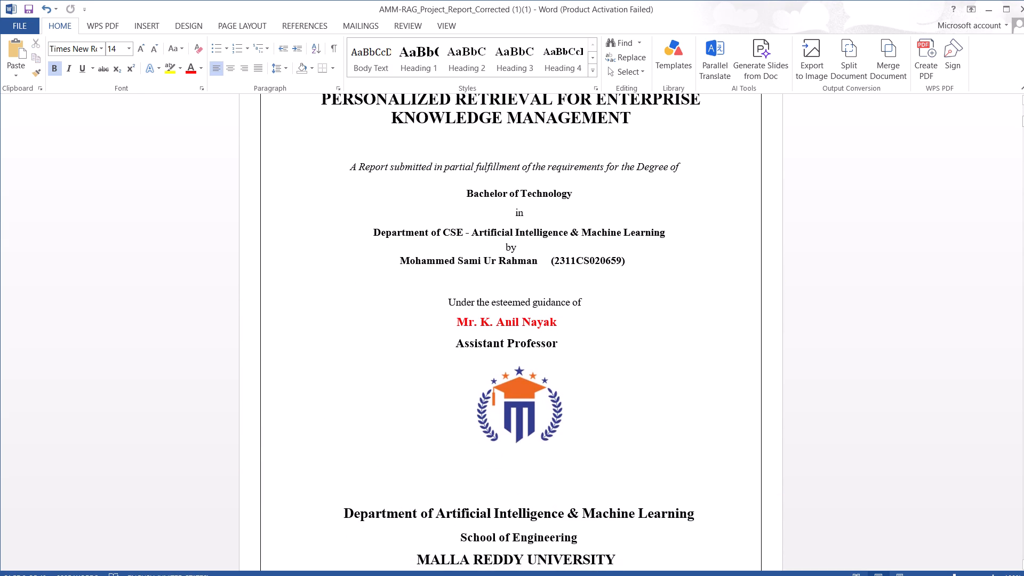
pyautogui.click(625, 279)
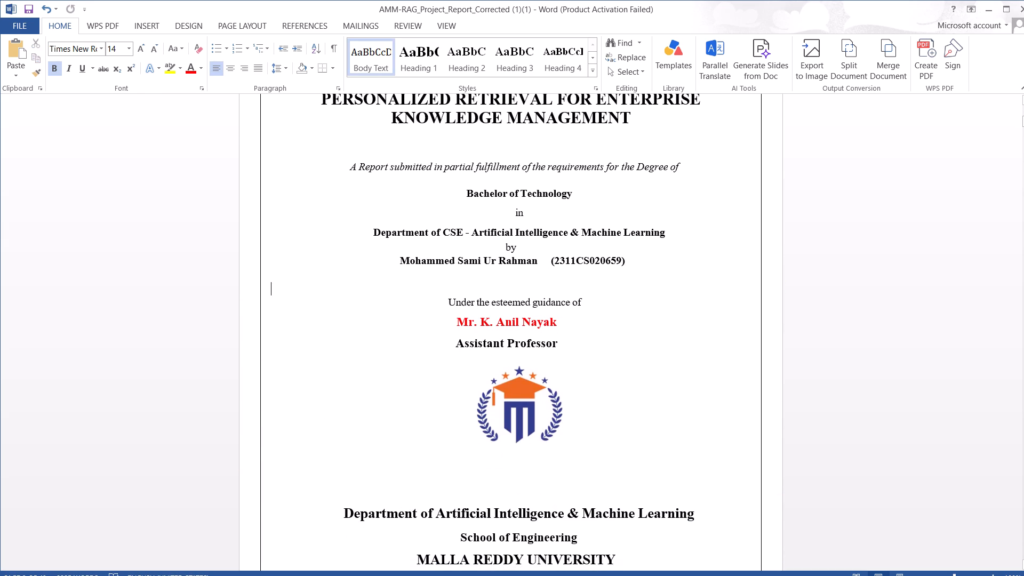
pyautogui.click(631, 262)
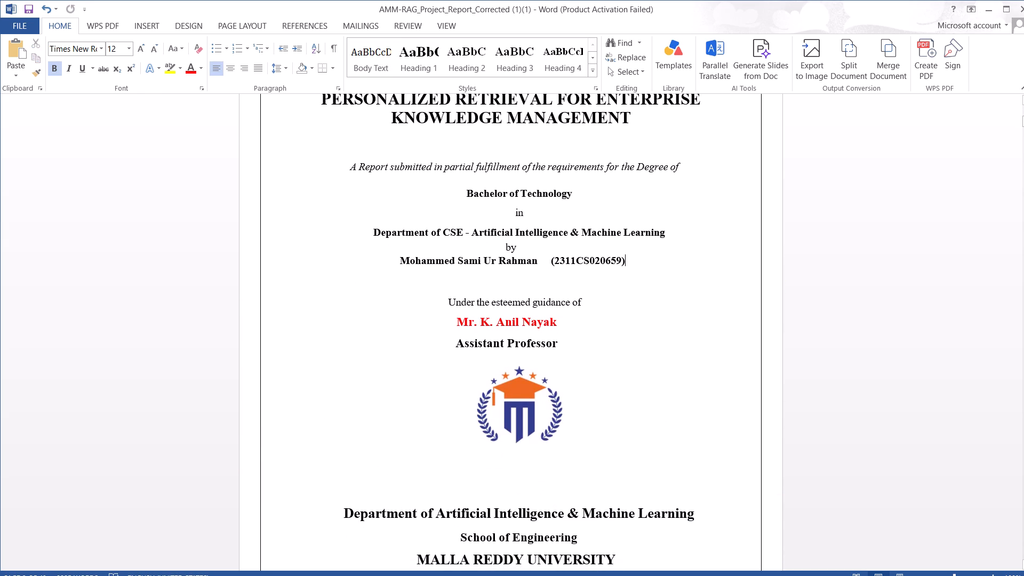
pyautogui.press('Return')
pyautogui.hotkey('ctrl', 'v')
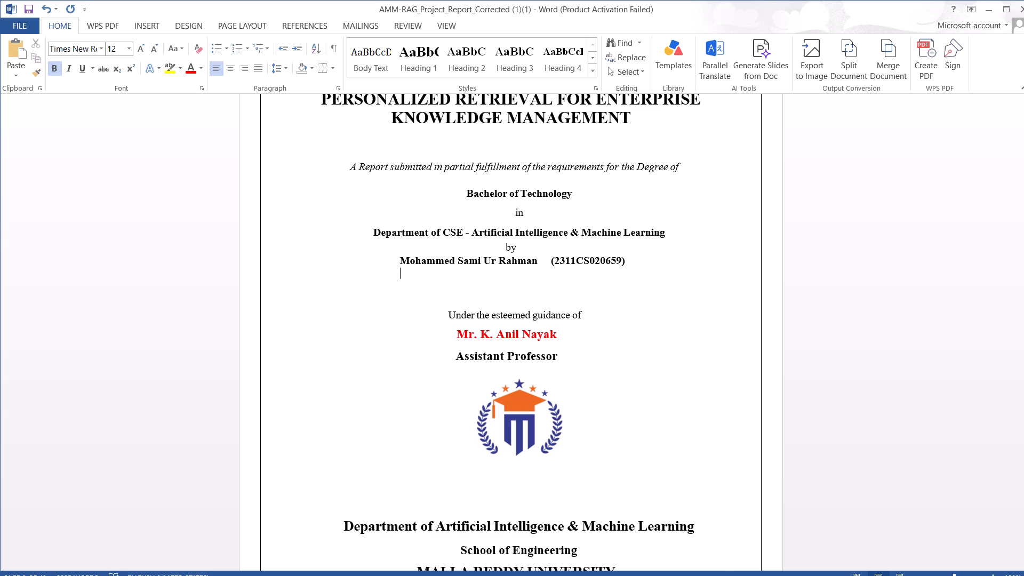
pyautogui.hotkey('ctrl', 'z')
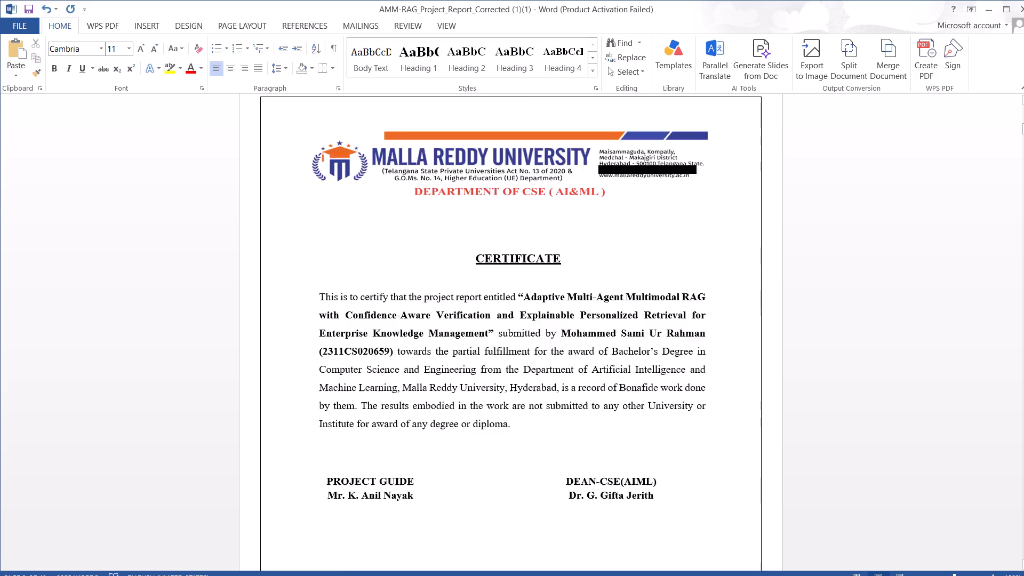
# Change the roll number on the inner title page to match the student listed on the gold cover page.
pyautogui.scroll(7, 602, 287)
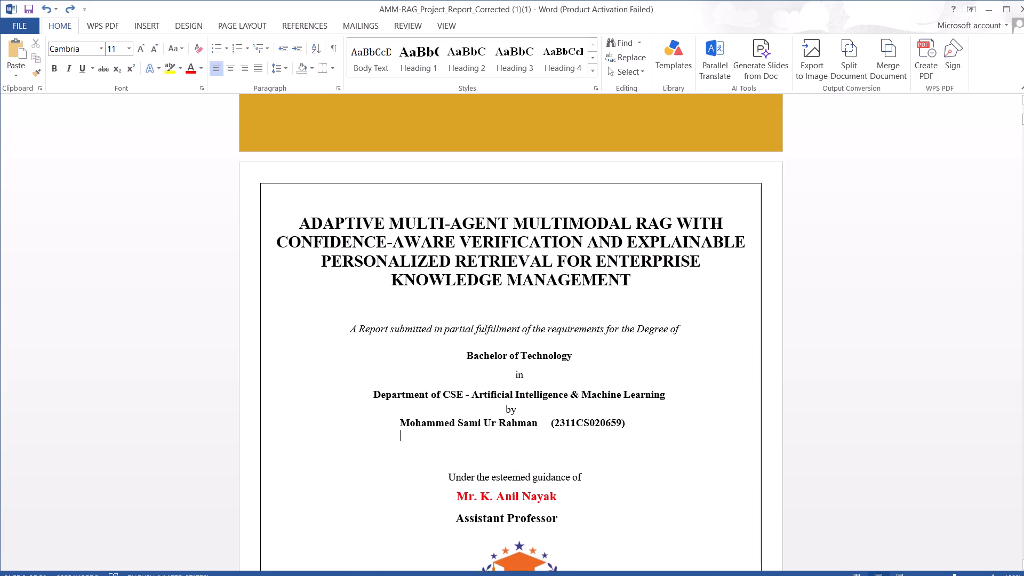
pyautogui.scroll(6, 602, 287)
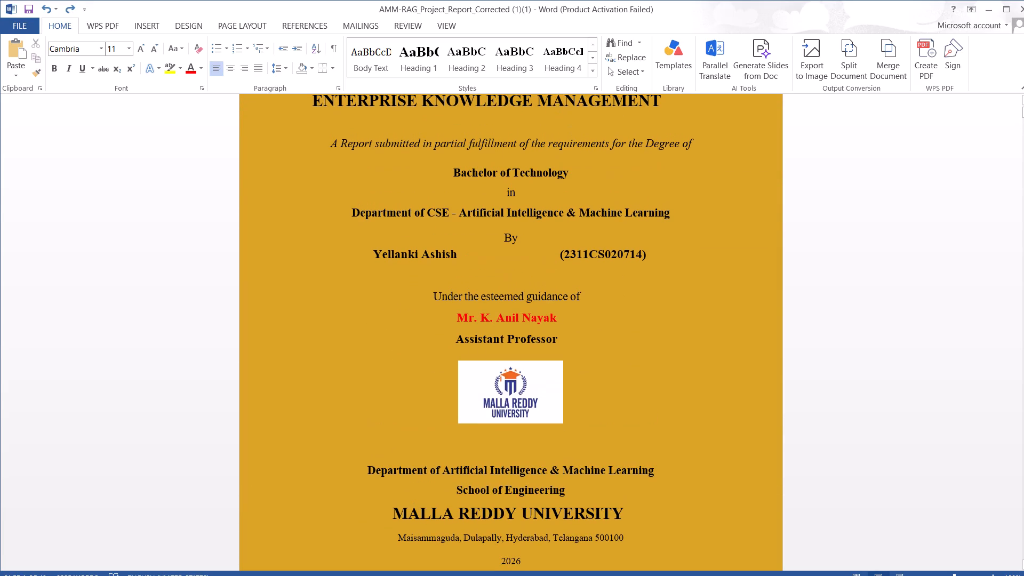
pyautogui.scroll(-9, 537, 293)
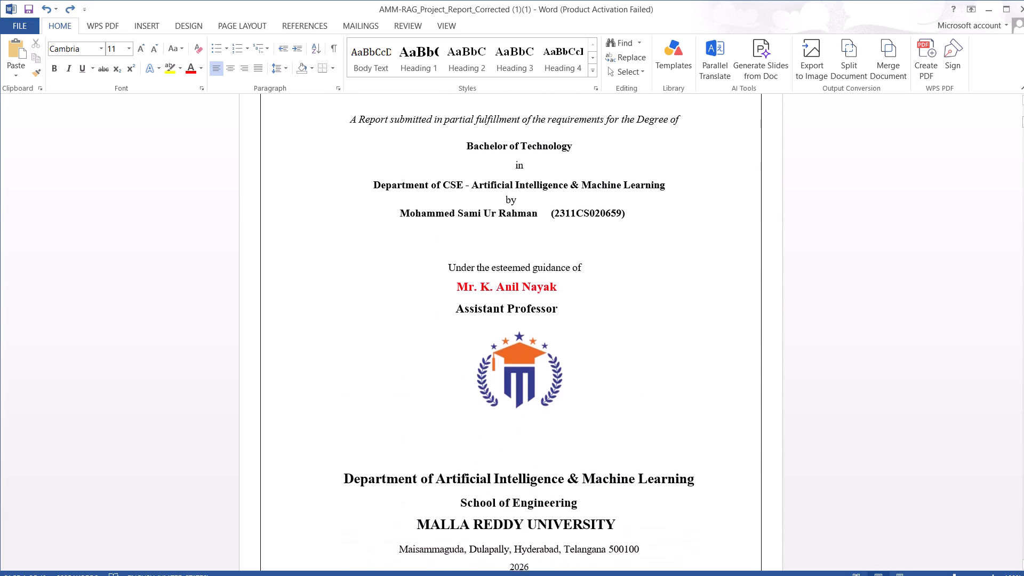
pyautogui.click(624, 212)
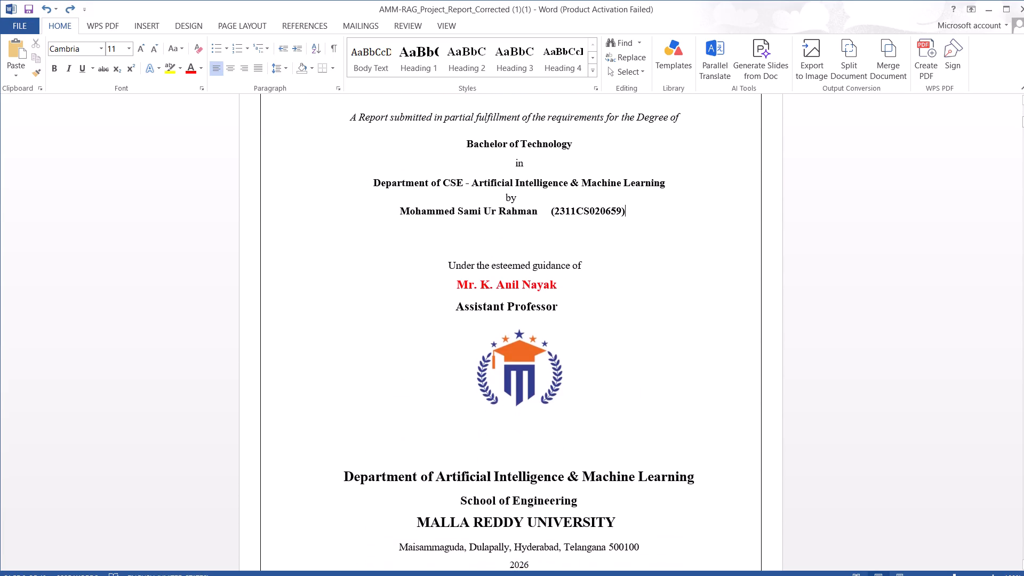
pyautogui.press('Left')
pyautogui.press('BackSpace')
pyautogui.press('BackSpace')
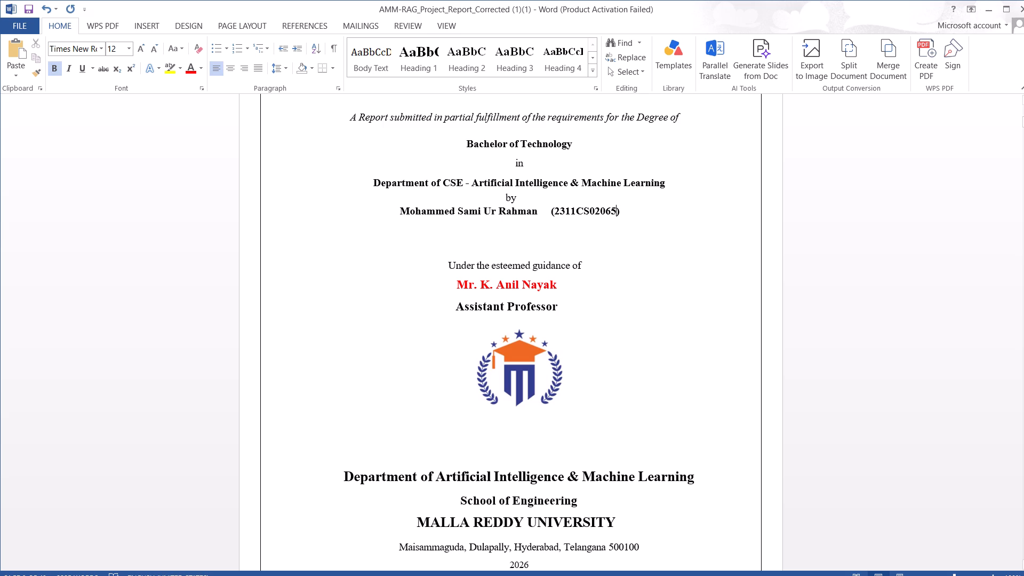
pyautogui.press('BackSpace')
pyautogui.press('BackSpace')
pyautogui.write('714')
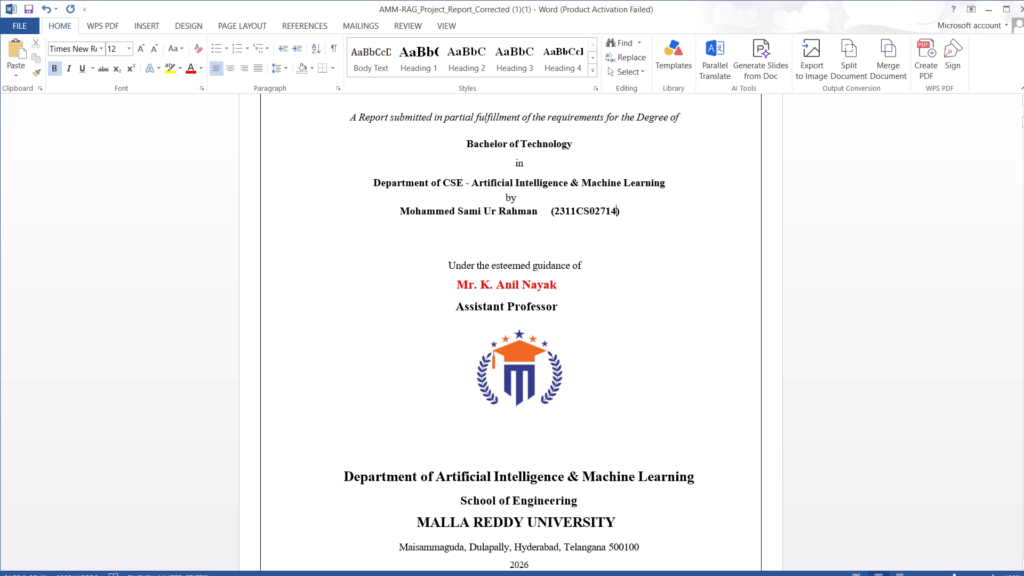
pyautogui.click(598, 205)
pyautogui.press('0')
# Replace the student name on the inner title page with the name listed on the gold cover page.
pyautogui.scroll(6, 630, 262)
pyautogui.scroll(-3, 630, 262)
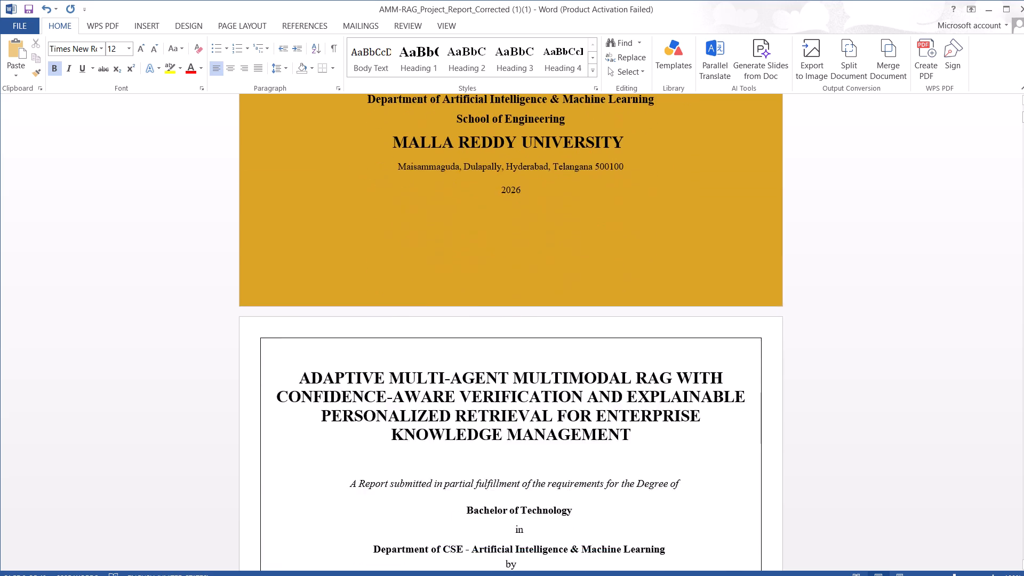
pyautogui.scroll(-1, 630, 262)
pyautogui.click(537, 320)
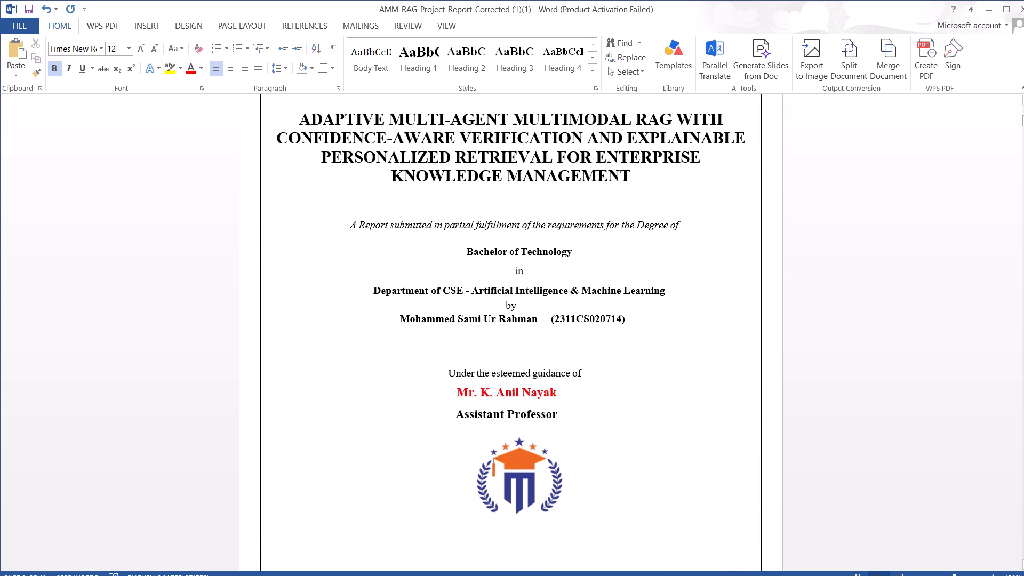
pyautogui.press('BackSpace')
pyautogui.press('BackSpace')
pyautogui.press('BackSpace')
pyautogui.press('BackSpace')
pyautogui.press('BackSpace')
pyautogui.press('BackSpace')
pyautogui.press('BackSpace')
pyautogui.press('BackSpace')
pyautogui.press('BackSpace')
pyautogui.press('BackSpace')
pyautogui.press('BackSpace')
pyautogui.press('BackSpace')
pyautogui.press('BackSpace')
pyautogui.press('BackSpace')
pyautogui.press('BackSpace')
pyautogui.press('BackSpace')
pyautogui.press('BackSpace')
pyautogui.press('BackSpace')
pyautogui.press('BackSpace')
pyautogui.press('BackSpace')
pyautogui.press('BackSpace')
pyautogui.press('BackSpace')
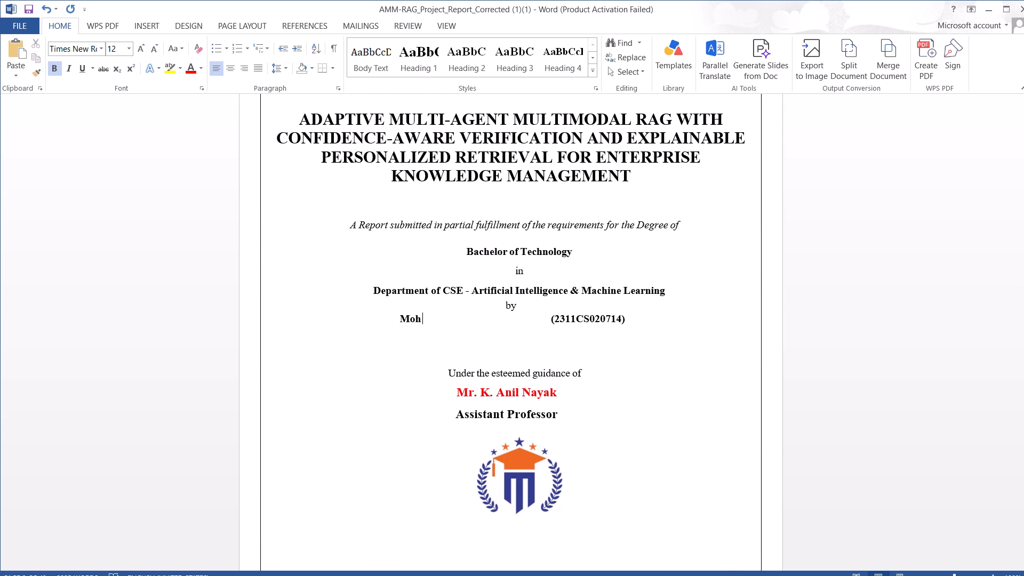
pyautogui.press('BackSpace')
pyautogui.press('BackSpace')
pyautogui.press('BackSpace')
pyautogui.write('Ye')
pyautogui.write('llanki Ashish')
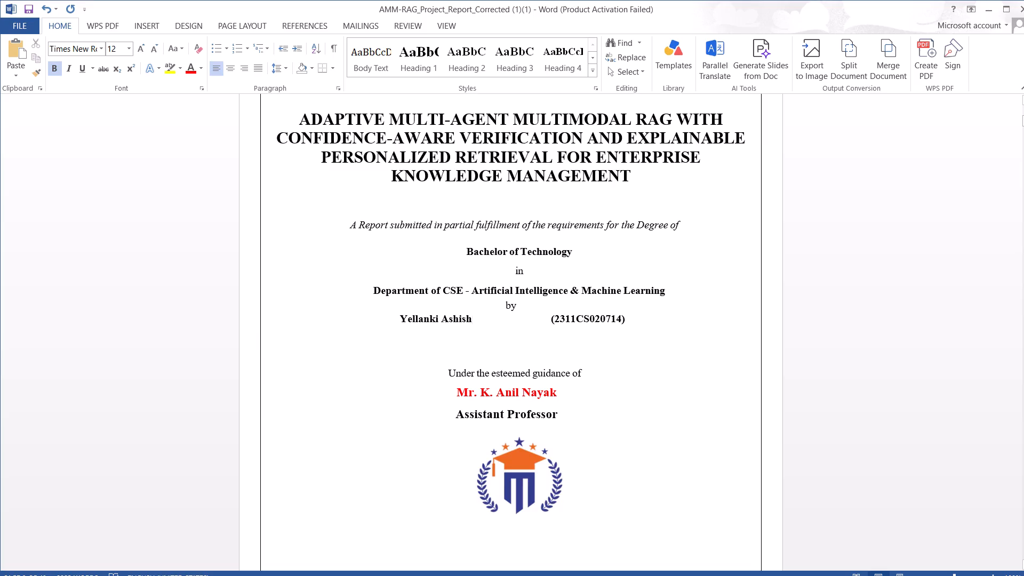
# Change the roll number in the certificate paragraph to the new student's roll number.
pyautogui.scroll(-7, 614, 358)
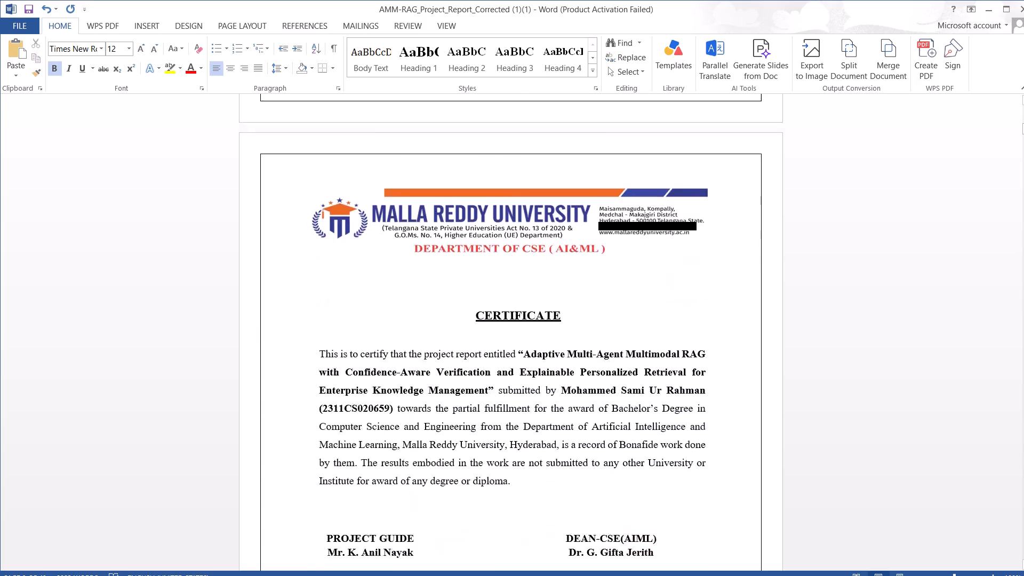
pyautogui.scroll(-2, 614, 358)
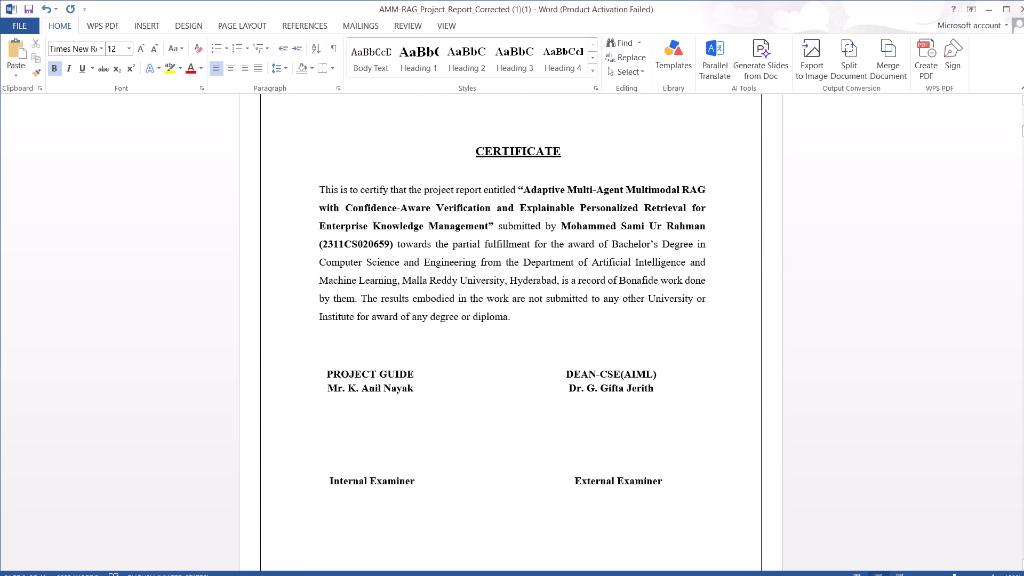
pyautogui.click(389, 245)
pyautogui.press('BackSpace')
pyautogui.press('BackSpace')
pyautogui.press('BackSpace')
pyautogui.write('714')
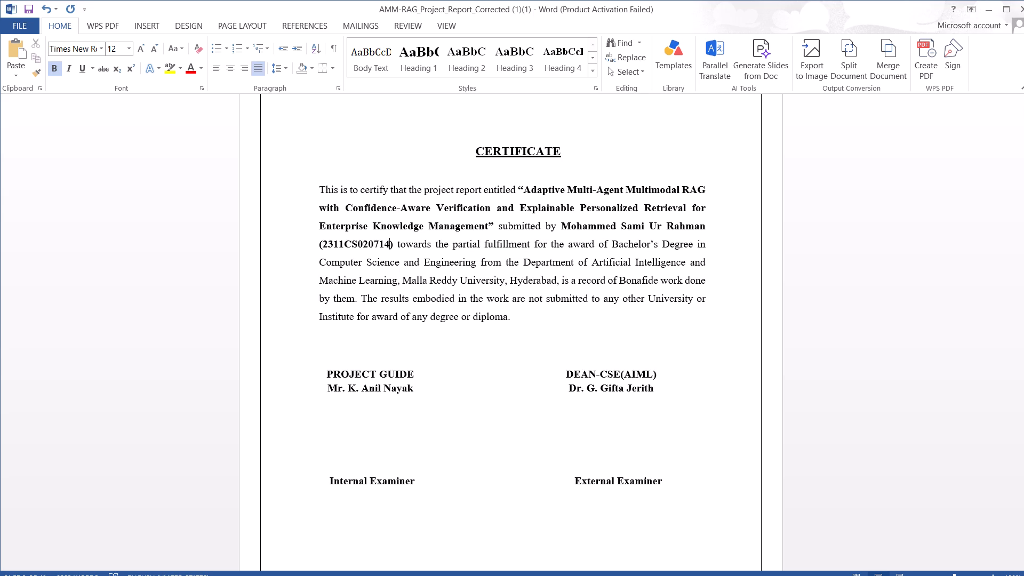
# Replace the student name in the certificate paragraph with the new student's name.
pyautogui.moveTo(705, 228); pyautogui.dragTo(689, 224)
pyautogui.moveTo(689, 224); pyautogui.dragTo(585, 227)
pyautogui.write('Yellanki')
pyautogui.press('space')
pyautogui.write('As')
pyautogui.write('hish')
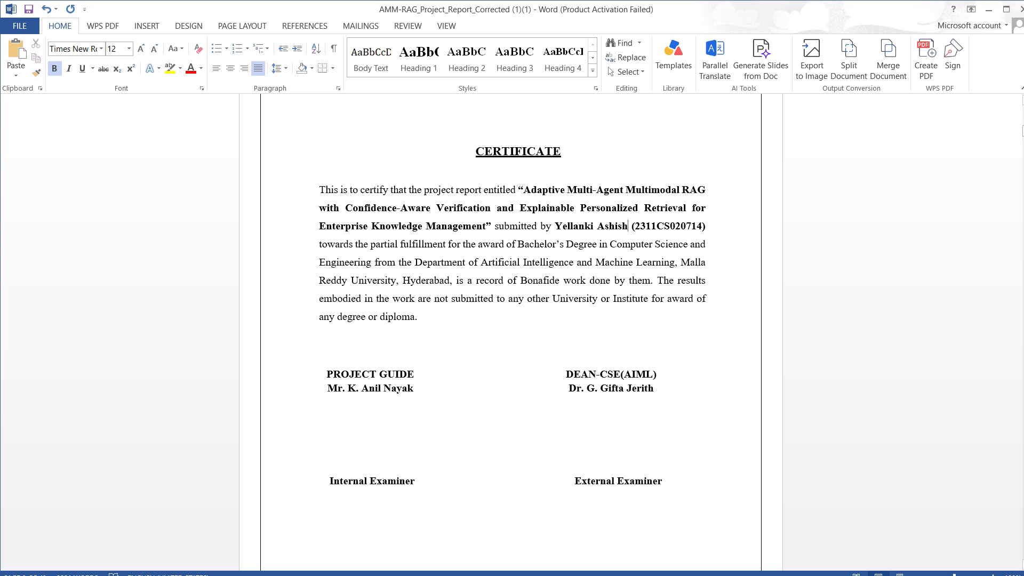
# Change the roll number in the signature line of the Declaration page to the new student's roll number.
pyautogui.scroll(-2, 617, 412)
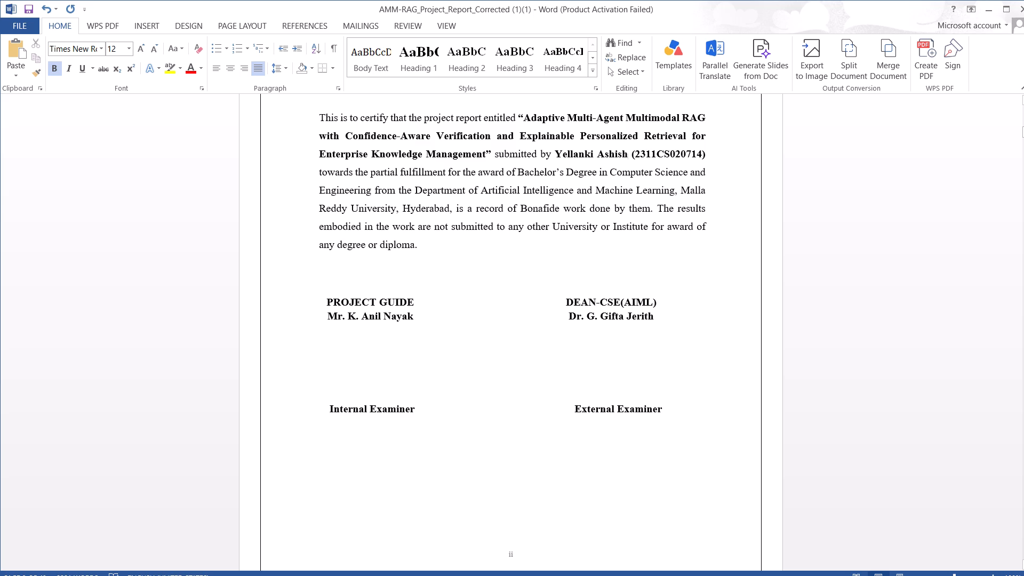
pyautogui.scroll(-5, 617, 412)
pyautogui.scroll(1, 617, 412)
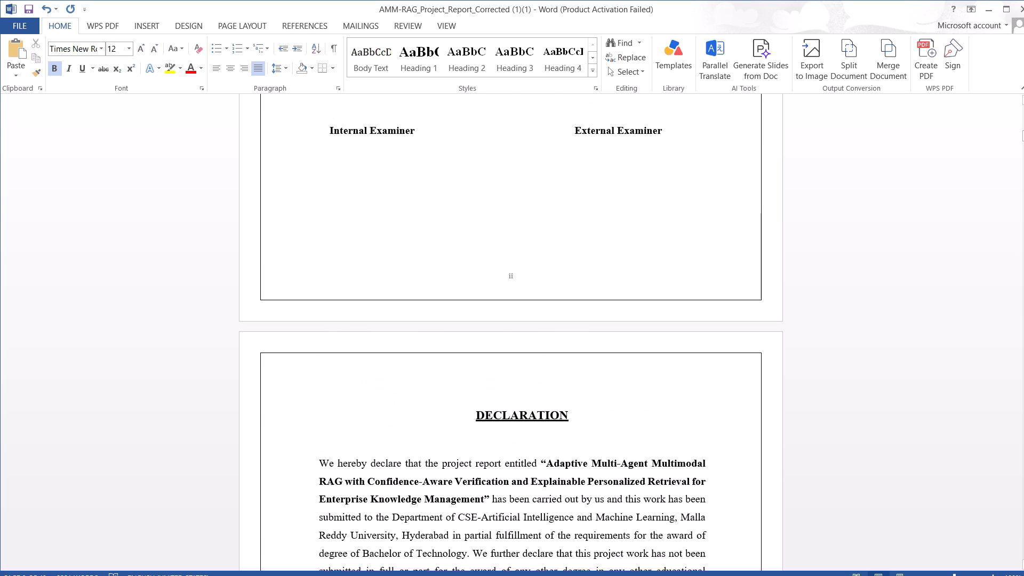
pyautogui.scroll(-3, 617, 412)
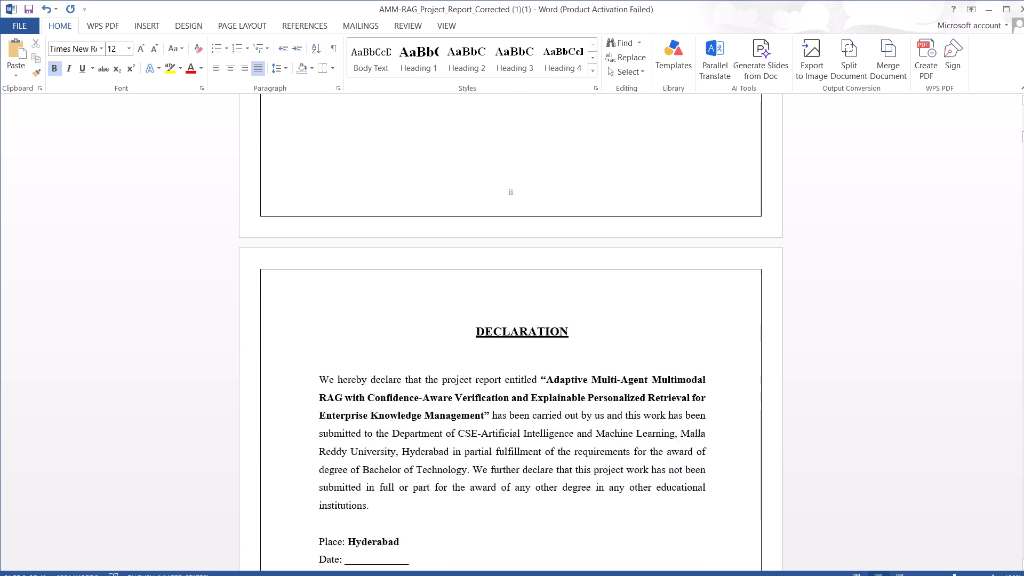
pyautogui.scroll(-1, 617, 412)
pyautogui.click(581, 427)
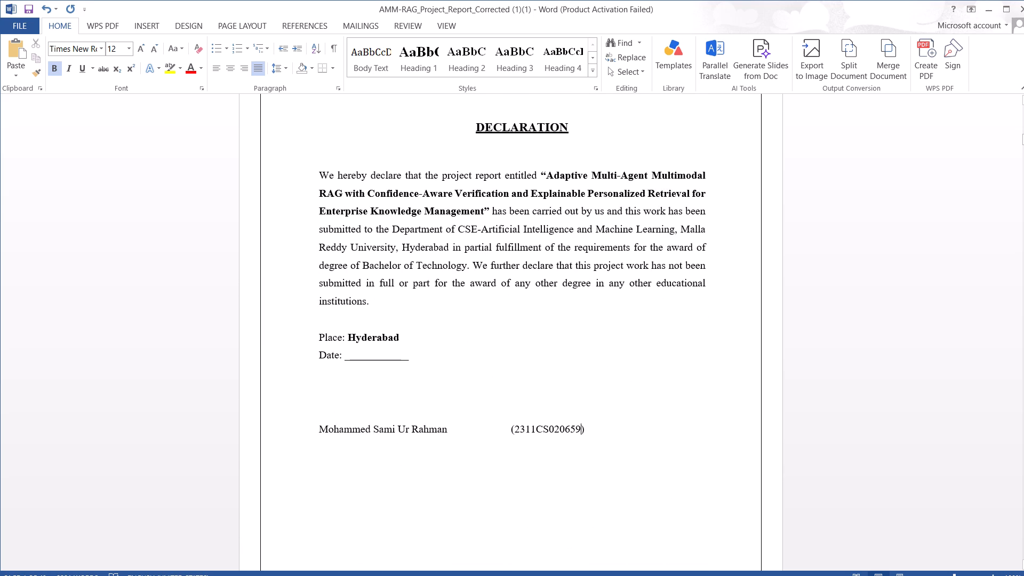
pyautogui.press('BackSpace')
pyautogui.press('BackSpace')
pyautogui.press('BackSpace')
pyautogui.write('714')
# Replace the student name in the signature line of the Declaration page with the new student's name.
pyautogui.click(452, 429)
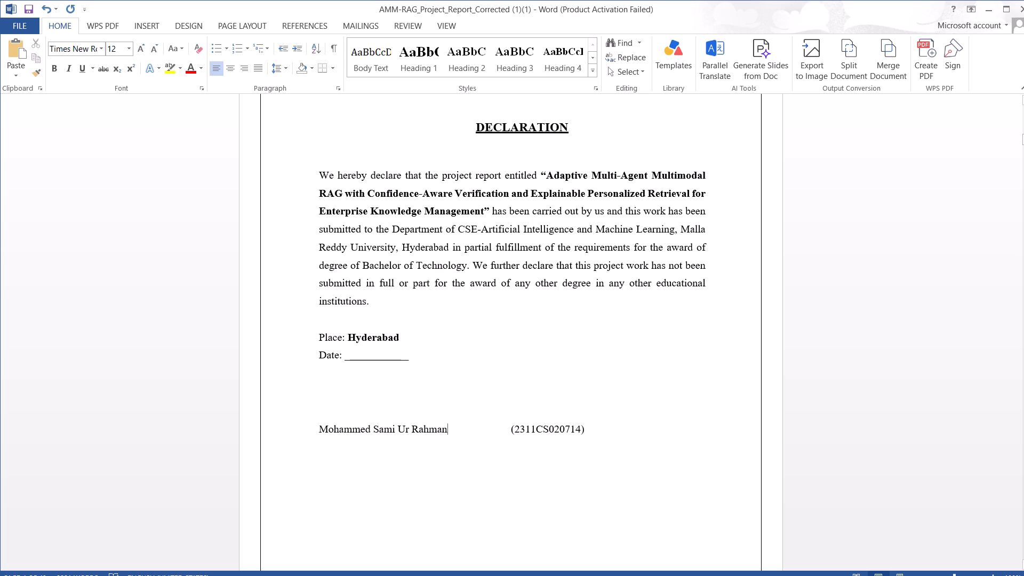
pyautogui.press('BackSpace')
pyautogui.press('BackSpace')
pyautogui.press('BackSpace')
pyautogui.press('BackSpace')
pyautogui.press('BackSpace')
pyautogui.press('BackSpace')
pyautogui.press('BackSpace')
pyautogui.press('BackSpace')
pyautogui.press('BackSpace')
pyautogui.press('BackSpace')
pyautogui.press('BackSpace')
pyautogui.press('BackSpace')
pyautogui.press('BackSpace')
pyautogui.press('BackSpace')
pyautogui.press('BackSpace')
pyautogui.press('BackSpace')
pyautogui.press('BackSpace')
pyautogui.press('BackSpace')
pyautogui.press('BackSpace')
pyautogui.press('BackSpace')
pyautogui.press('BackSpace')
pyautogui.press('BackSpace')
pyautogui.press('BackSpace')
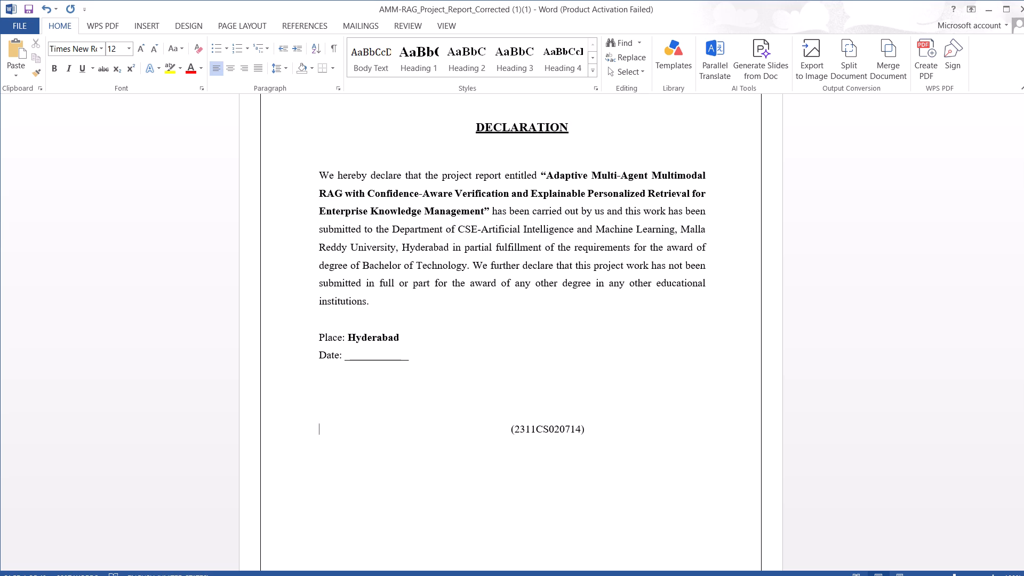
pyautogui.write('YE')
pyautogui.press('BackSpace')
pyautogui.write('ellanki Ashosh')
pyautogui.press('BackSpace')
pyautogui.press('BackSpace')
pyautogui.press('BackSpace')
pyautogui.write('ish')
# Change the roll number in the signature line of the Acknowledgement page to the new student's roll number.
pyautogui.scroll(-8, 566, 430)
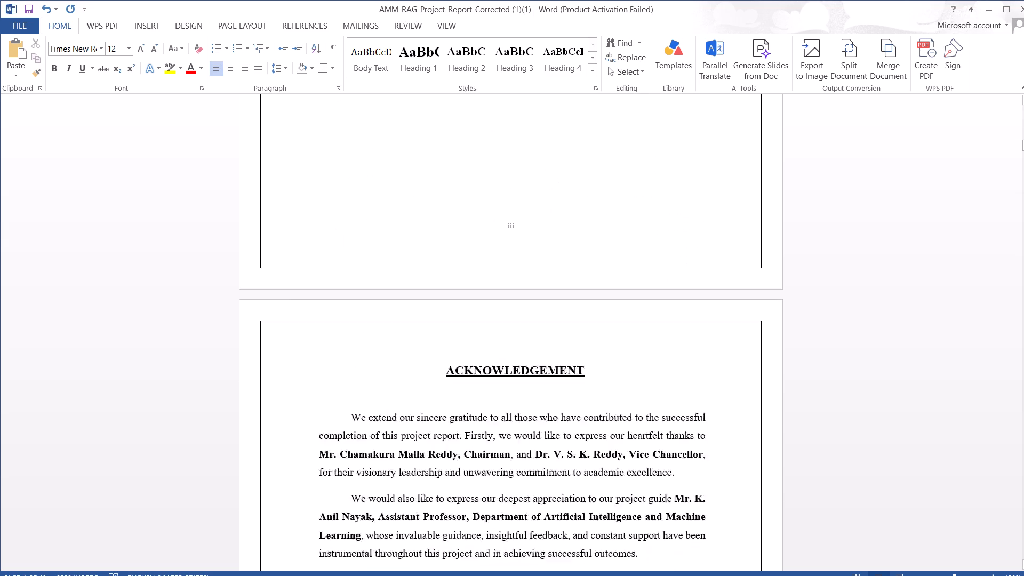
pyautogui.scroll(-3, 566, 430)
pyautogui.click(581, 439)
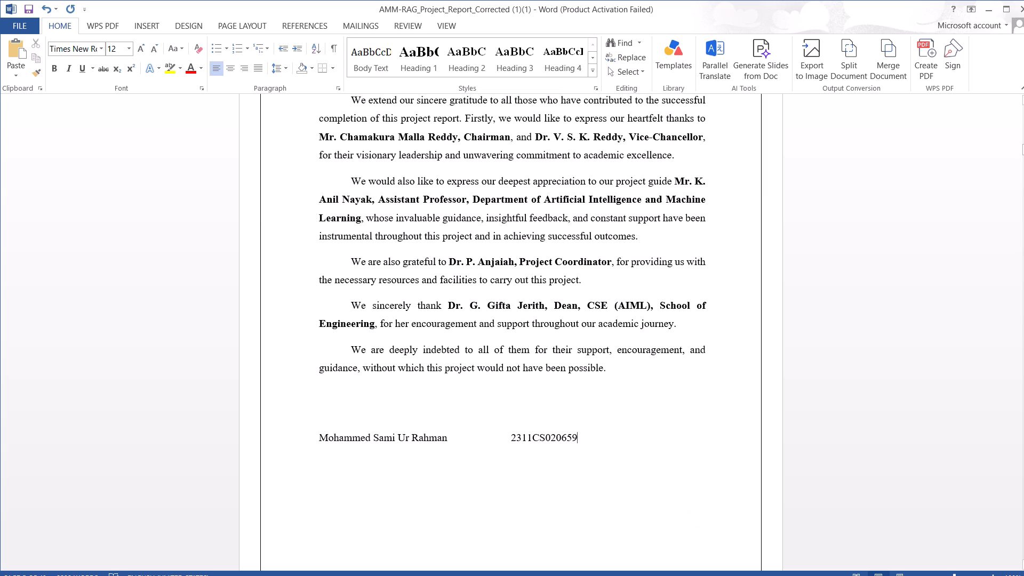
pyautogui.press('BackSpace')
pyautogui.press('BackSpace')
pyautogui.press('BackSpace')
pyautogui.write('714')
# Replace the student name in the signature line of the Acknowledgement page with the new student's name.
pyautogui.click(447, 436)
pyautogui.press('BackSpace')
pyautogui.press('BackSpace')
pyautogui.press('BackSpace')
pyautogui.press('BackSpace')
pyautogui.press('BackSpace')
pyautogui.press('BackSpace')
pyautogui.press('BackSpace')
pyautogui.press('BackSpace')
pyautogui.press('BackSpace')
pyautogui.press('BackSpace')
pyautogui.press('BackSpace')
pyautogui.press('BackSpace')
pyautogui.press('BackSpace')
pyautogui.press('BackSpace')
pyautogui.press('BackSpace')
pyautogui.press('BackSpace')
pyautogui.press('BackSpace')
pyautogui.press('BackSpace')
pyautogui.press('BackSpace')
pyautogui.press('BackSpace')
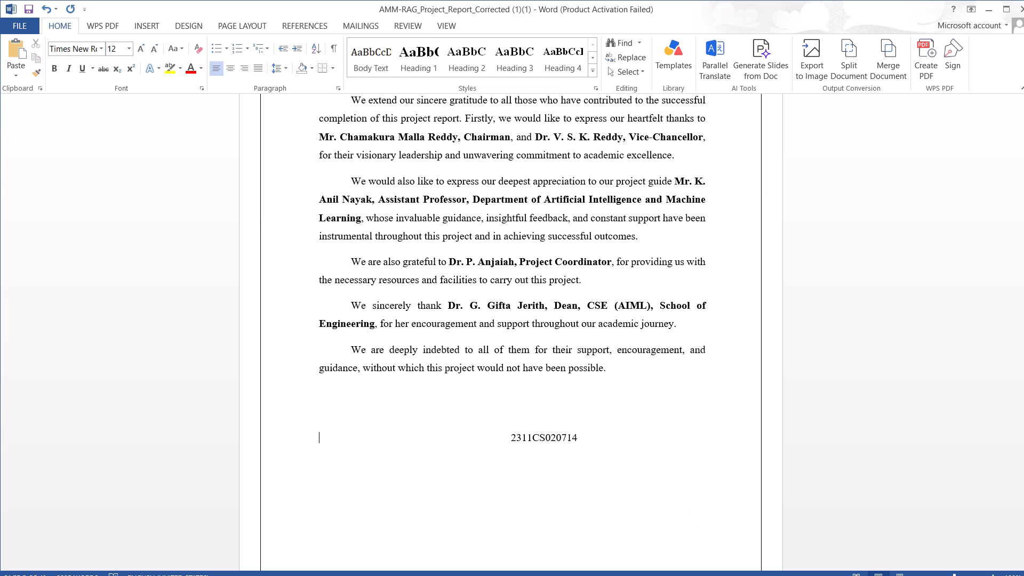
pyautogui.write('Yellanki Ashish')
# Save the edited report document under its existing name.
pyautogui.scroll(-10, 607, 411)
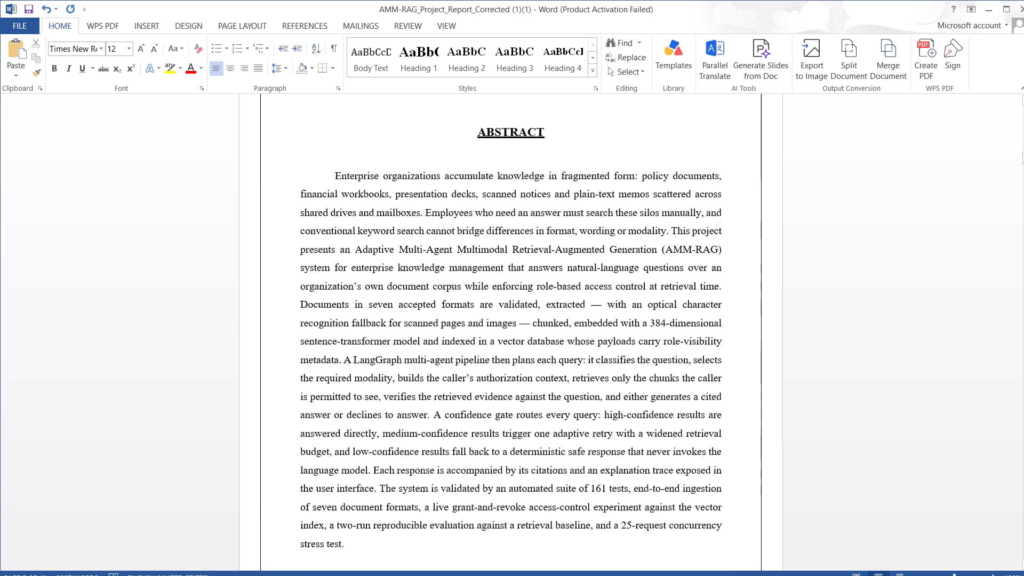
pyautogui.scroll(-7, 607, 411)
pyautogui.hotkey('ctrl', 's')
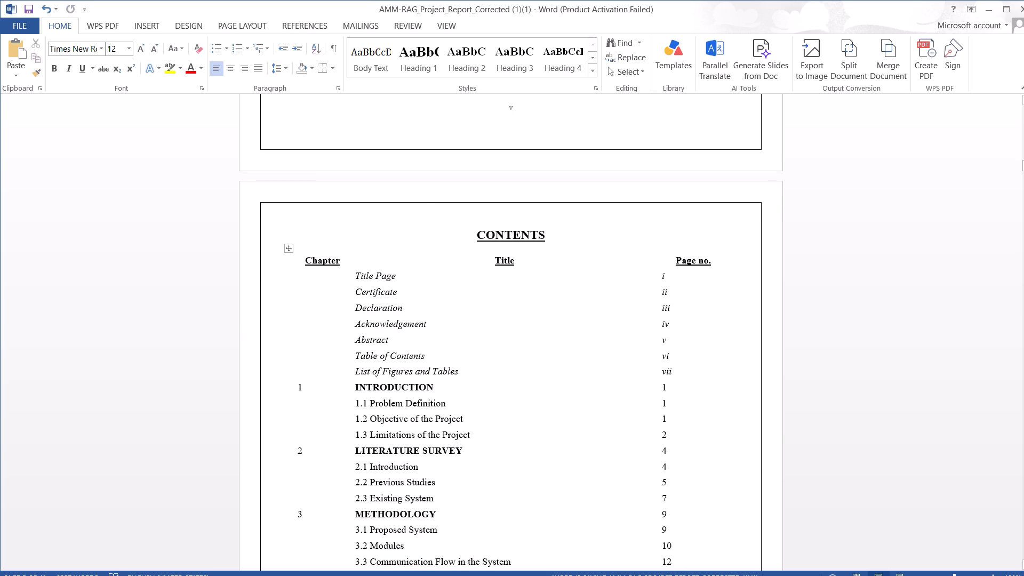
# Save a PDF copy of the report to the personal OneDrive folder, named AMM-RAG_Project_Report_Corrected_Ashish.
pyautogui.click(23, 29)
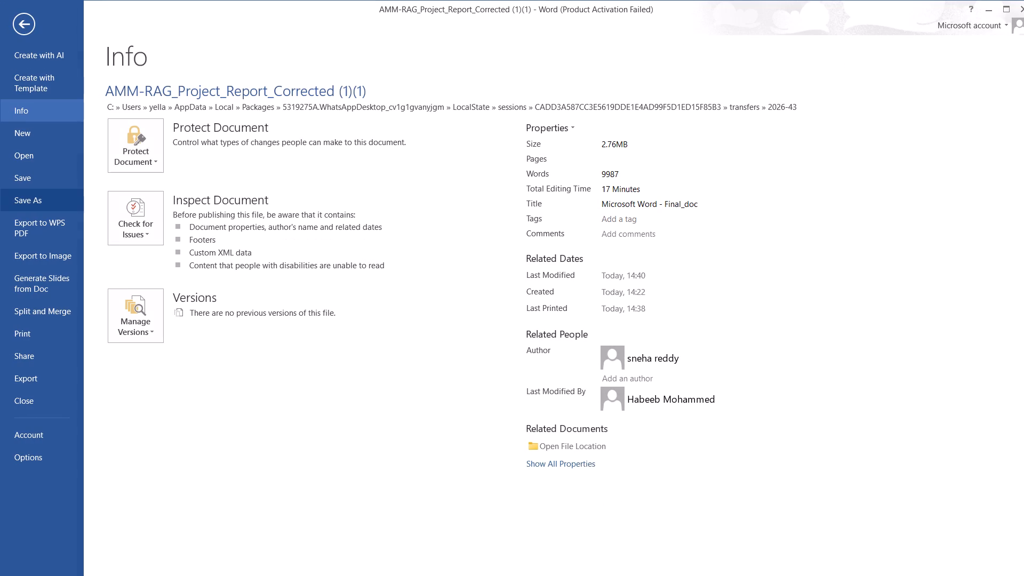
pyautogui.click(38, 201)
pyautogui.click(350, 219)
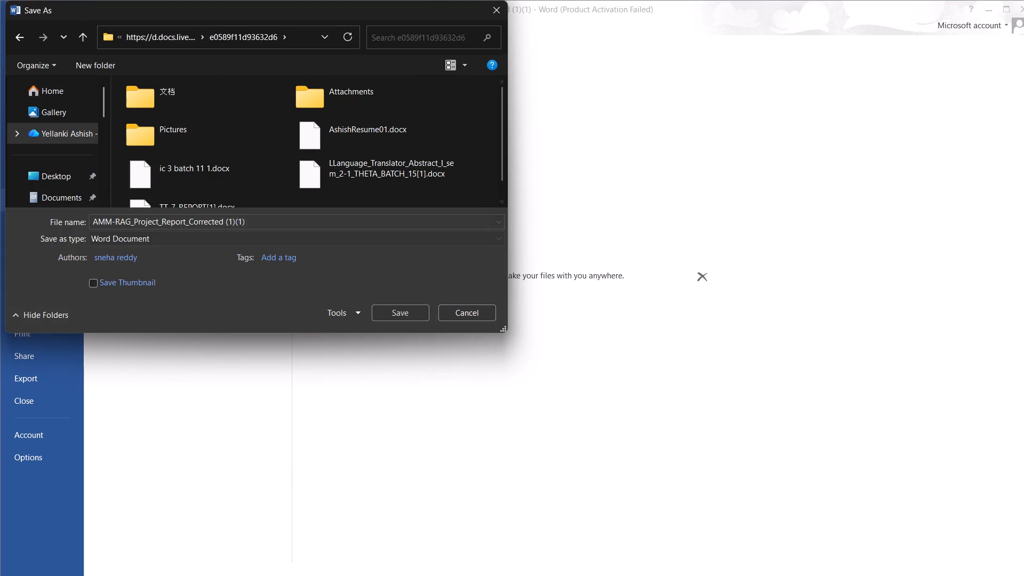
pyautogui.click(258, 222)
pyautogui.click(258, 222)
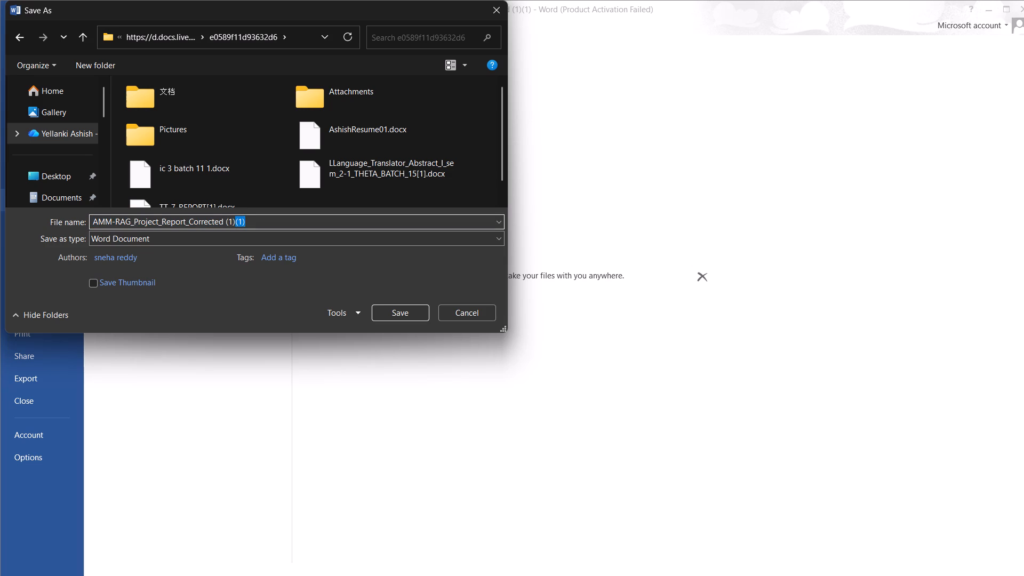
pyautogui.press('BackSpace')
pyautogui.press('BackSpace')
pyautogui.press('BackSpace')
pyautogui.press('BackSpace')
pyautogui.press('BackSpace')
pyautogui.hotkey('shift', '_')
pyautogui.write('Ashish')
pyautogui.click(137, 238)
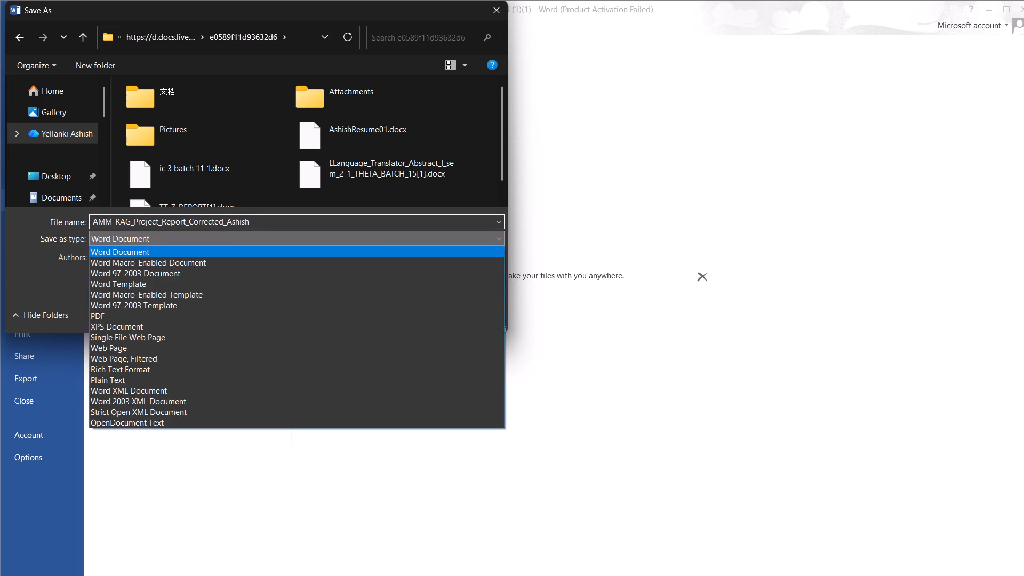
pyautogui.click(110, 315)
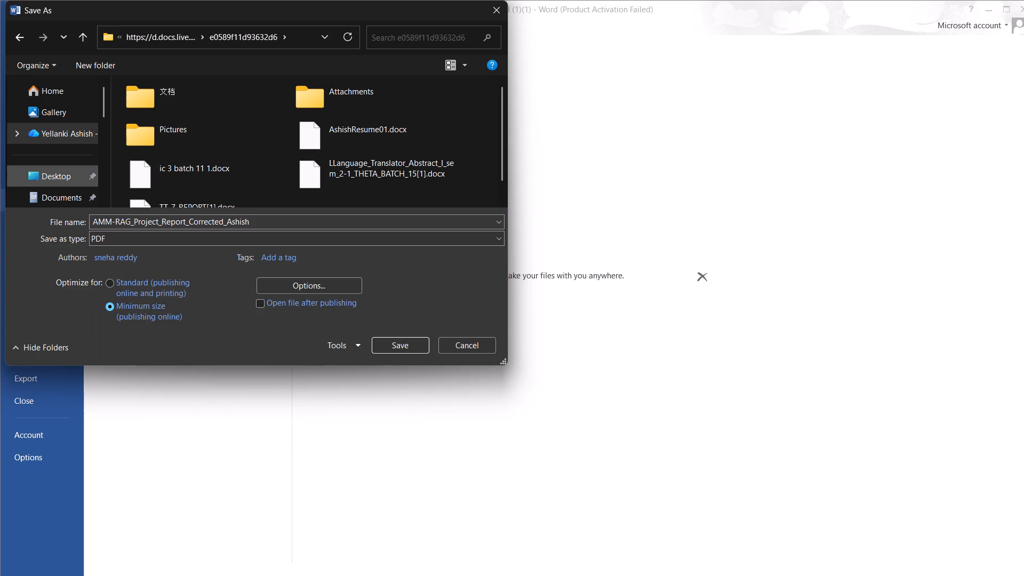
pyautogui.click(61, 171)
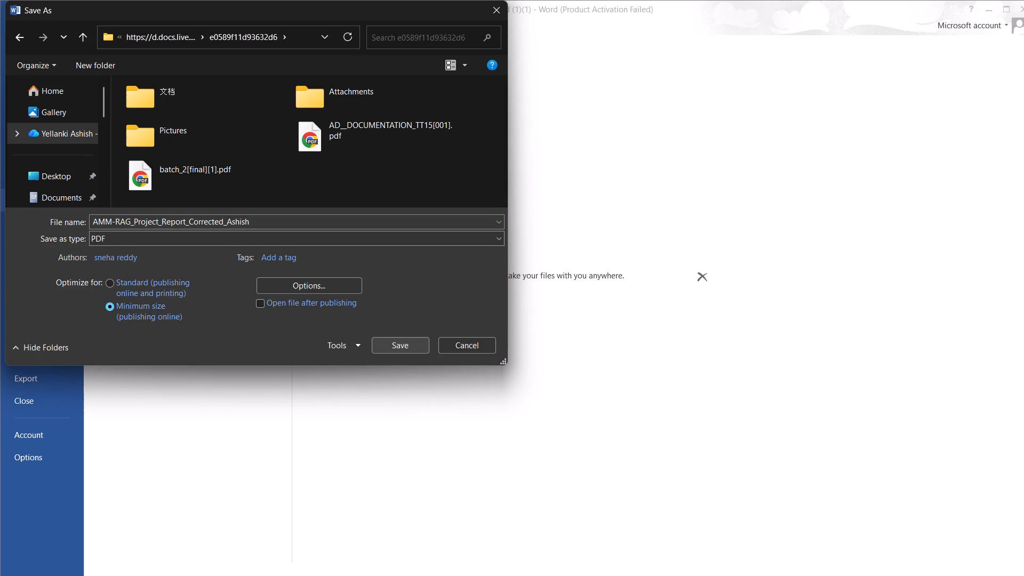
pyautogui.click(415, 344)
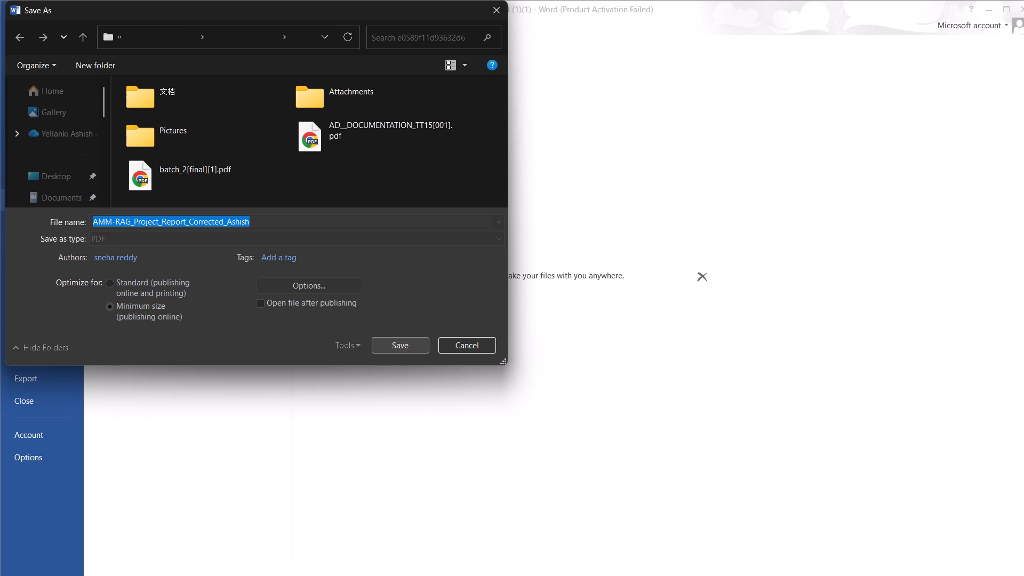
pyautogui.click(415, 344)
# Switch from Word to another open application.
pyautogui.hotkey('alt', 'Tab')
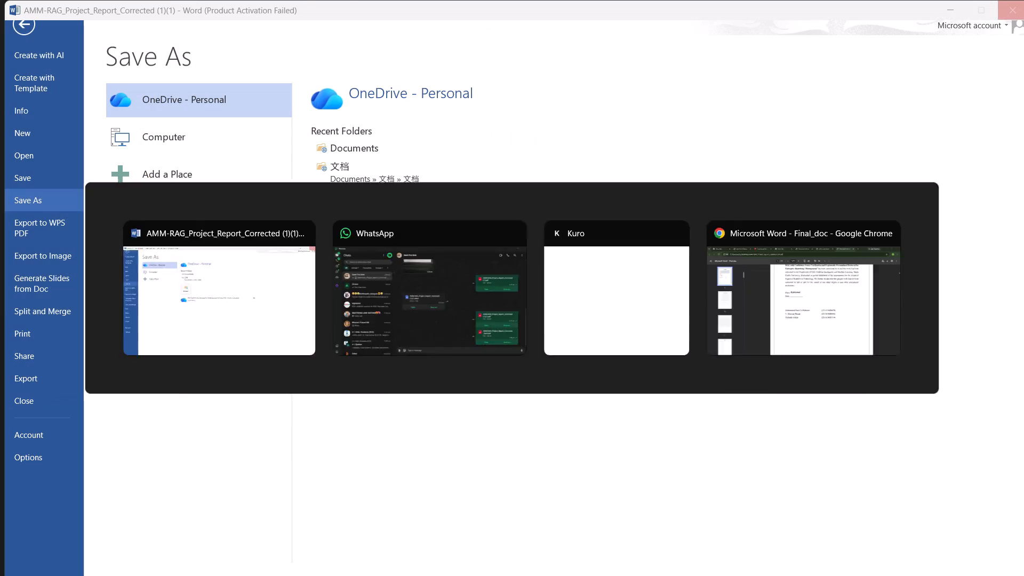
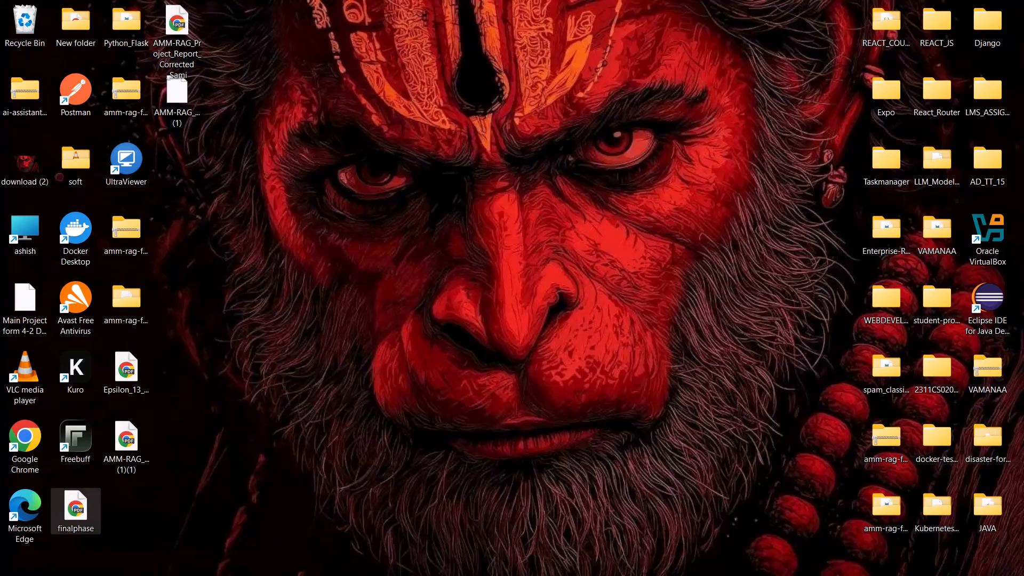
# Check the report PDF files on the desktop and return to the save dialog in Word.
pyautogui.keyDown('alt'); pyautogui.click(129, 380); pyautogui.keyUp('alt')
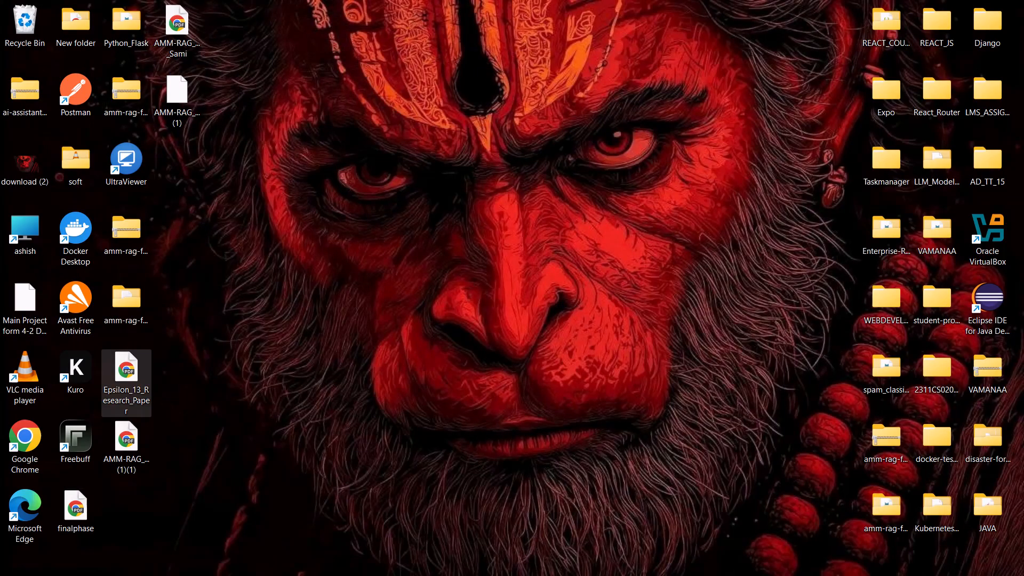
pyautogui.keyDown('alt'); pyautogui.click(134, 436); pyautogui.keyUp('alt')
pyautogui.keyDown('alt'); pyautogui.click(339, 260); pyautogui.keyUp('alt')
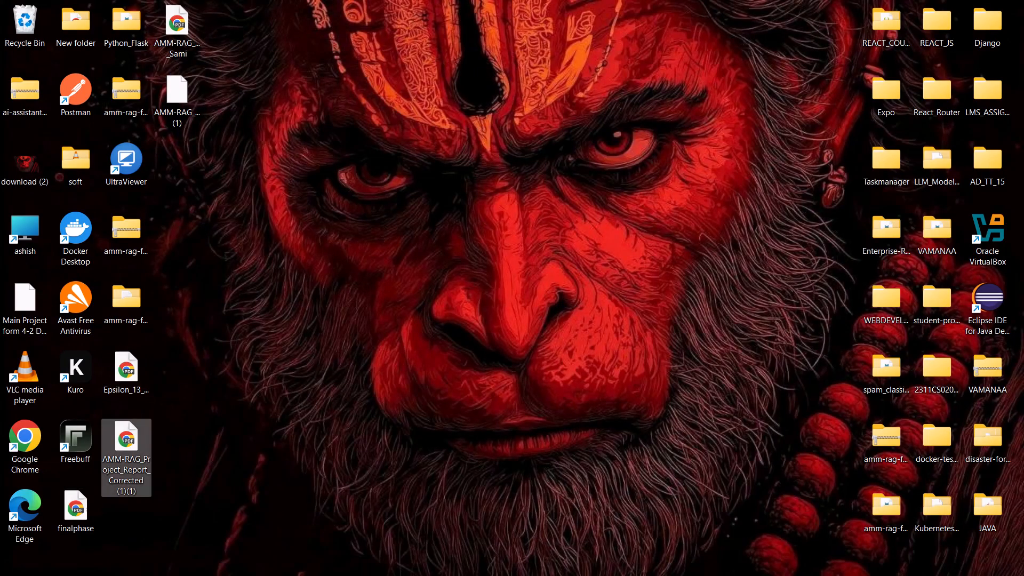
pyautogui.hotkey('alt', 'Tab')
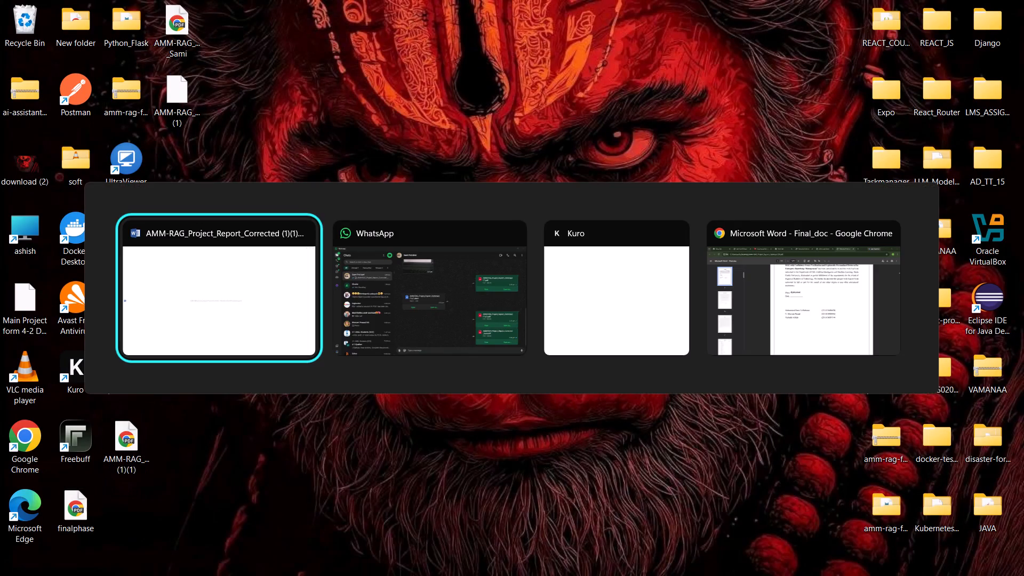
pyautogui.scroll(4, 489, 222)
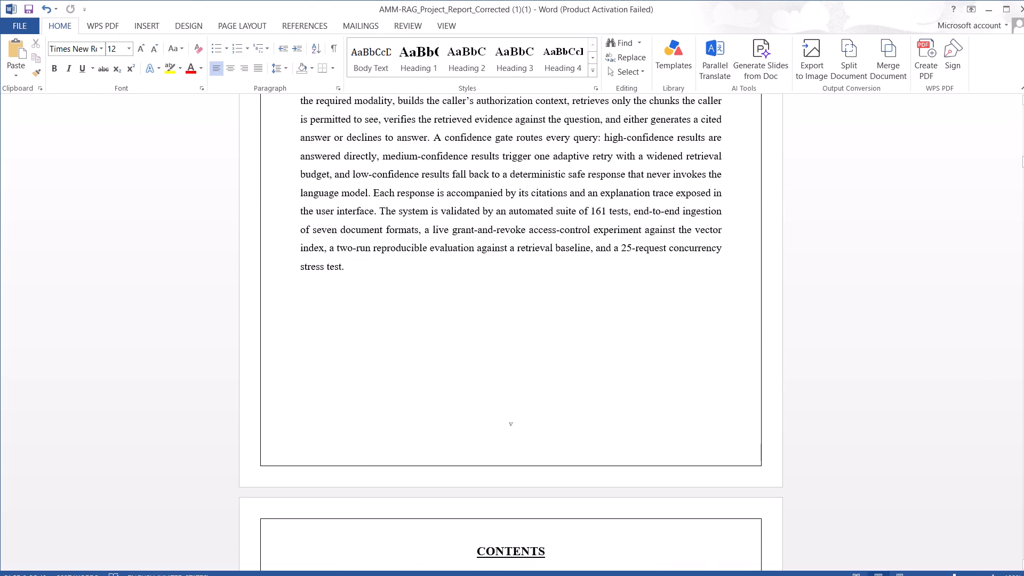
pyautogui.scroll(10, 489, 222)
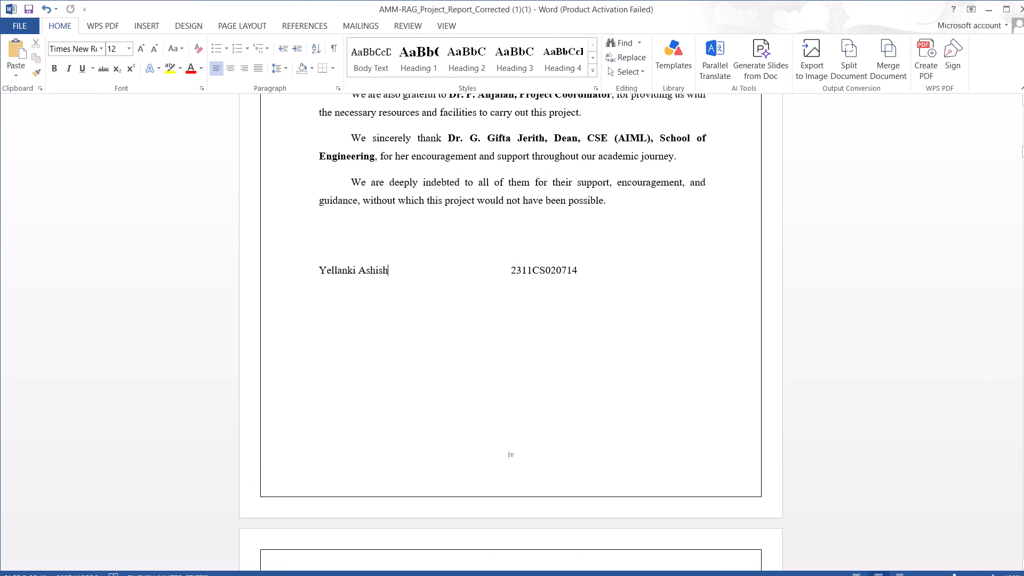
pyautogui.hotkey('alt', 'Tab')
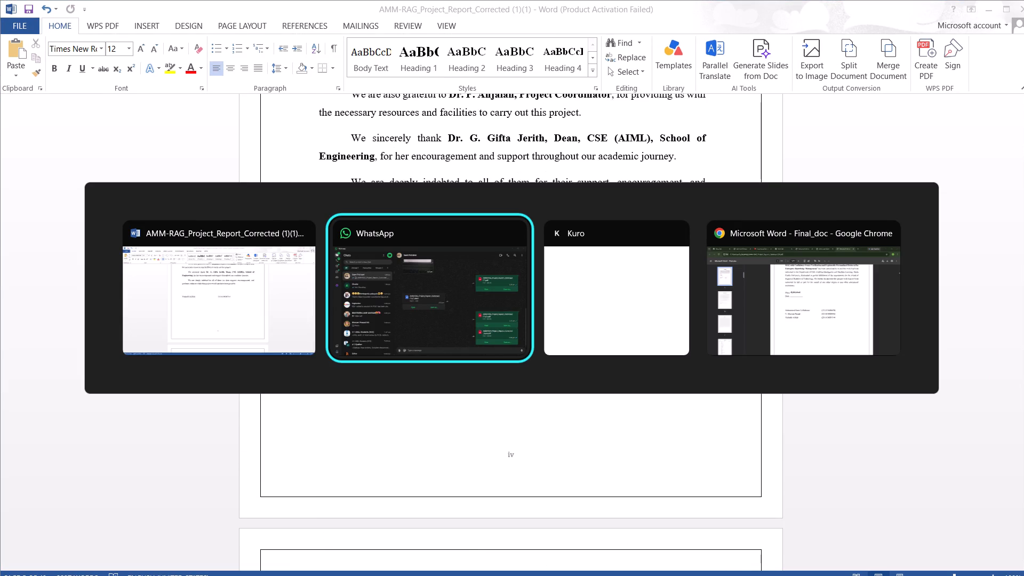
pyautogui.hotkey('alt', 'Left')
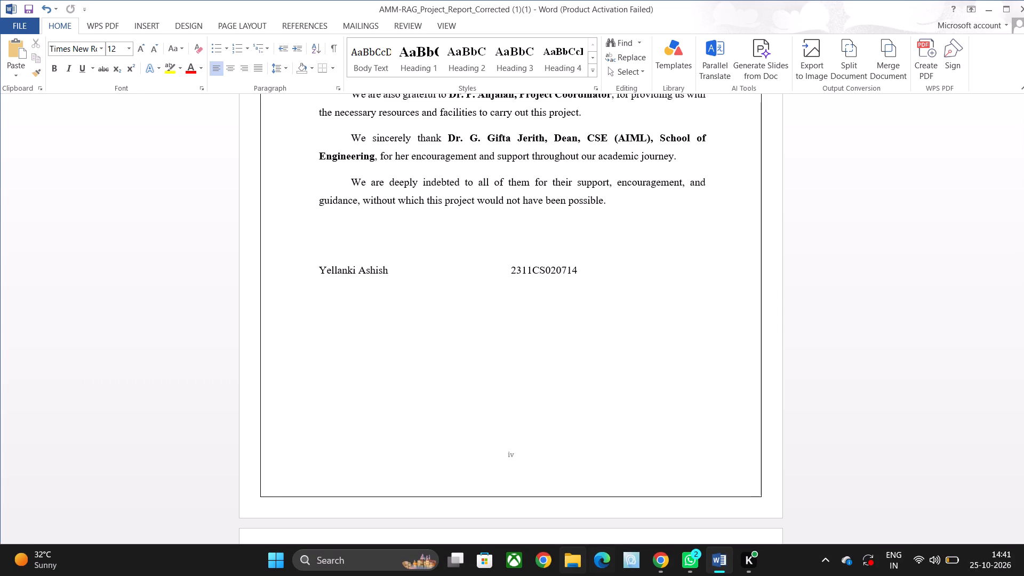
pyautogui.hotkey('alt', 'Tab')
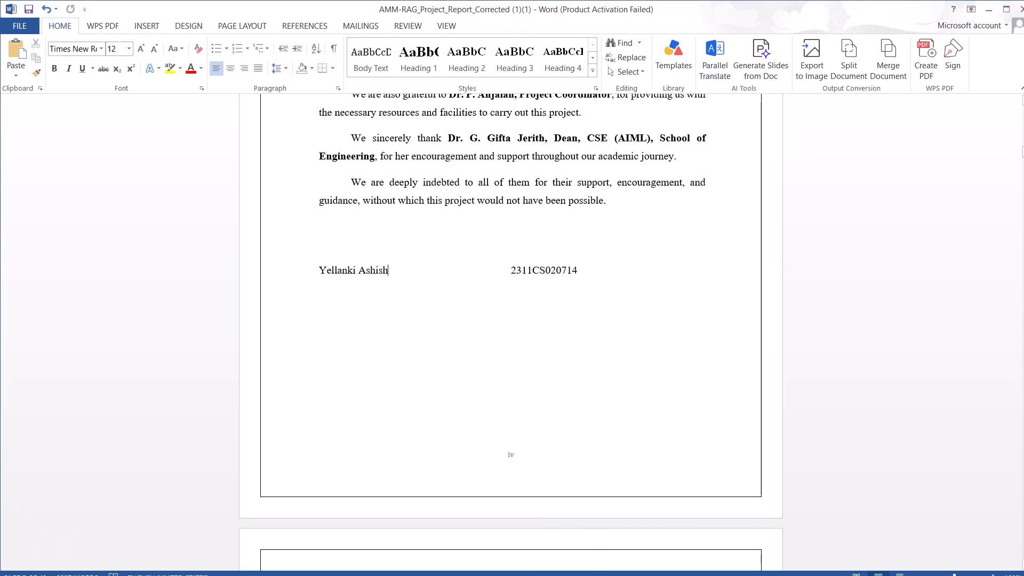
# Save the report document under its existing name.
pyautogui.hotkey('ctrl', 's')
# Start saving another copy of the report and browse the personal OneDrive for its location.
pyautogui.click(26, 19)
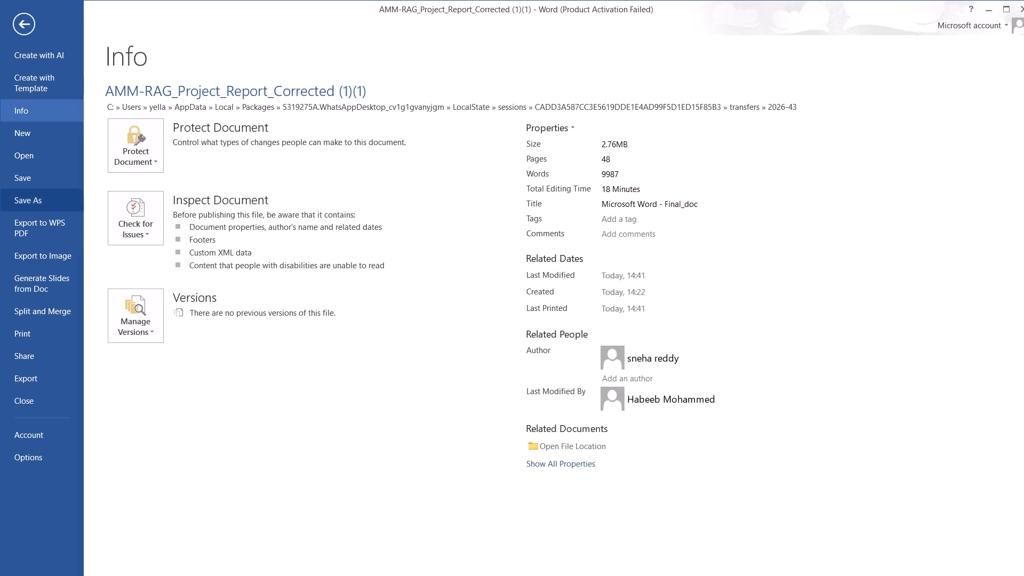
pyautogui.click(41, 200)
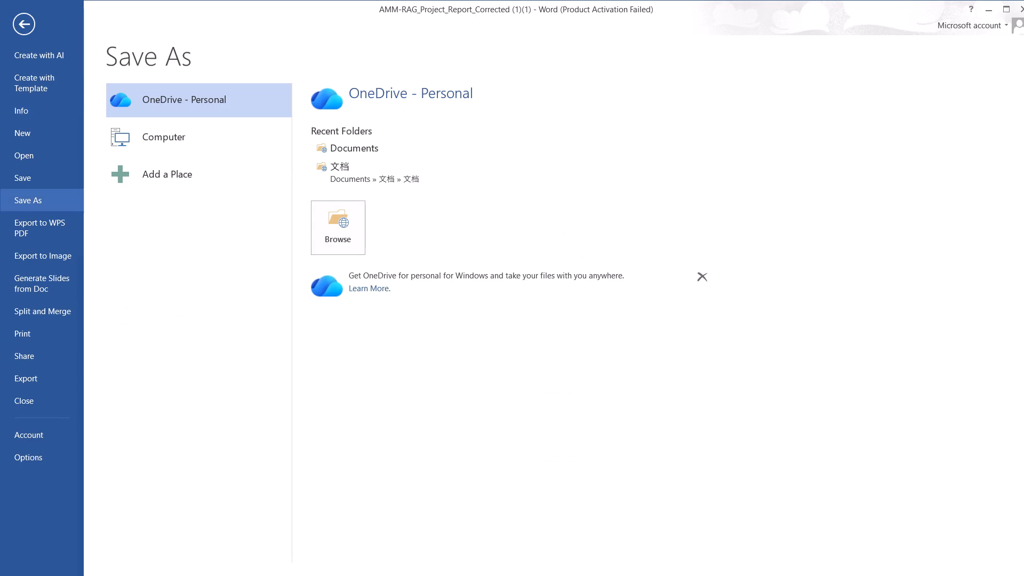
pyautogui.click(327, 228)
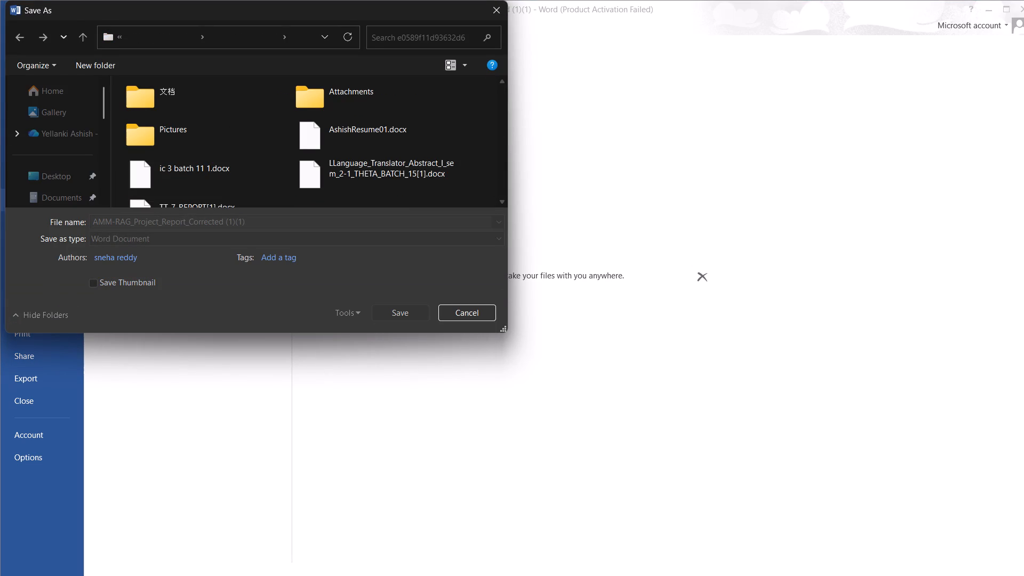
# Save a PDF copy of the report to the Desktop, named AMM-RAG_Project_Report_Corrected_Ashishh.
pyautogui.click(251, 220)
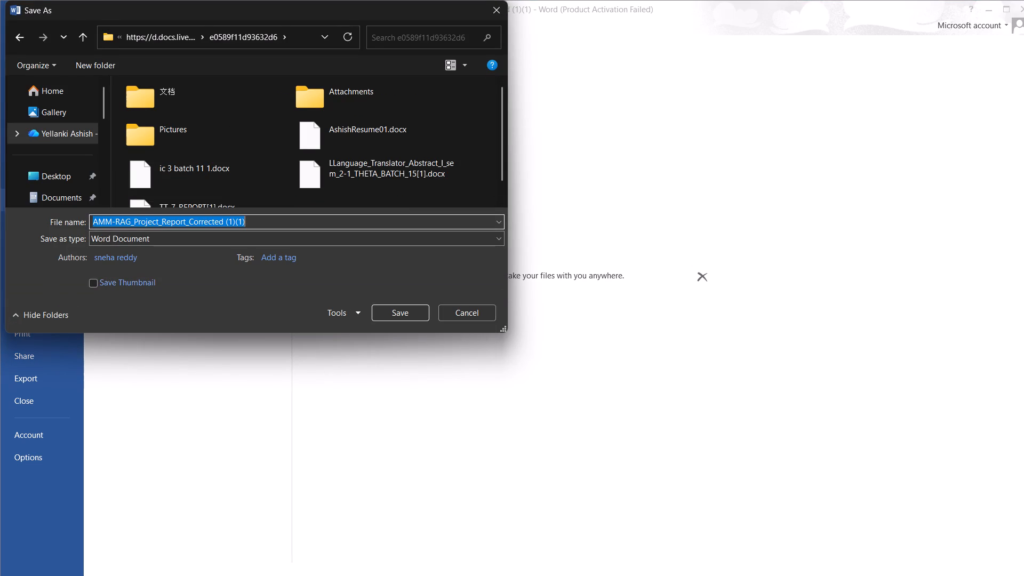
pyautogui.click(251, 220)
pyautogui.press('BackSpace')
pyautogui.press('BackSpace')
pyautogui.press('BackSpace')
pyautogui.press('BackSpace')
pyautogui.press('BackSpace')
pyautogui.press('BackSpace')
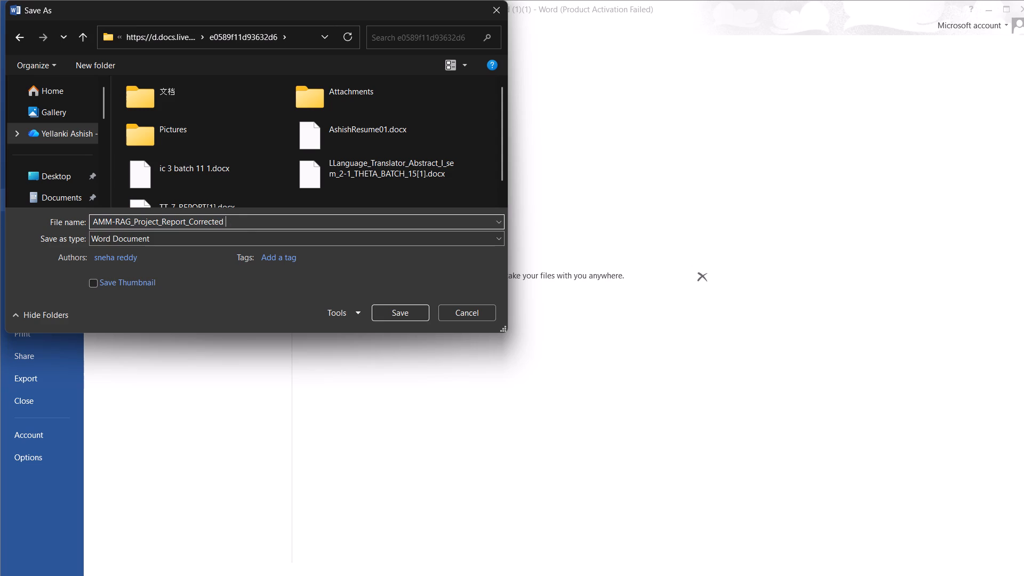
pyautogui.press('BackSpace')
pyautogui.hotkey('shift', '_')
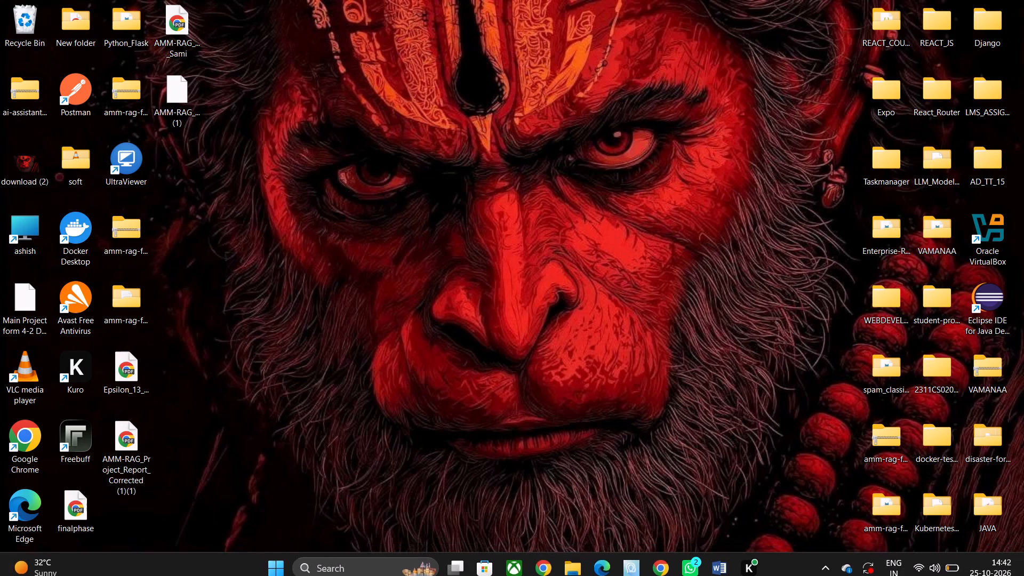
pyautogui.click(574, 573)
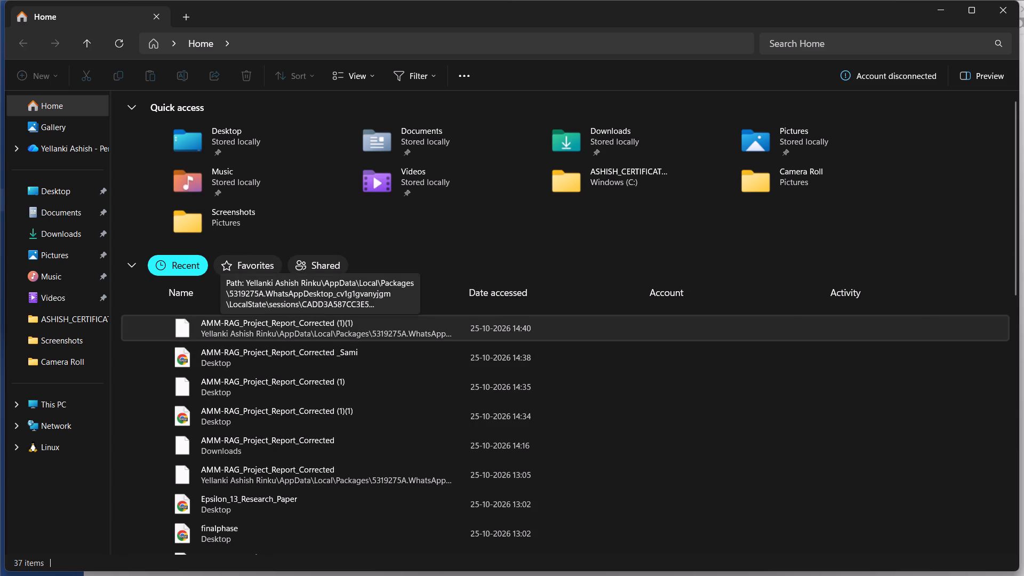
pyautogui.hotkey('alt', 'Tab')
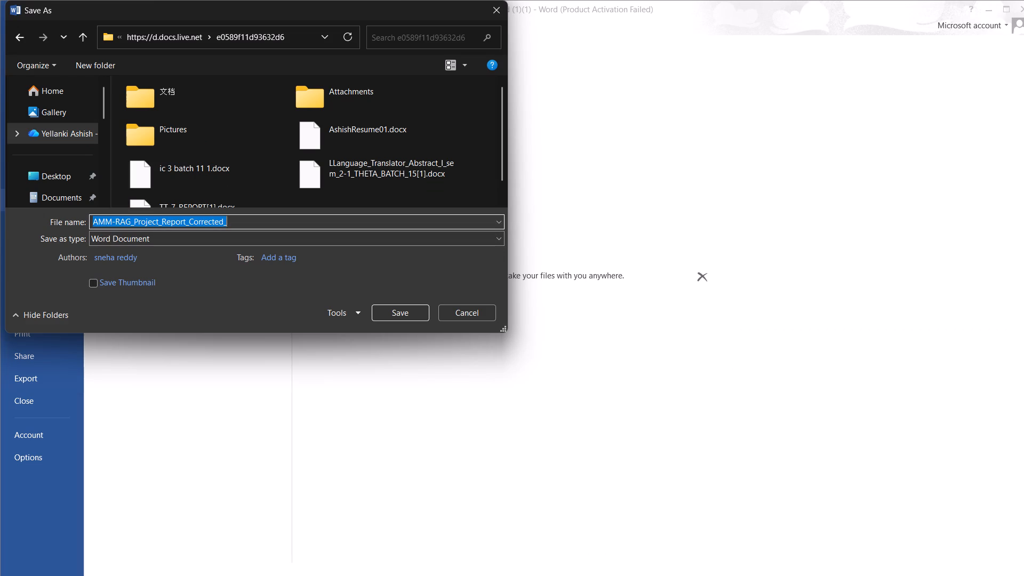
pyautogui.click(277, 225)
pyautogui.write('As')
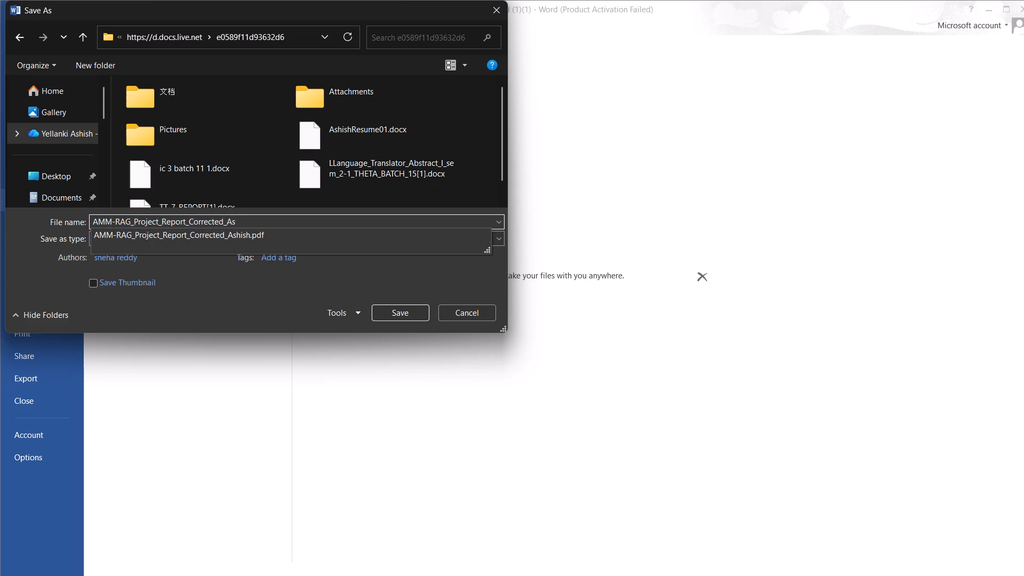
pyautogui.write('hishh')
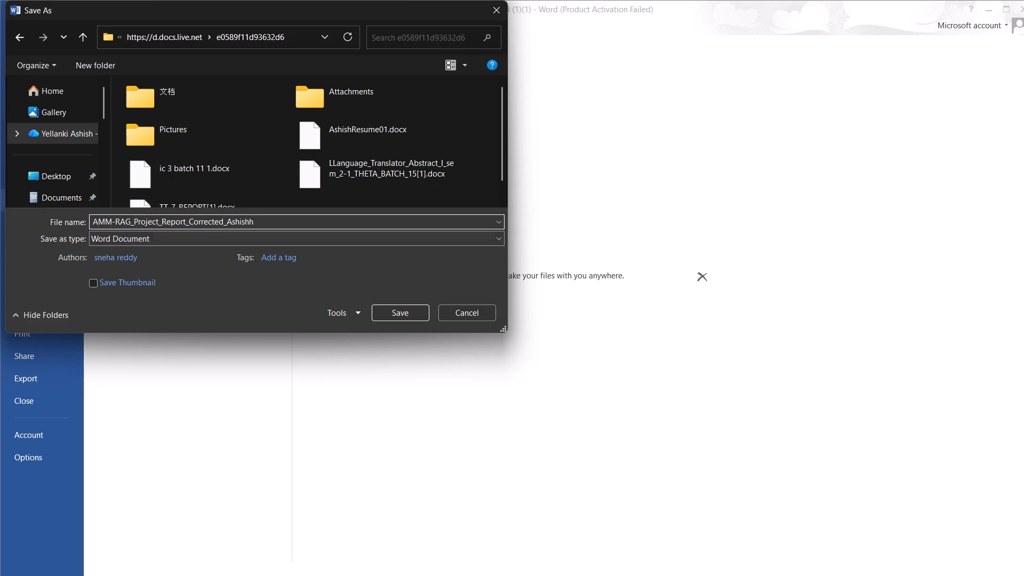
pyautogui.click(245, 236)
pyautogui.click(203, 313)
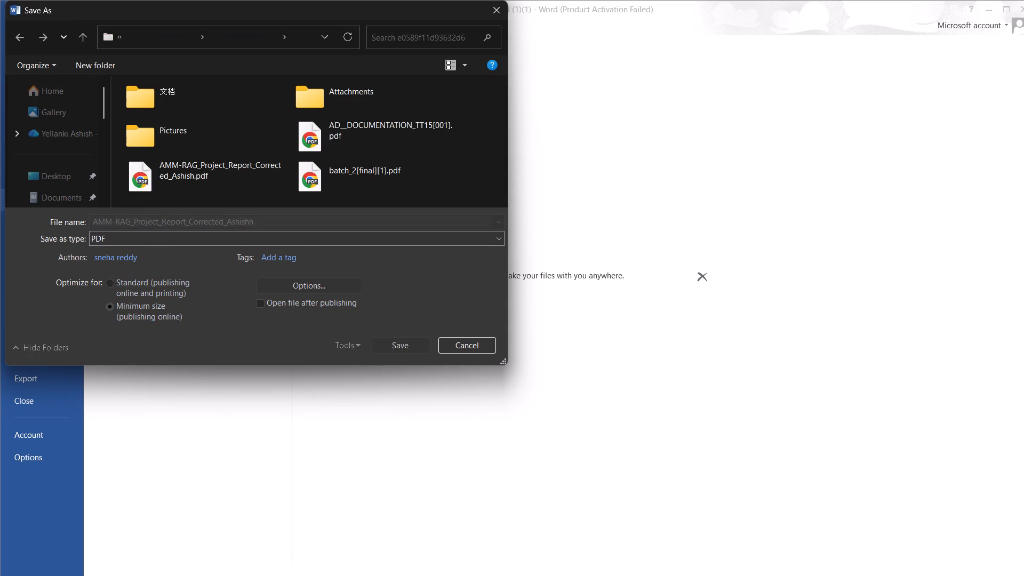
pyautogui.click(59, 175)
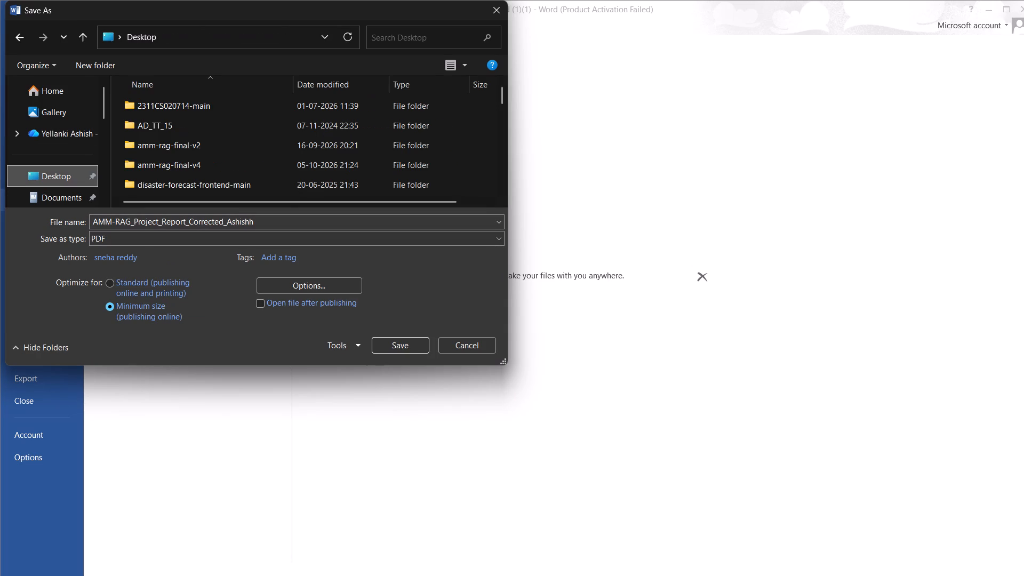
pyautogui.click(391, 346)
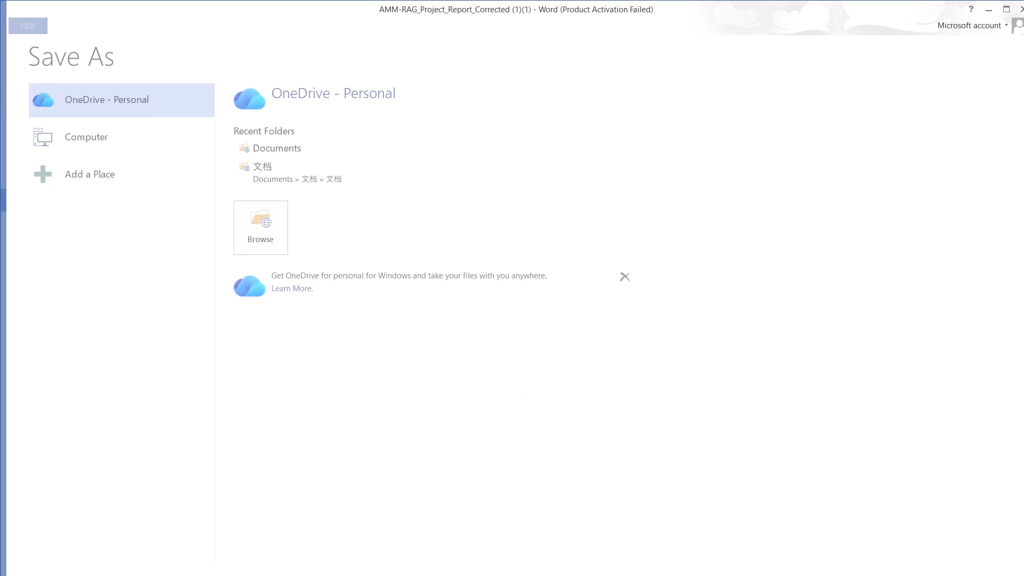
# Replace the ending of the student roll number on the gold cover page with the next student's digits.
pyautogui.scroll(6, 484, 317)
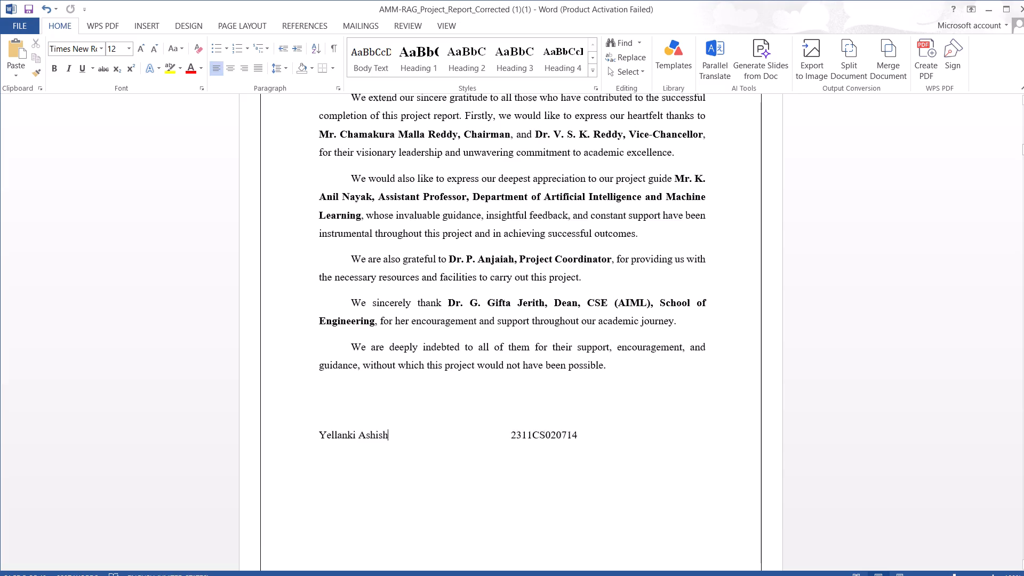
pyautogui.scroll(19, 484, 317)
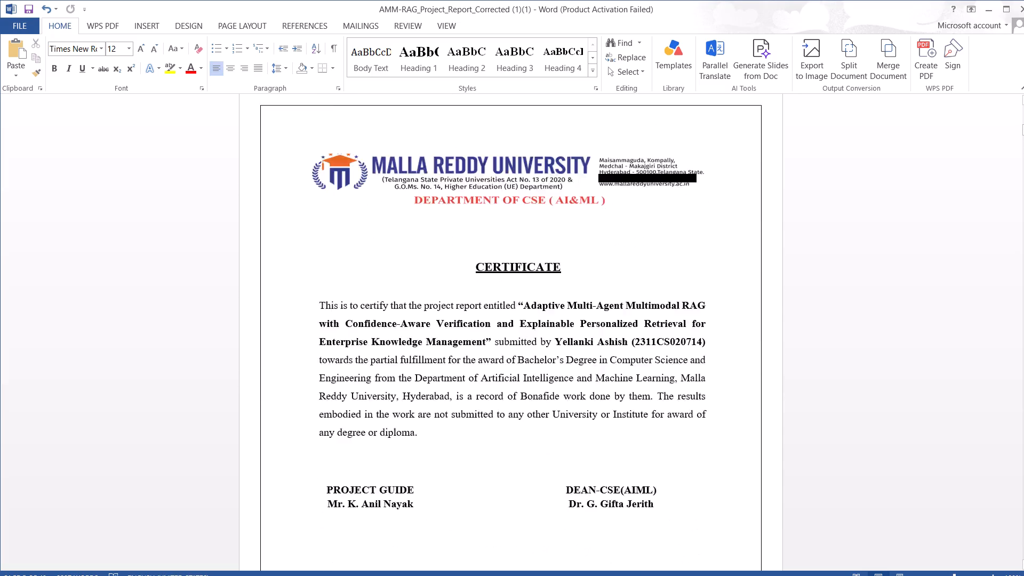
pyautogui.scroll(14, 484, 317)
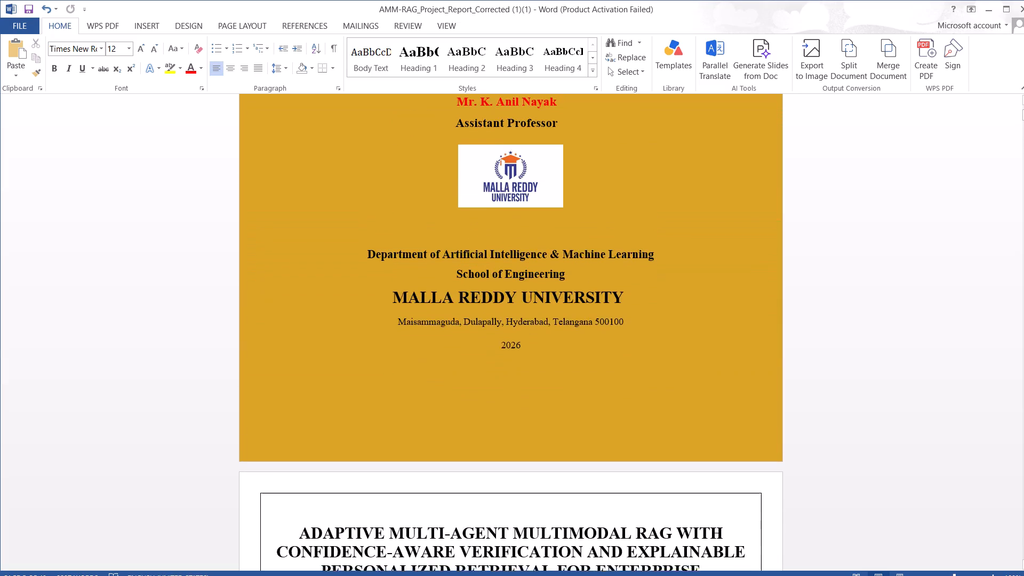
pyautogui.scroll(3, 484, 317)
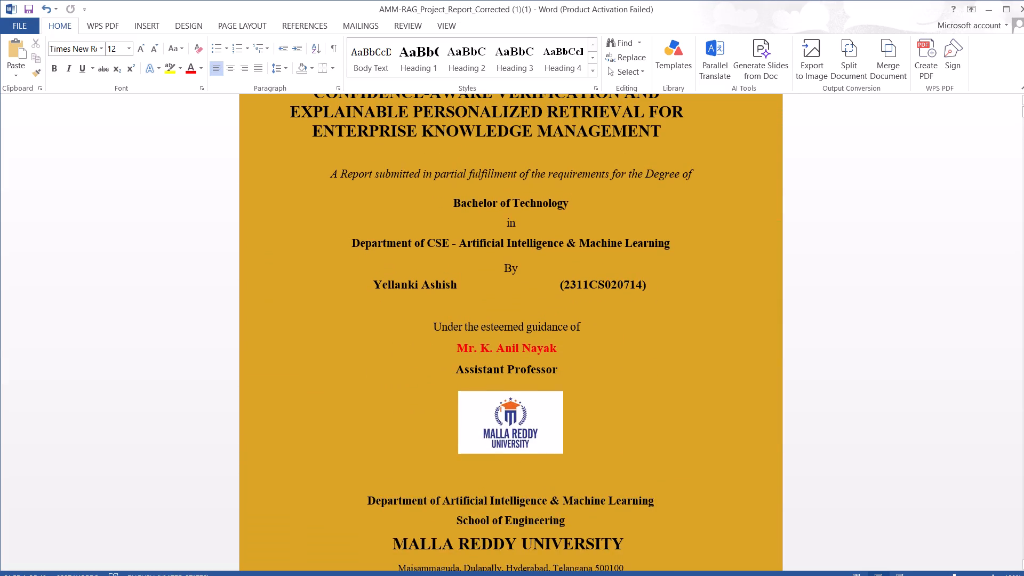
pyautogui.click(640, 284)
pyautogui.press('BackSpace')
pyautogui.press('BackSpace')
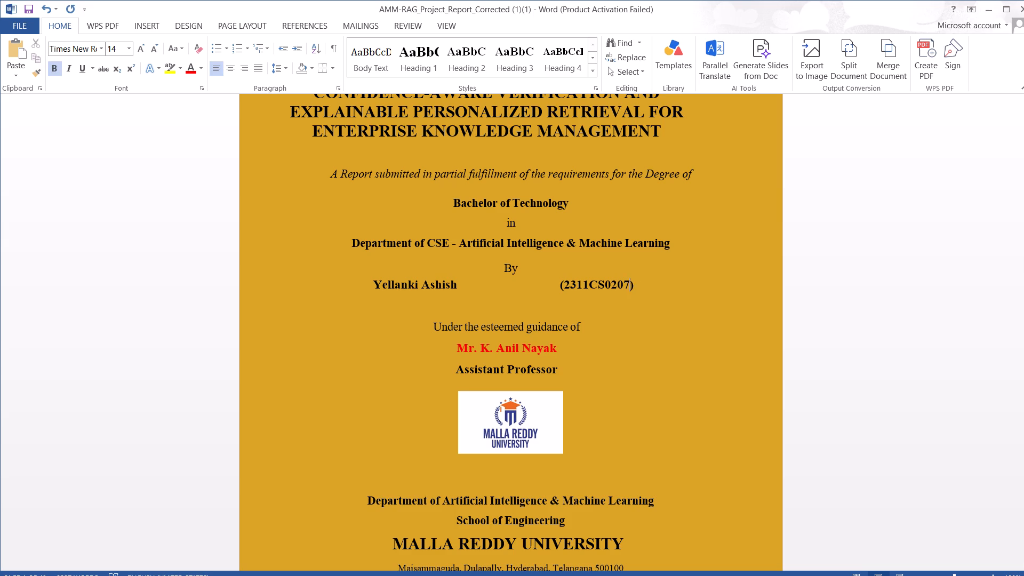
pyautogui.press('BackSpace')
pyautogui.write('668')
# Replace the student name on the gold cover page with the next student's name.
pyautogui.click(458, 286)
pyautogui.press('BackSpace')
pyautogui.press('BackSpace')
pyautogui.press('BackSpace')
pyautogui.press('BackSpace')
pyautogui.press('BackSpace')
pyautogui.press('BackSpace')
pyautogui.press('BackSpace')
pyautogui.press('BackSpace')
pyautogui.press('BackSpace')
pyautogui.press('BackSpace')
pyautogui.press('BackSpace')
pyautogui.press('BackSpace')
pyautogui.press('BackSpace')
pyautogui.press('BackSpace')
pyautogui.press('BackSpace')
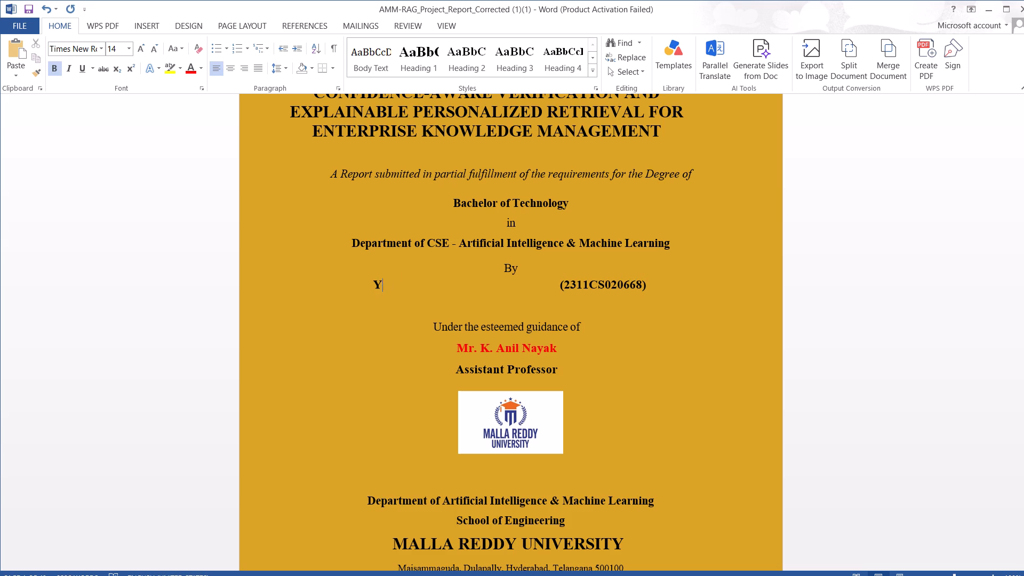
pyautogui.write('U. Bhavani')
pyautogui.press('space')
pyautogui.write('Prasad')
# Replace the student name on the inner title page with the next student's name.
pyautogui.scroll(-4, 559, 313)
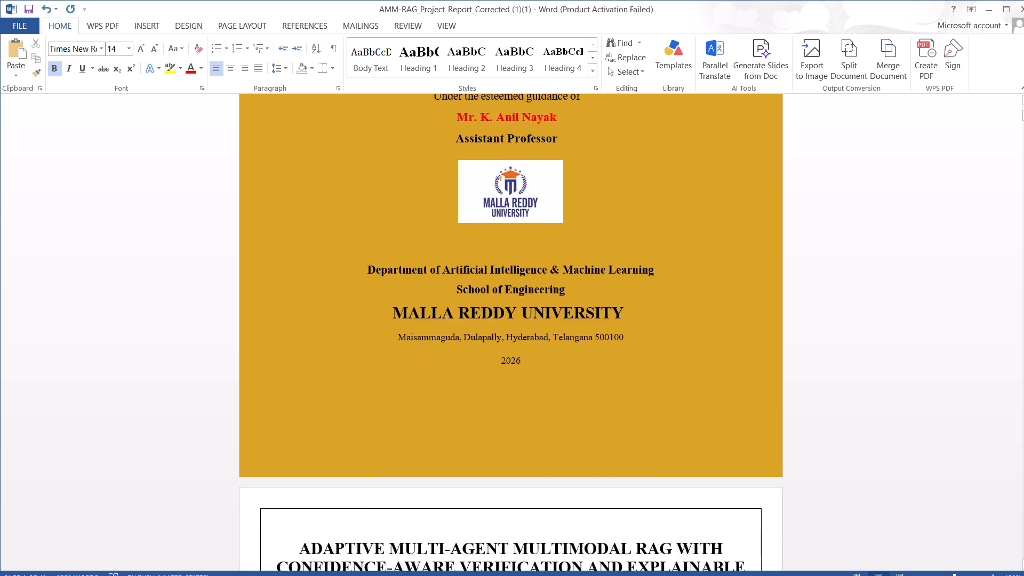
pyautogui.scroll(-4, 559, 313)
pyautogui.click(473, 322)
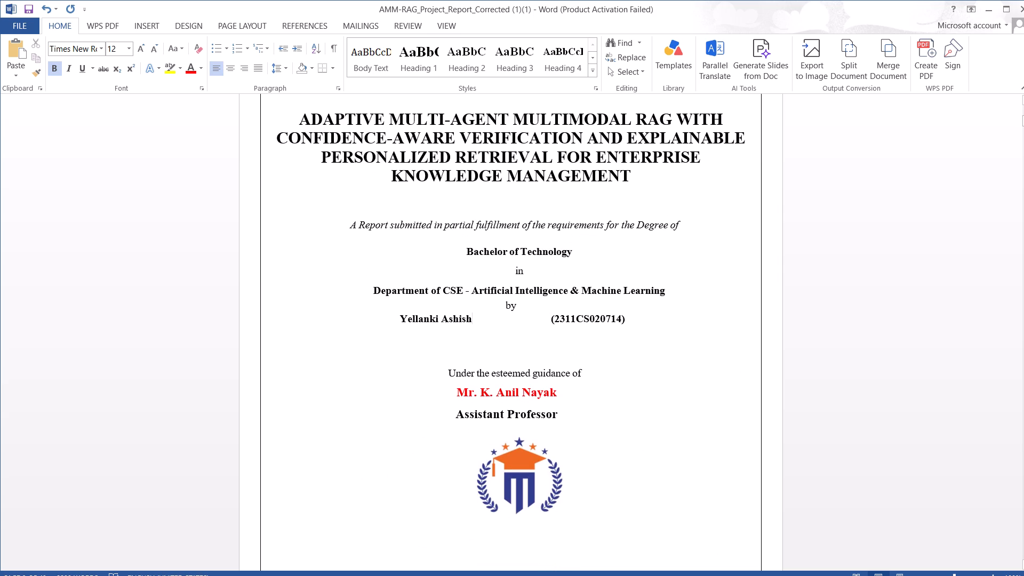
pyautogui.click(473, 322)
pyautogui.press('BackSpace')
pyautogui.press('BackSpace')
pyautogui.press('BackSpace')
pyautogui.press('BackSpace')
pyautogui.press('BackSpace')
pyautogui.press('BackSpace')
pyautogui.press('BackSpace')
pyautogui.press('BackSpace')
pyautogui.press('BackSpace')
pyautogui.press('BackSpace')
pyautogui.press('BackSpace')
pyautogui.press('BackSpace')
pyautogui.press('BackSpace')
pyautogui.press('BackSpace')
pyautogui.press('BackSpace')
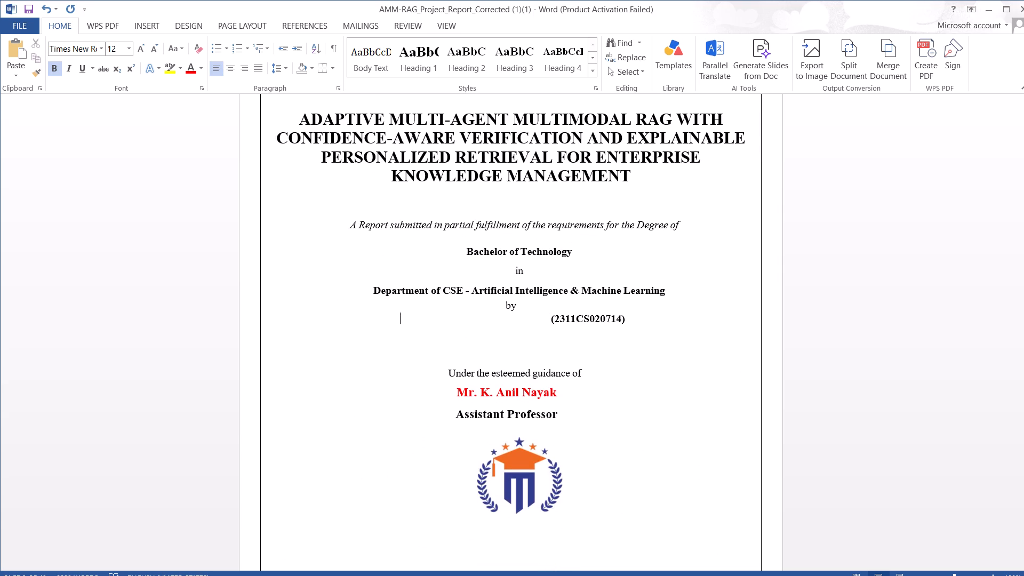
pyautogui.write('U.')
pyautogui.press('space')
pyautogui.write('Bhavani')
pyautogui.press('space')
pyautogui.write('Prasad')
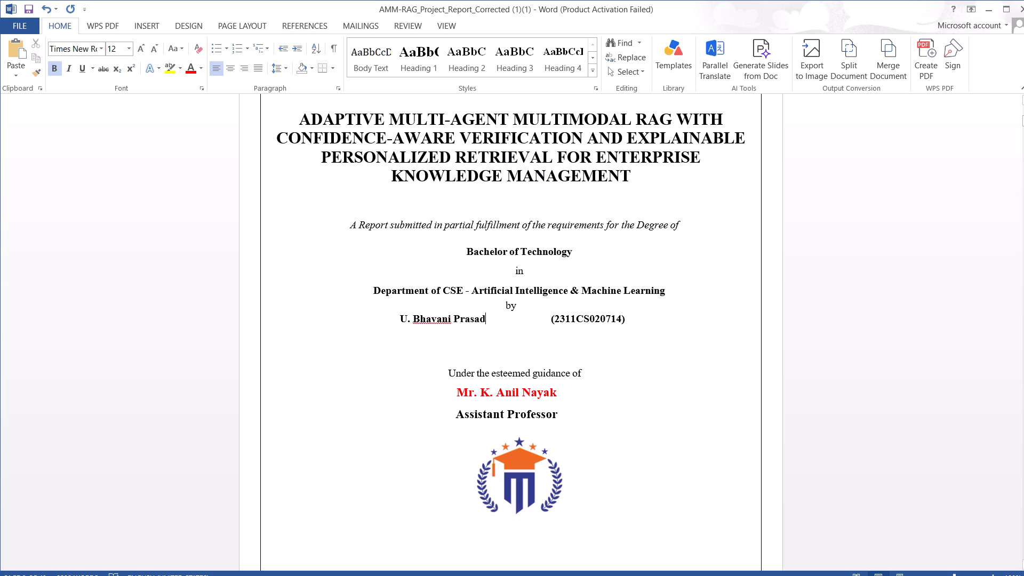
# Replace the ending of the roll number on the inner title page with the next student's digits.
pyautogui.click(622, 320)
pyautogui.press('BackSpace')
pyautogui.press('BackSpace')
pyautogui.press('BackSpace')
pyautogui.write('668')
# Replace the ending of the roll number in the Certificate paragraph with the next student's digits.
pyautogui.scroll(-7, 622, 320)
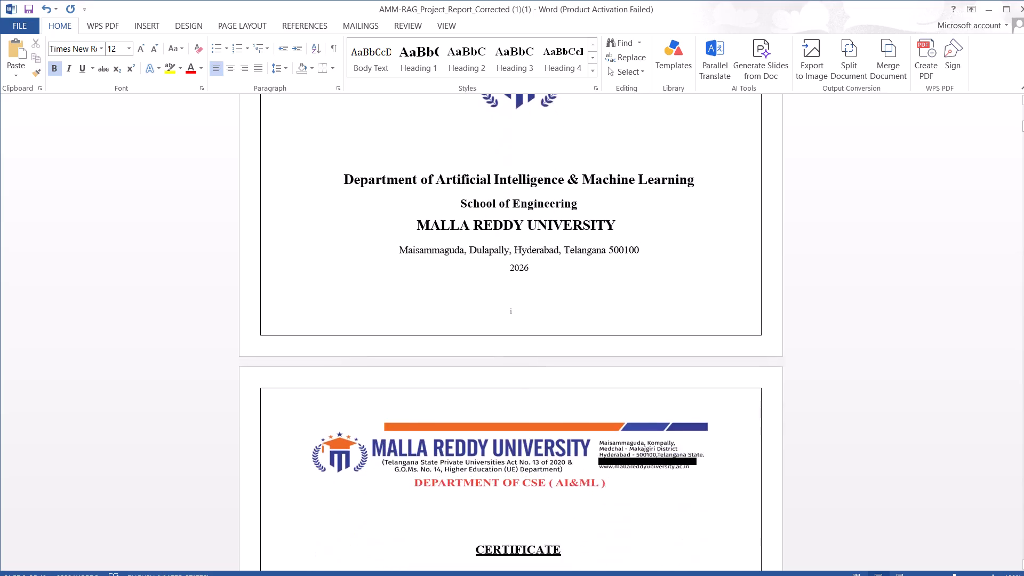
pyautogui.scroll(-4, 622, 320)
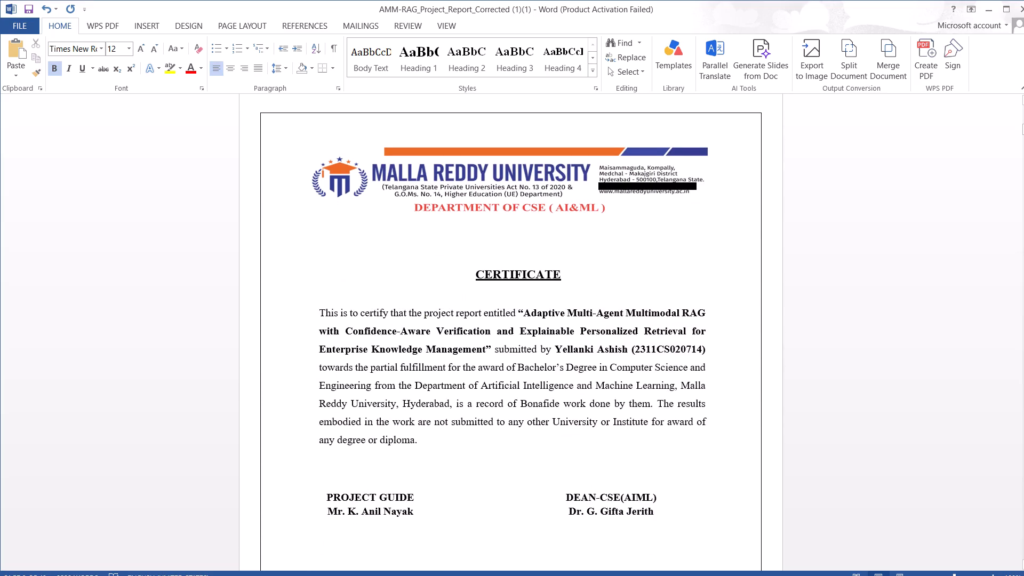
pyautogui.click(703, 351)
pyautogui.press('BackSpace')
pyautogui.press('BackSpace')
pyautogui.press('BackSpace')
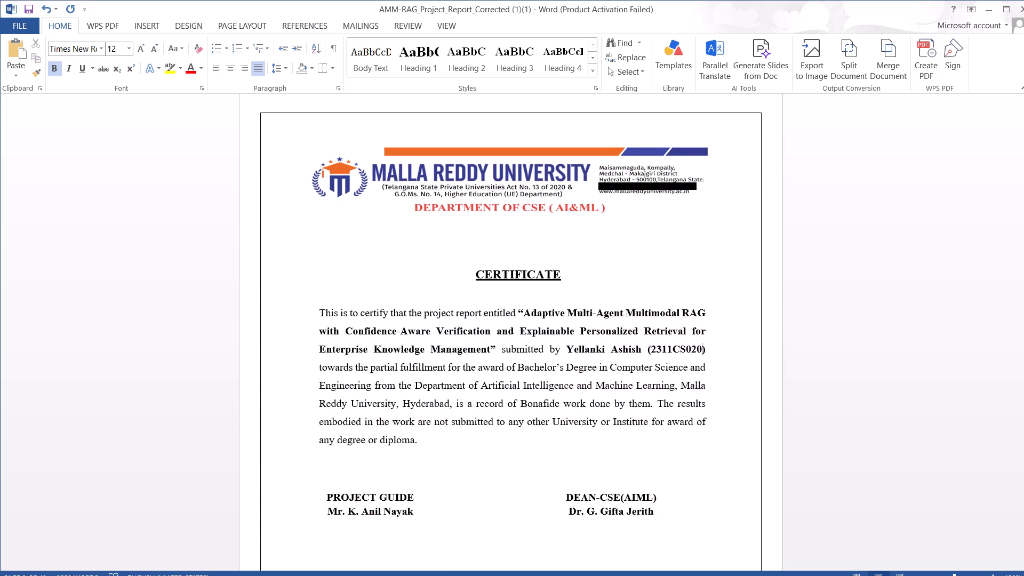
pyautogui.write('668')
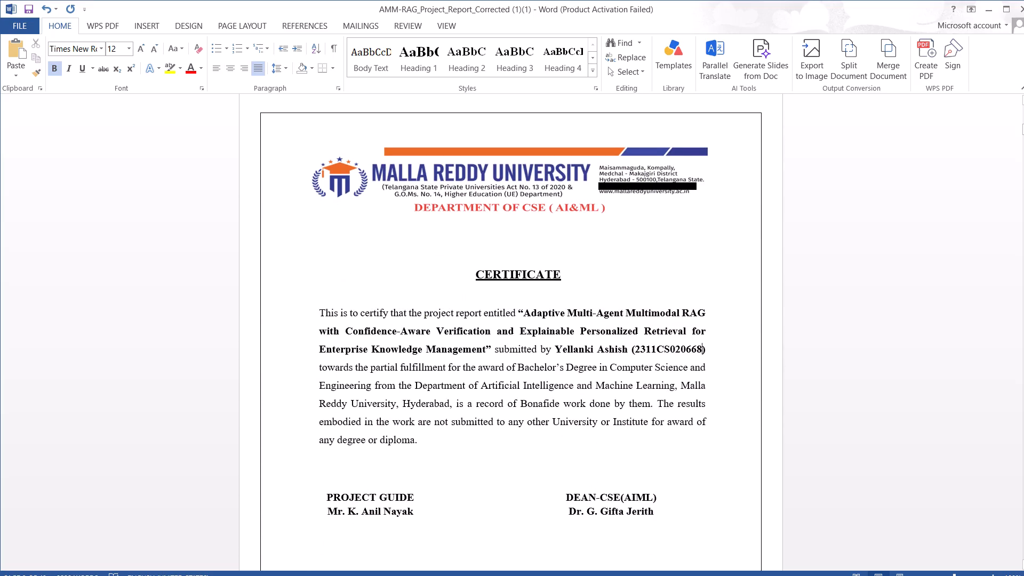
# Replace the student name in the Certificate paragraph with the next student's name.
pyautogui.click(627, 353)
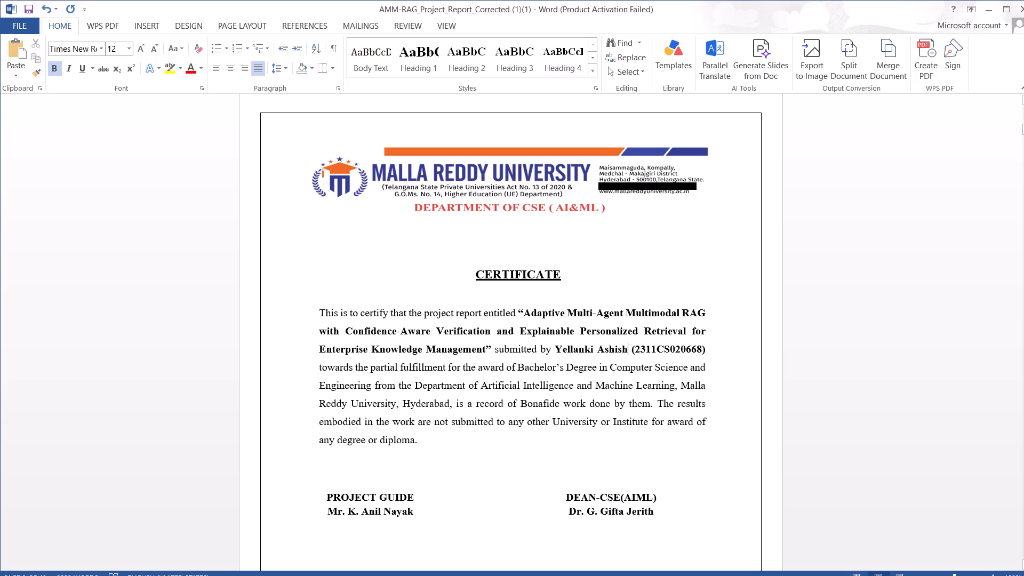
pyautogui.press('BackSpace')
pyautogui.press('BackSpace')
pyautogui.press('BackSpace')
pyautogui.press('BackSpace')
pyautogui.press('BackSpace')
pyautogui.press('BackSpace')
pyautogui.press('BackSpace')
pyautogui.press('BackSpace')
pyautogui.press('BackSpace')
pyautogui.press('BackSpace')
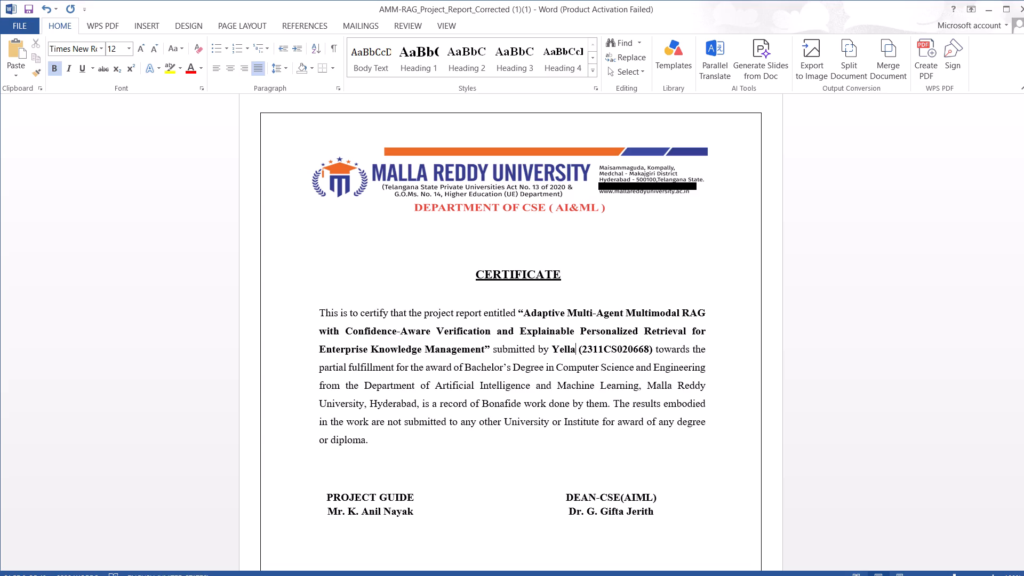
pyautogui.press('BackSpace')
pyautogui.press('BackSpace')
pyautogui.press('BackSpace')
pyautogui.press('BackSpace')
pyautogui.press('BackSpace')
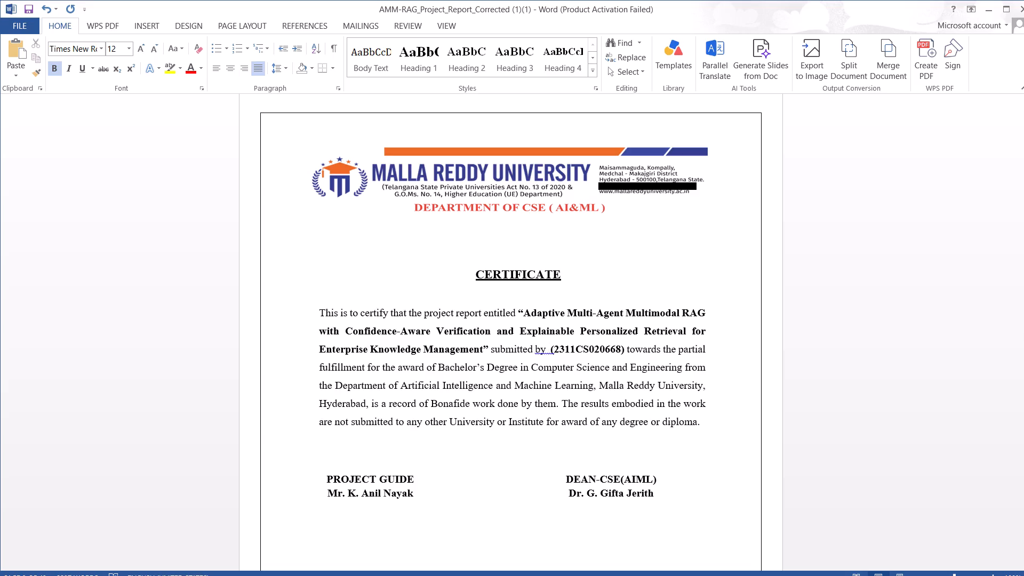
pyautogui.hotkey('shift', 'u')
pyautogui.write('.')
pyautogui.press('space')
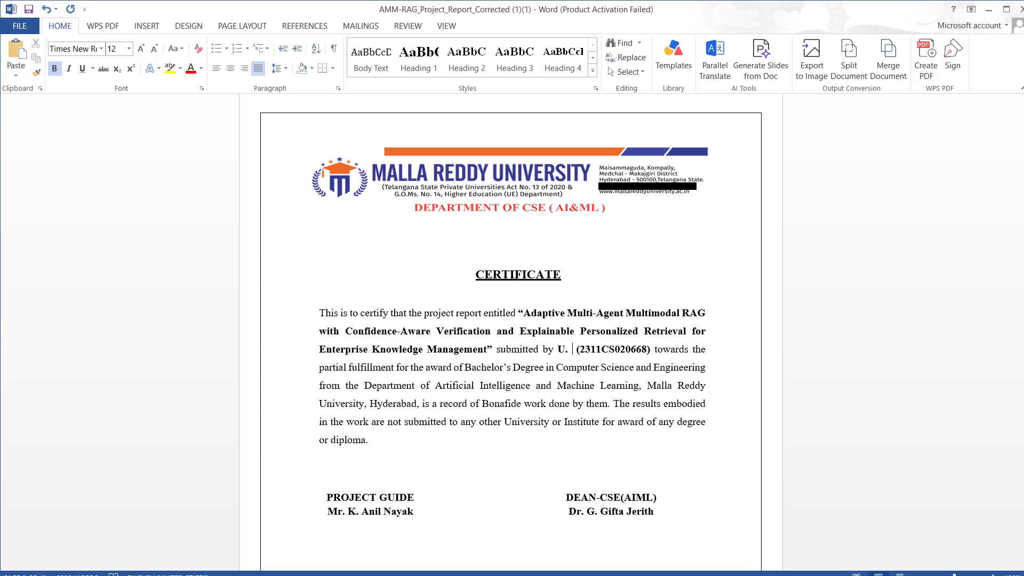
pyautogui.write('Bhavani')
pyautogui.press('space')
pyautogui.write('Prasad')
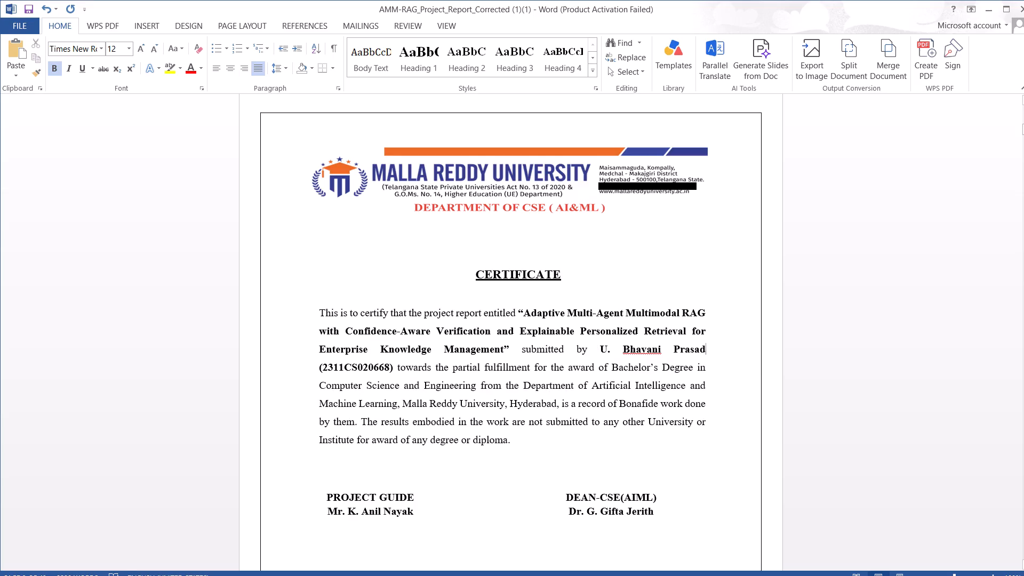
# Replace the student name on the signature line of the declaration page with the next student's name.
pyautogui.scroll(-2, 659, 359)
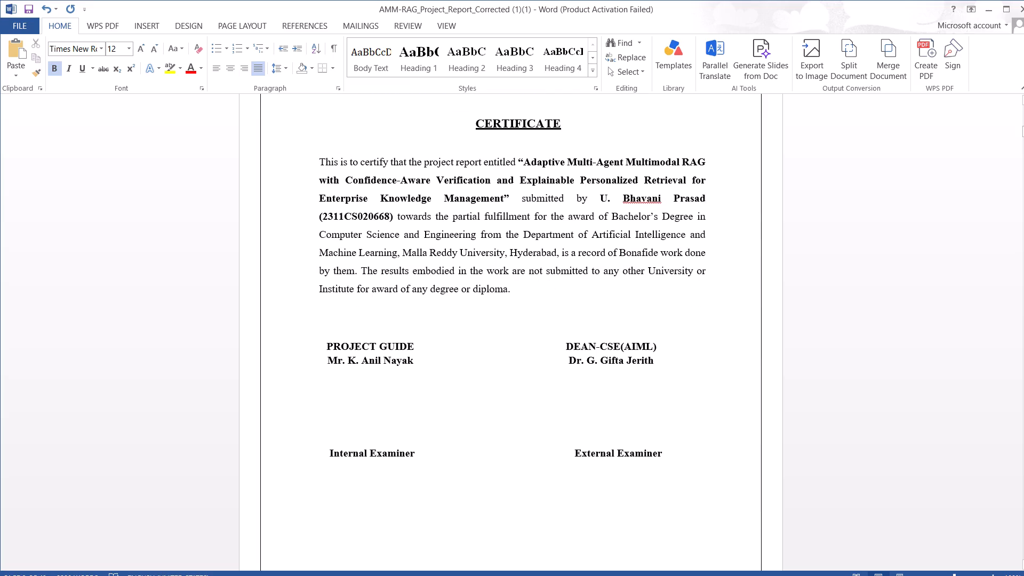
pyautogui.scroll(-8, 611, 350)
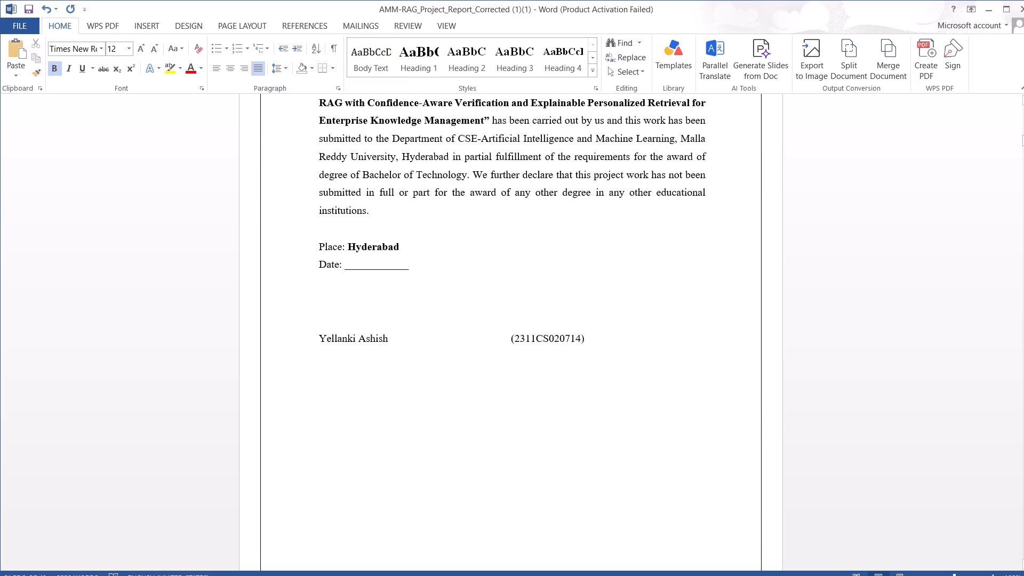
pyautogui.click(393, 339)
pyautogui.press('BackSpace')
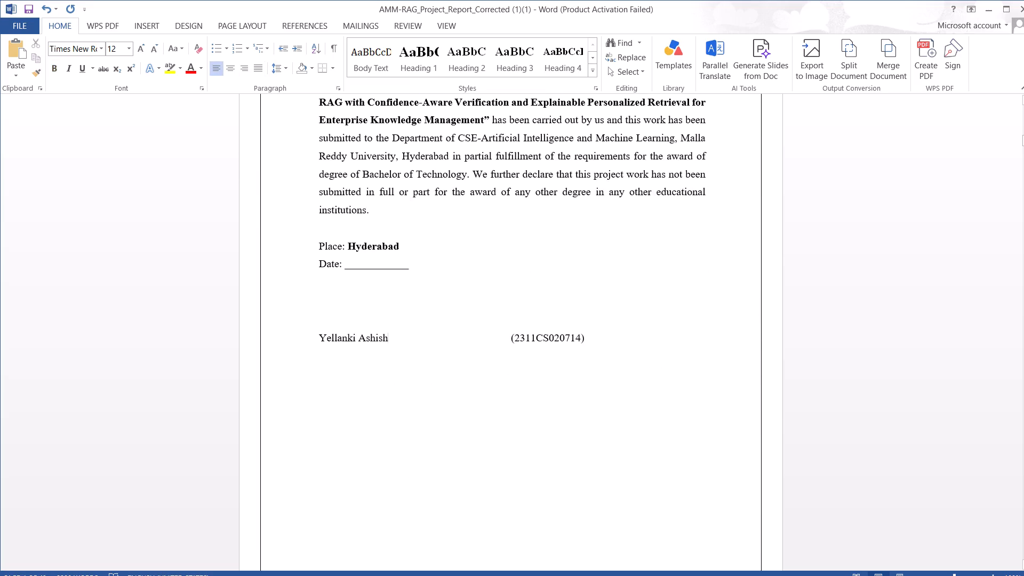
pyautogui.press('BackSpace')
pyautogui.press('BackSpace')
pyautogui.press('BackSpace')
pyautogui.press('BackSpace')
pyautogui.press('BackSpace')
pyautogui.press('BackSpace')
pyautogui.press('BackSpace')
pyautogui.press('BackSpace')
pyautogui.press('BackSpace')
pyautogui.press('BackSpace')
pyautogui.press('BackSpace')
pyautogui.press('BackSpace')
pyautogui.press('BackSpace')
pyautogui.press('BackSpace')
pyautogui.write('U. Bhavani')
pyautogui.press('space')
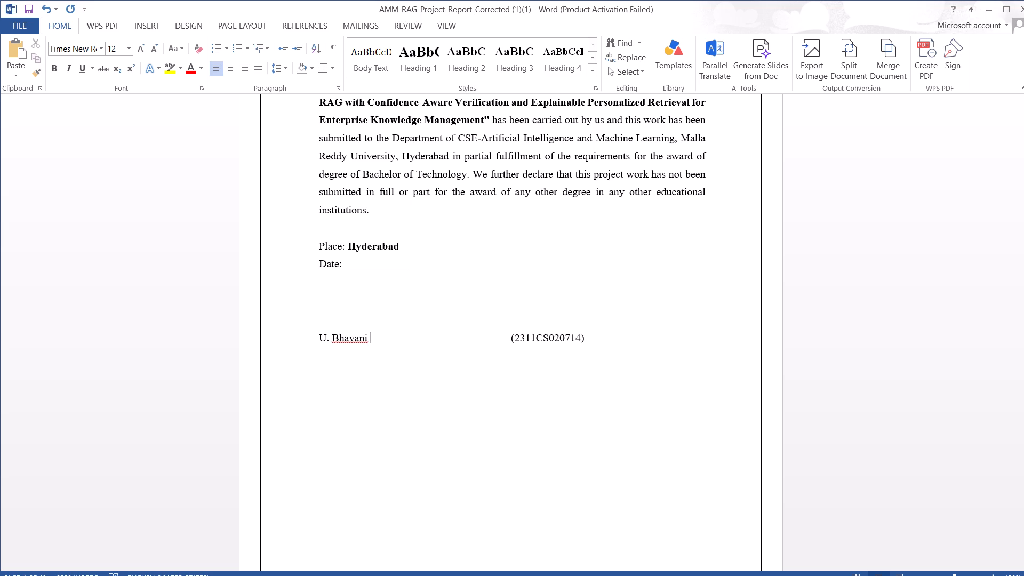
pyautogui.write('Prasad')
# Replace the ending of the roll number on the declaration page's signature line with the next student's digits.
pyautogui.click(581, 338)
pyautogui.press('BackSpace')
pyautogui.press('BackSpace')
pyautogui.press('BackSpace')
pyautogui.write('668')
# Replace the ending of the roll number at the end of the Acknowledgement page with the next student's digits.
pyautogui.scroll(-4, 610, 340)
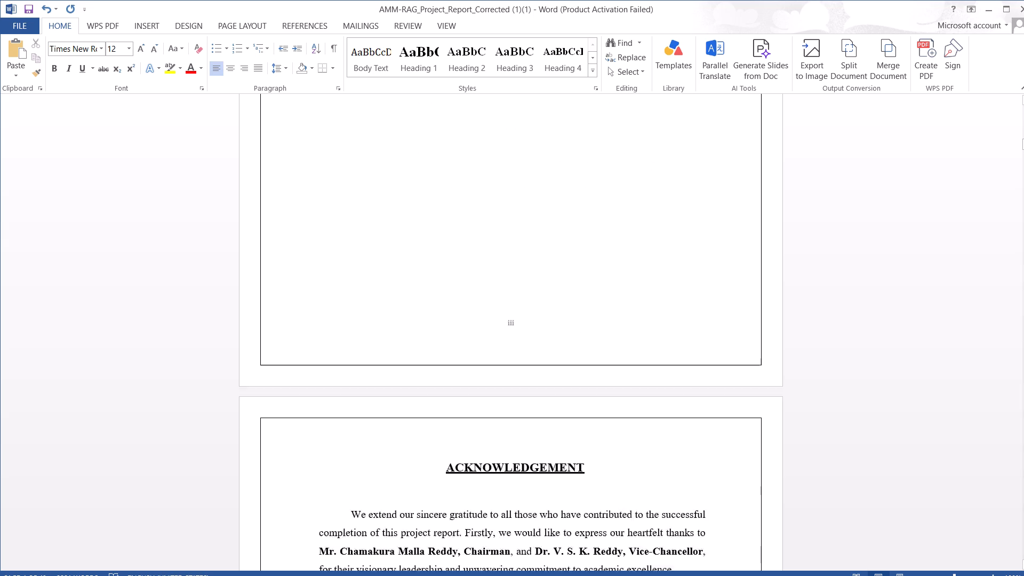
pyautogui.scroll(-8, 610, 340)
pyautogui.click(575, 261)
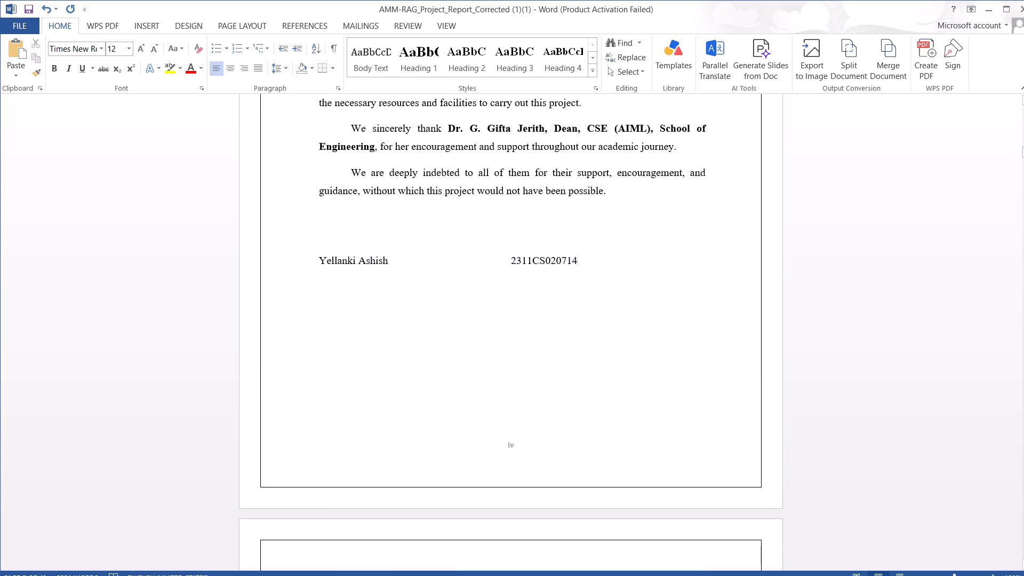
pyautogui.press('BackSpace')
pyautogui.press('BackSpace')
pyautogui.press('BackSpace')
pyautogui.press('BackSpace')
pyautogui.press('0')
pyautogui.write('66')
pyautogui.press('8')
# Replace the student name at the end of the Acknowledgement page with the next student's name.
pyautogui.click(389, 263)
pyautogui.press('BackSpace')
pyautogui.press('BackSpace')
pyautogui.press('BackSpace')
pyautogui.press('BackSpace')
pyautogui.press('BackSpace')
pyautogui.press('BackSpace')
pyautogui.press('BackSpace')
pyautogui.press('BackSpace')
pyautogui.press('BackSpace')
pyautogui.press('BackSpace')
pyautogui.press('BackSpace')
pyautogui.press('BackSpace')
pyautogui.press('BackSpace')
pyautogui.press('BackSpace')
pyautogui.press('BackSpace')
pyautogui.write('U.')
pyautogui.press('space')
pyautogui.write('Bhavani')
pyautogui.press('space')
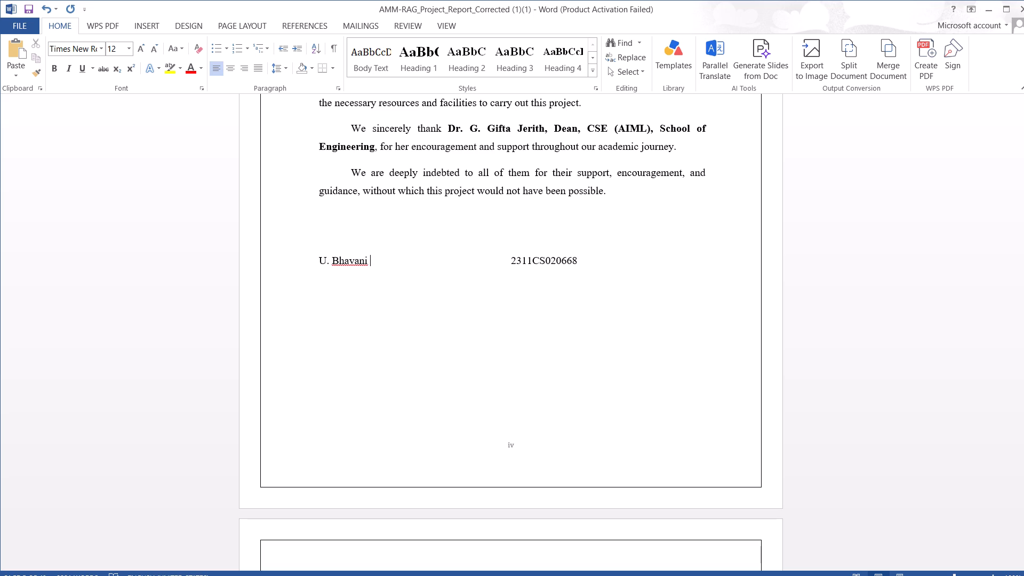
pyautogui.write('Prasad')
# Save the edited report document.
pyautogui.scroll(-10, 412, 284)
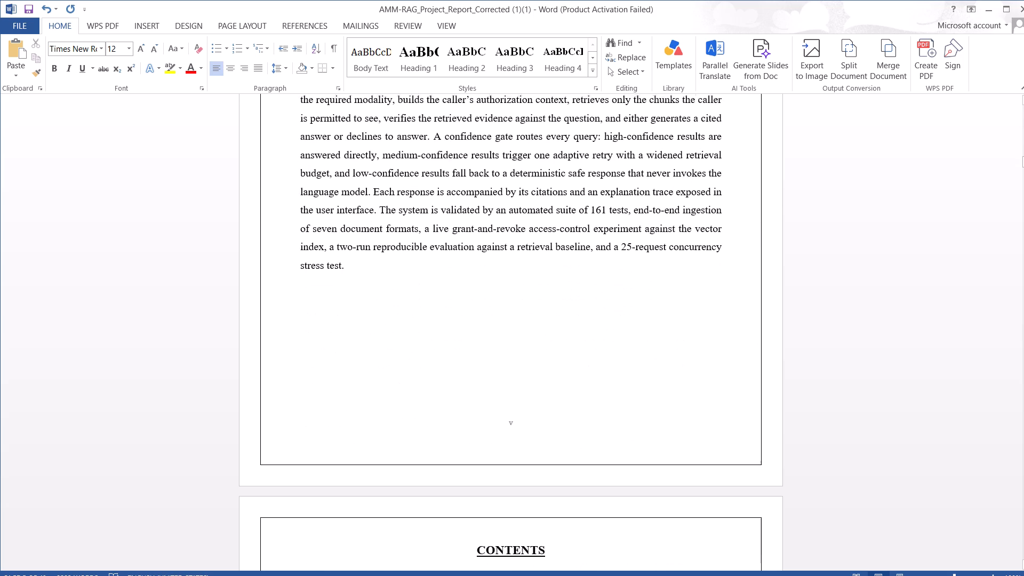
pyautogui.hotkey('ctrl', 's')
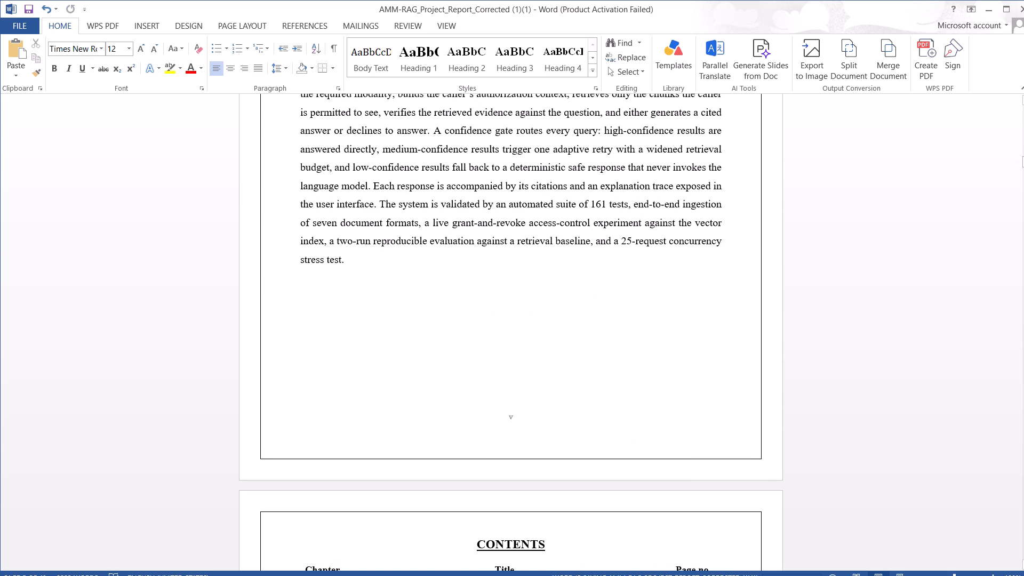
# Save a PDF copy of the report to the Desktop as AMM-RAG_Project_Report_Corrected_Bhavani.
pyautogui.click(17, 24)
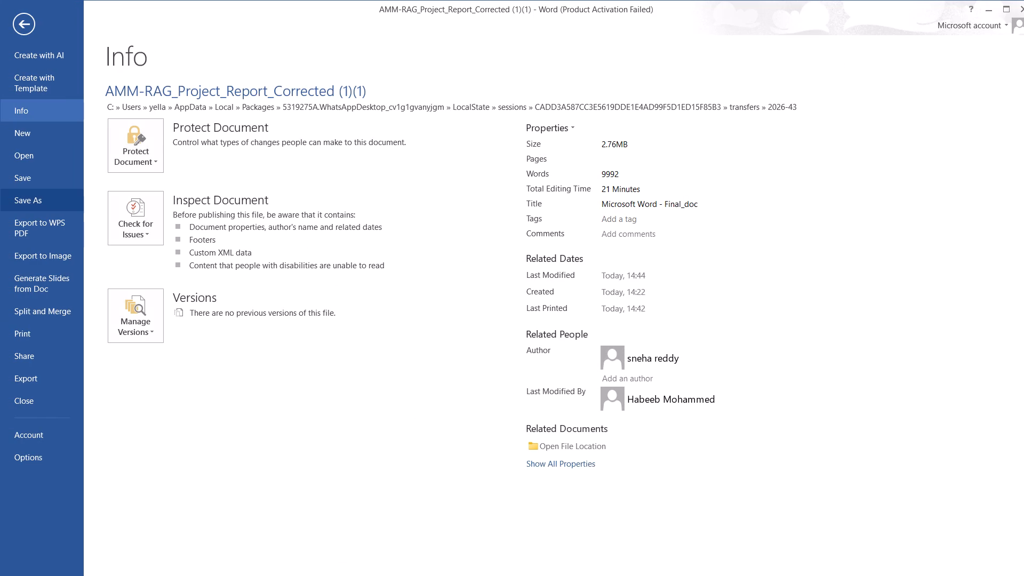
pyautogui.click(44, 189)
pyautogui.click(326, 222)
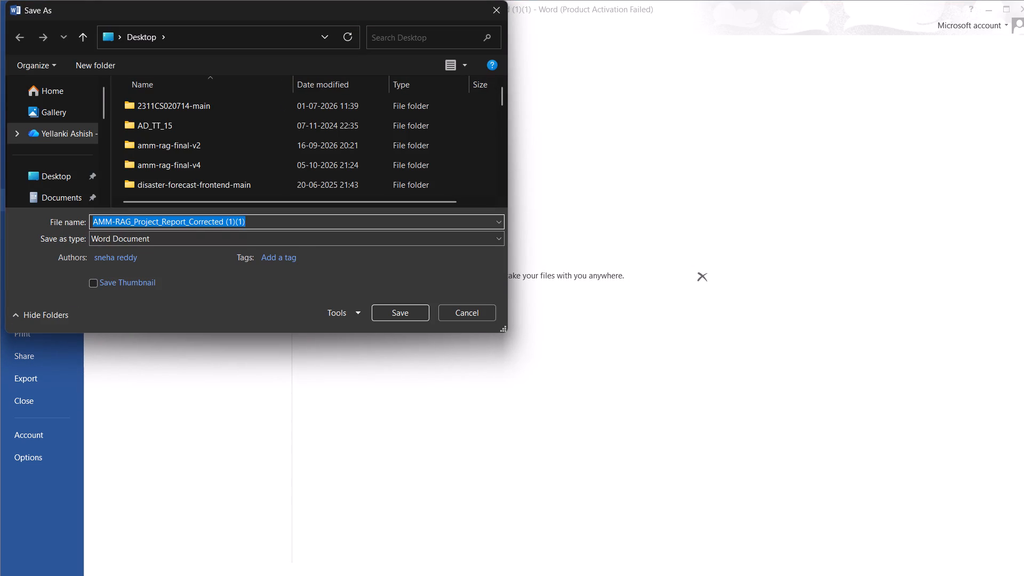
pyautogui.click(252, 226)
pyautogui.click(252, 226)
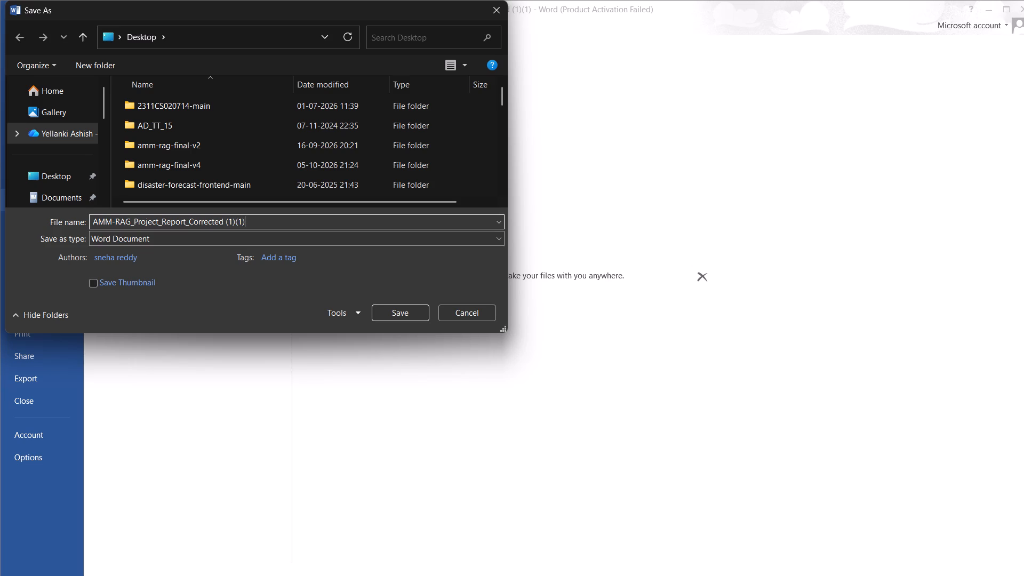
pyautogui.press('BackSpace')
pyautogui.press('BackSpace')
pyautogui.press('BackSpace')
pyautogui.press('BackSpace')
pyautogui.press('BackSpace')
pyautogui.press('BackSpace')
pyautogui.press('BackSpace')
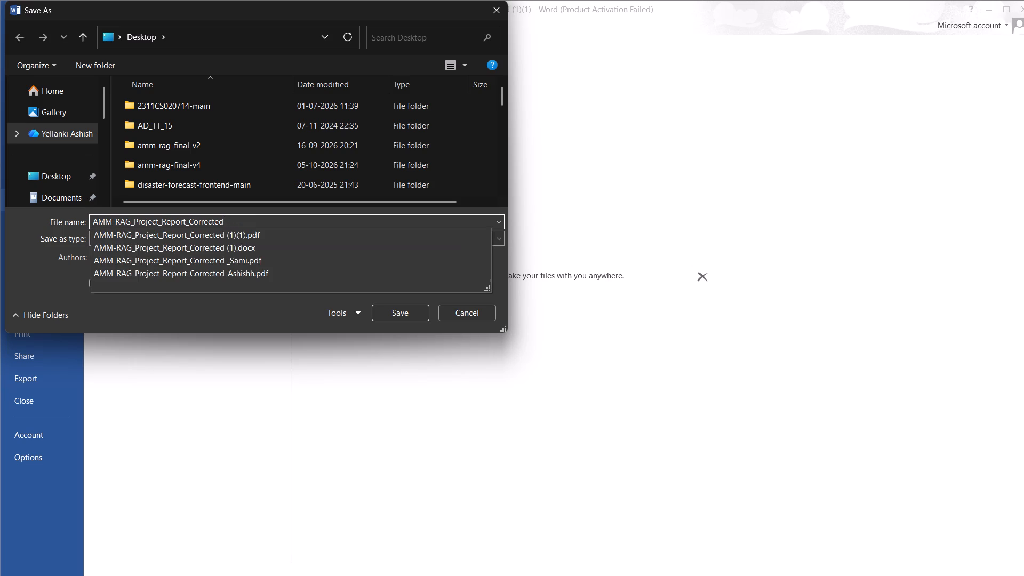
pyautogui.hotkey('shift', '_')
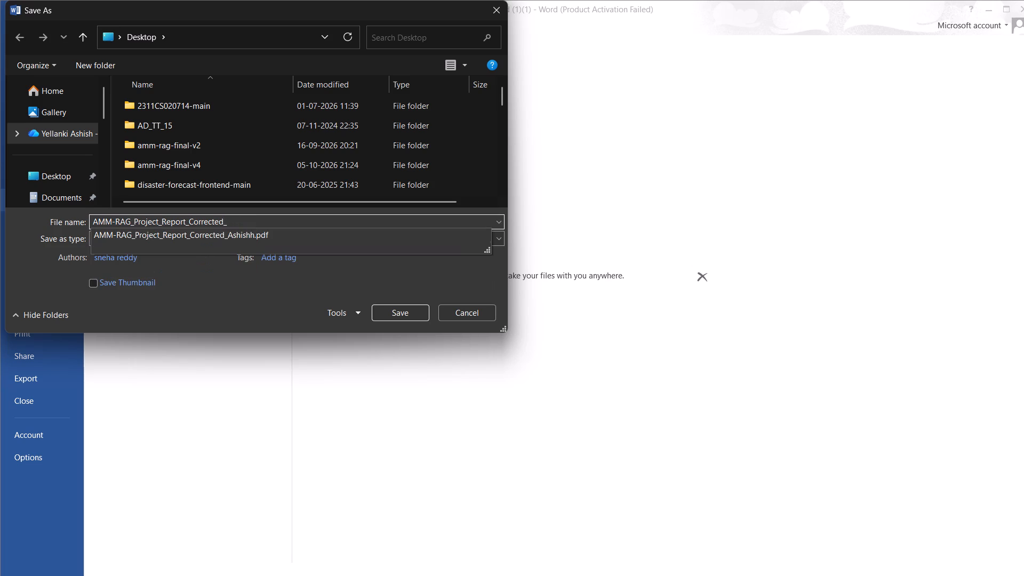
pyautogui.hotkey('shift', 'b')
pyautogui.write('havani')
pyautogui.click(127, 236)
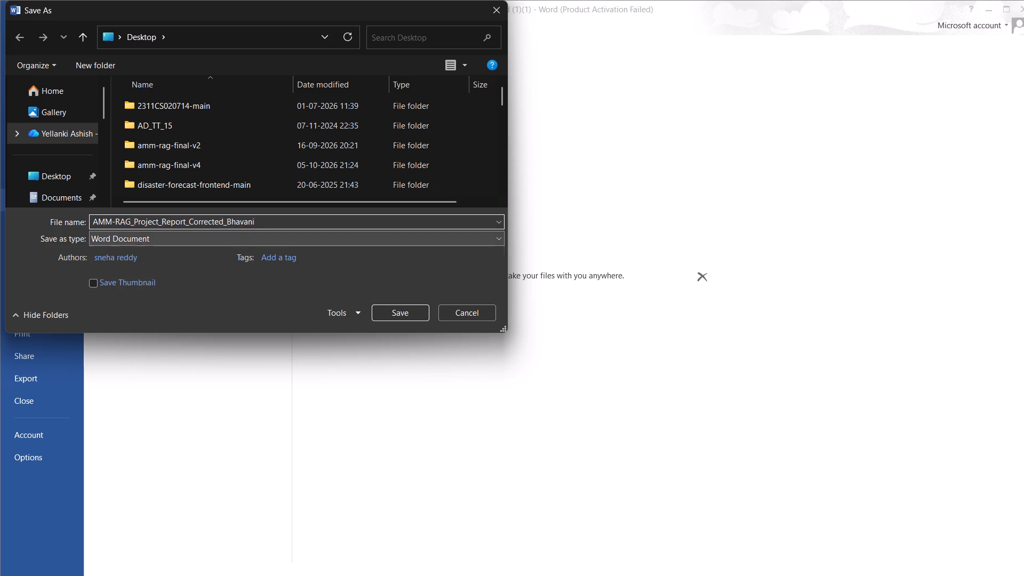
pyautogui.click(126, 313)
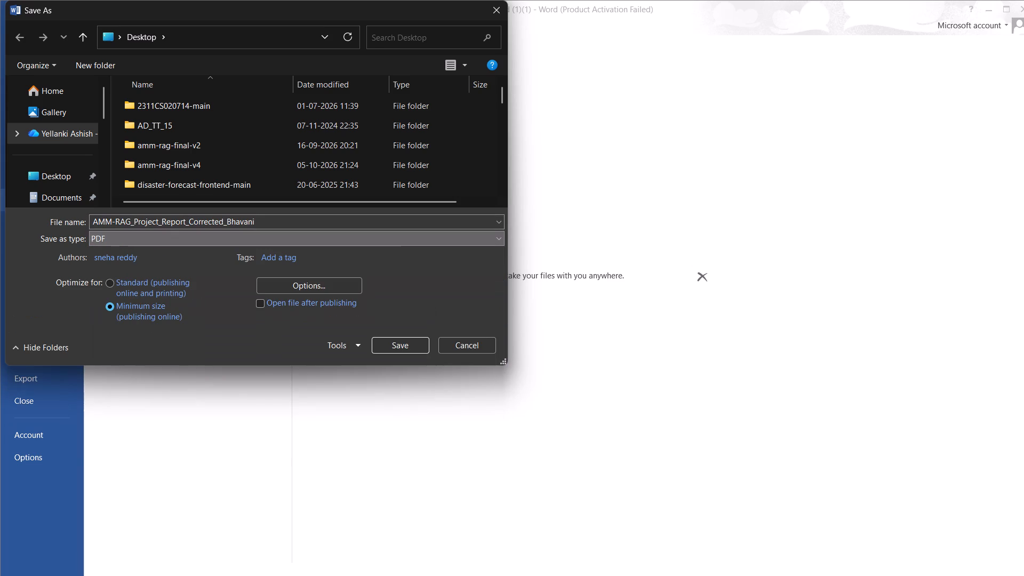
pyautogui.click(51, 174)
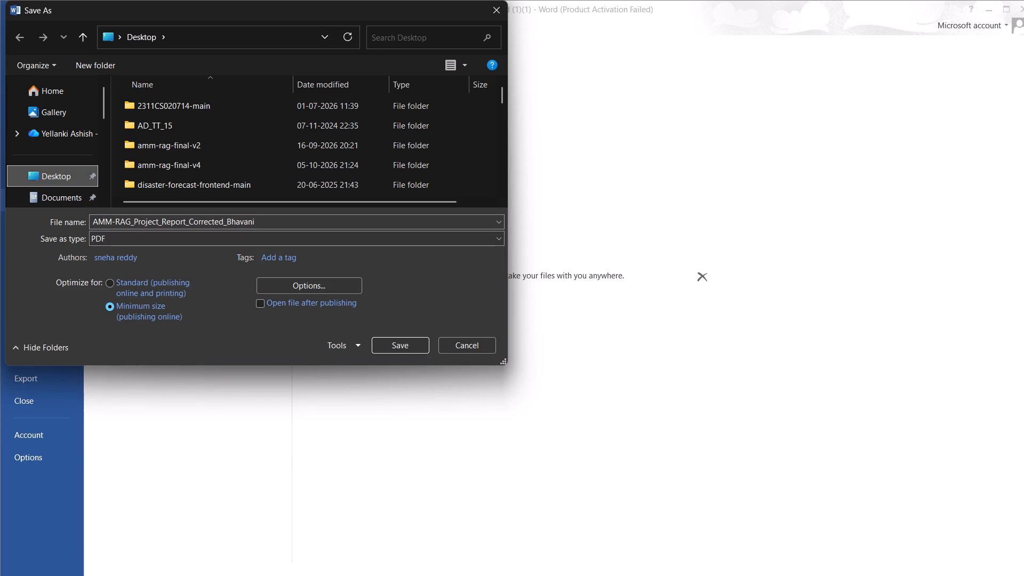
pyautogui.click(409, 346)
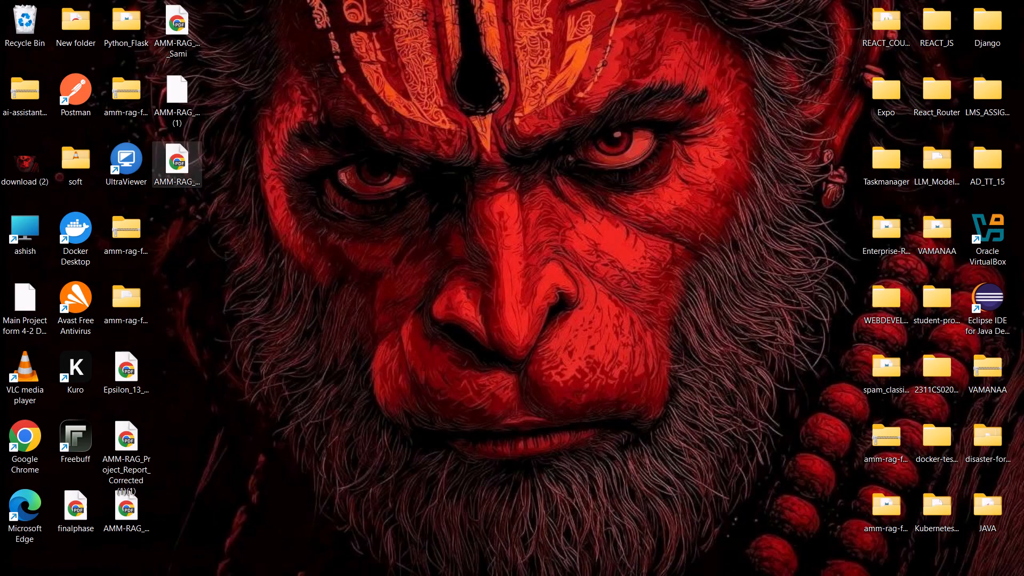
# Move the AMM-RAG_Project_Report_Corrected_Ashishh PDF on the desktop directly below the Bhavani PDF.
pyautogui.click(188, 167)
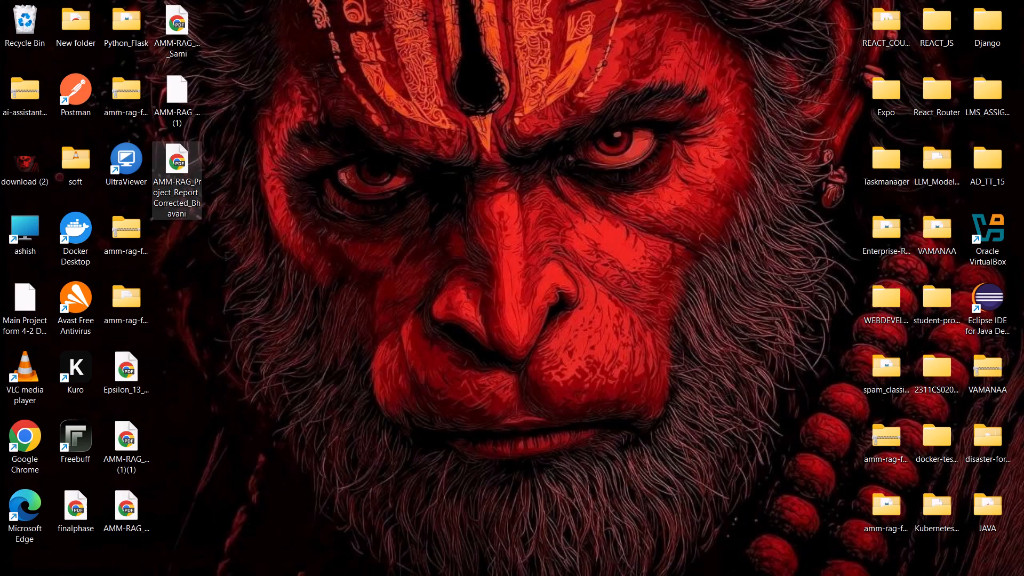
pyautogui.click(123, 521)
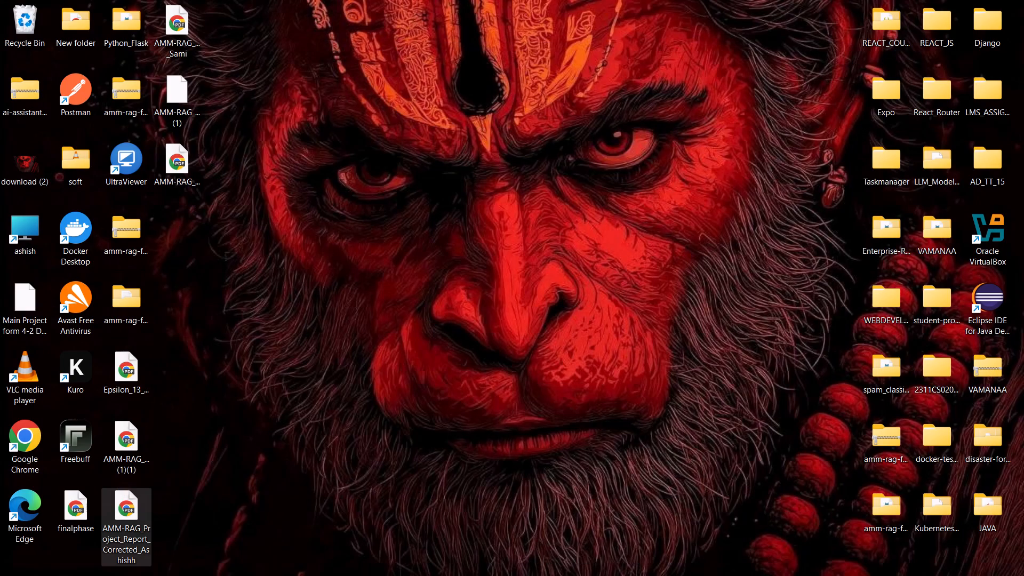
pyautogui.moveTo(226, 519); pyautogui.dragTo(112, 522)
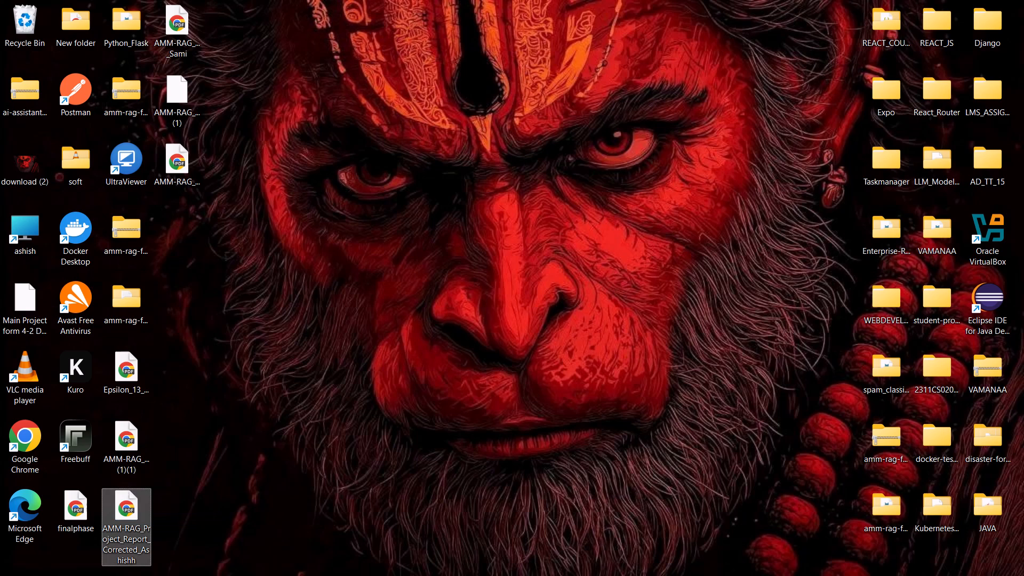
pyautogui.moveTo(81, 562); pyautogui.dragTo(128, 524)
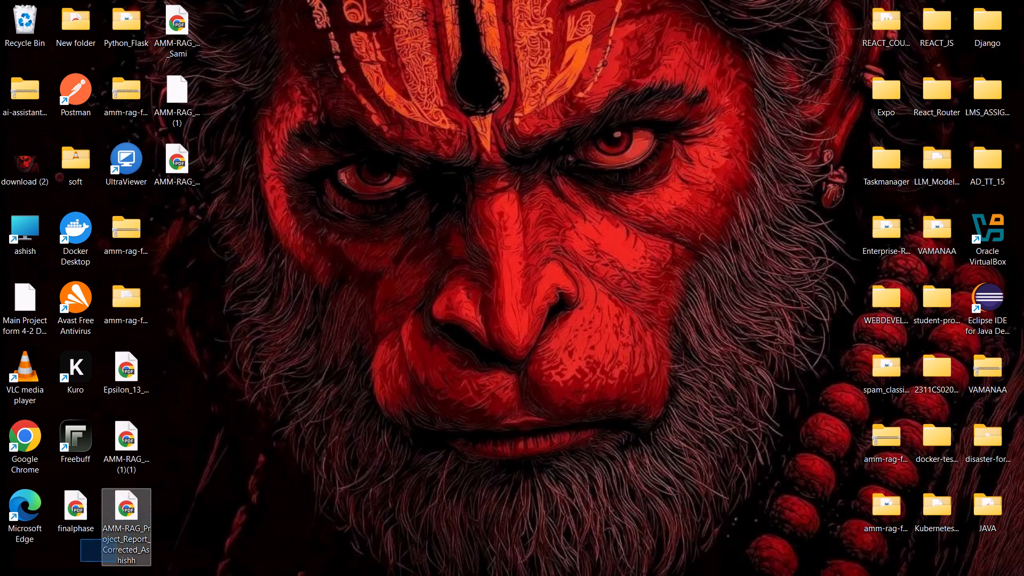
pyautogui.moveTo(128, 524); pyautogui.dragTo(196, 509)
pyautogui.moveTo(136, 510); pyautogui.dragTo(138, 497)
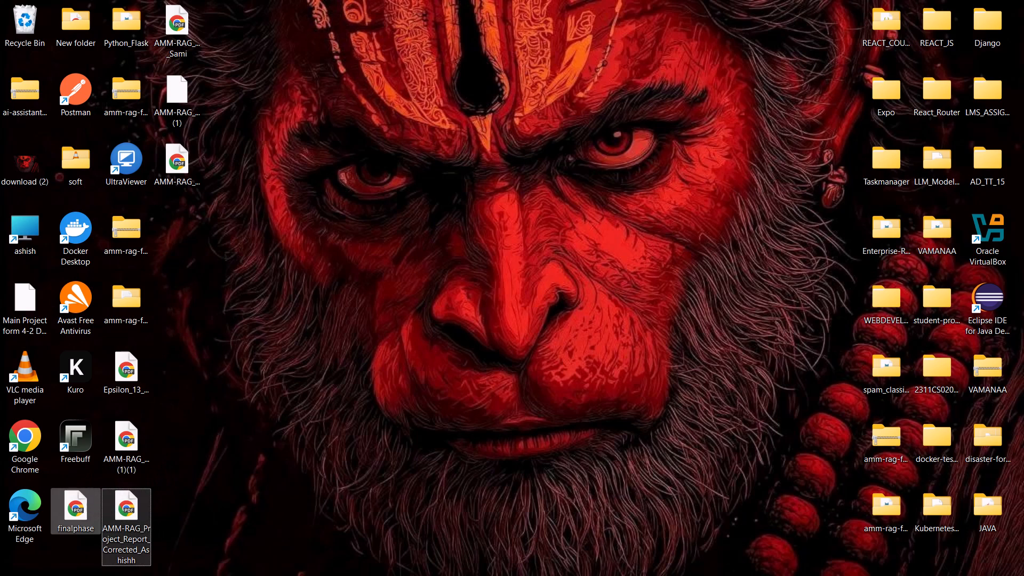
pyautogui.click(140, 503)
pyautogui.moveTo(140, 503); pyautogui.dragTo(244, 222)
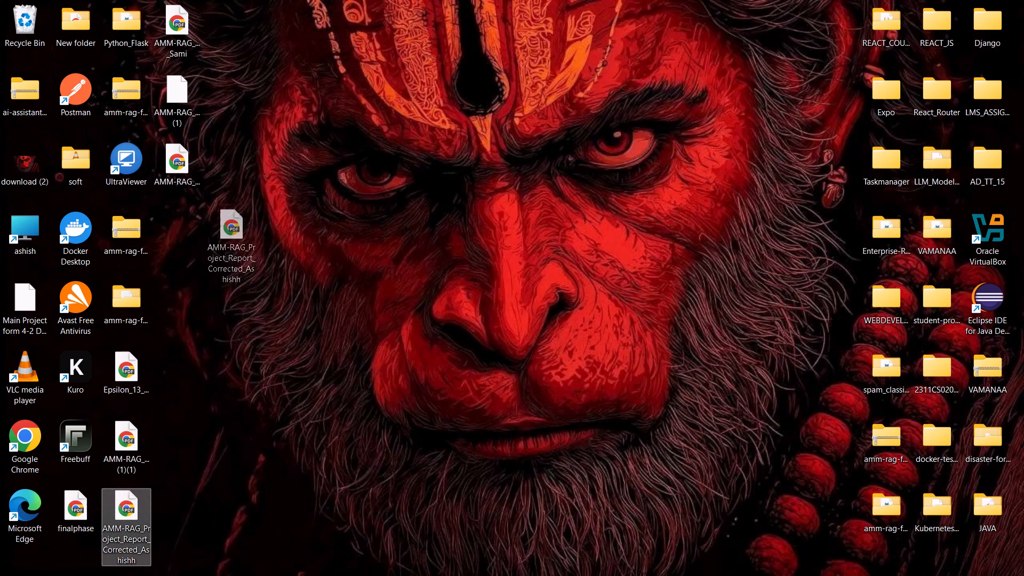
pyautogui.moveTo(244, 222); pyautogui.dragTo(214, 227)
# Copy the Bhavani and Ashishh report PDFs together from the desktop and switch to another window.
pyautogui.moveTo(206, 311); pyautogui.dragTo(182, 175)
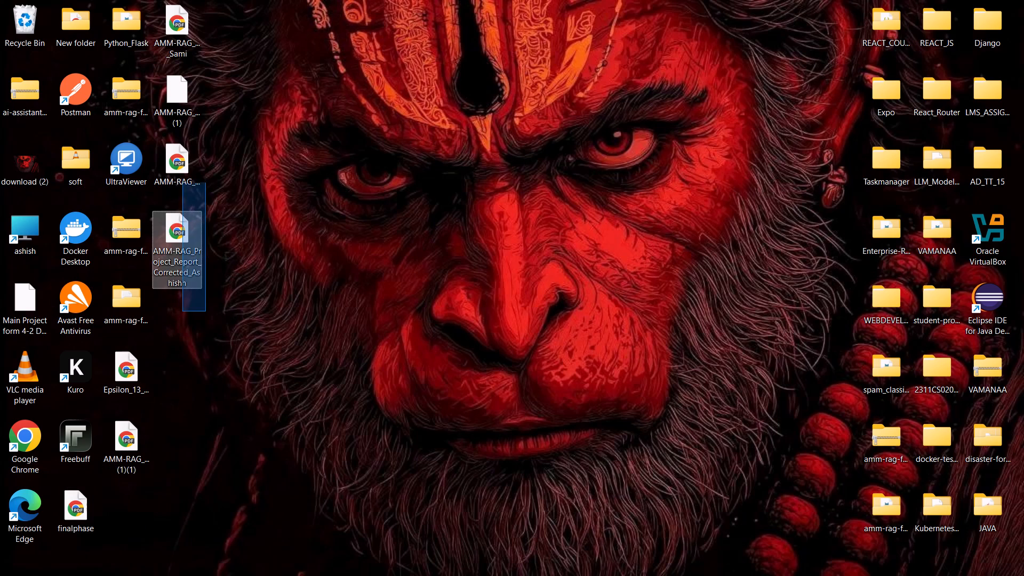
pyautogui.moveTo(182, 175); pyautogui.dragTo(177, 157)
pyautogui.hotkey('ctrl', 'c')
pyautogui.hotkey('alt', 'Tab')
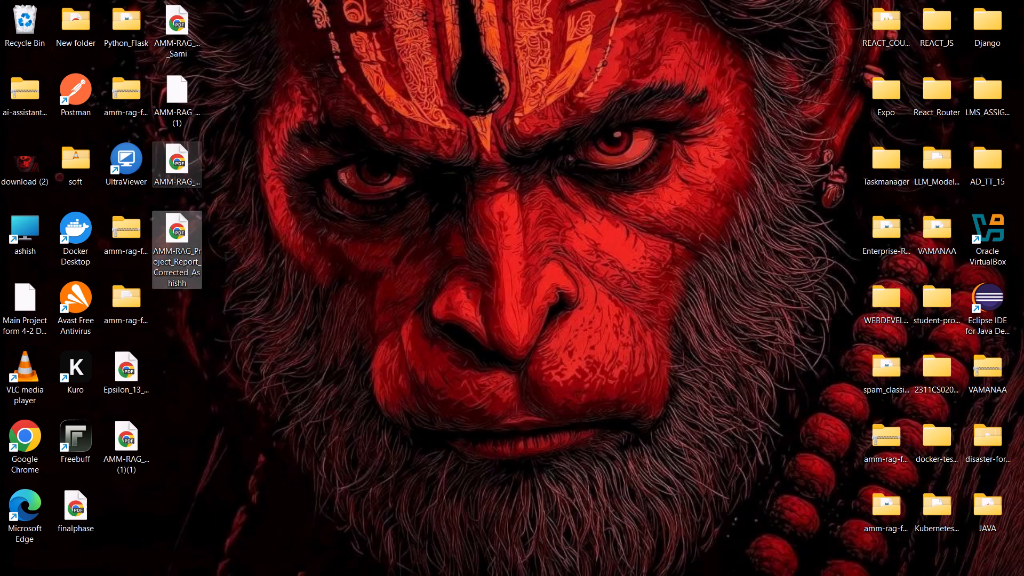
pyautogui.hotkey('alt', 'Tab')
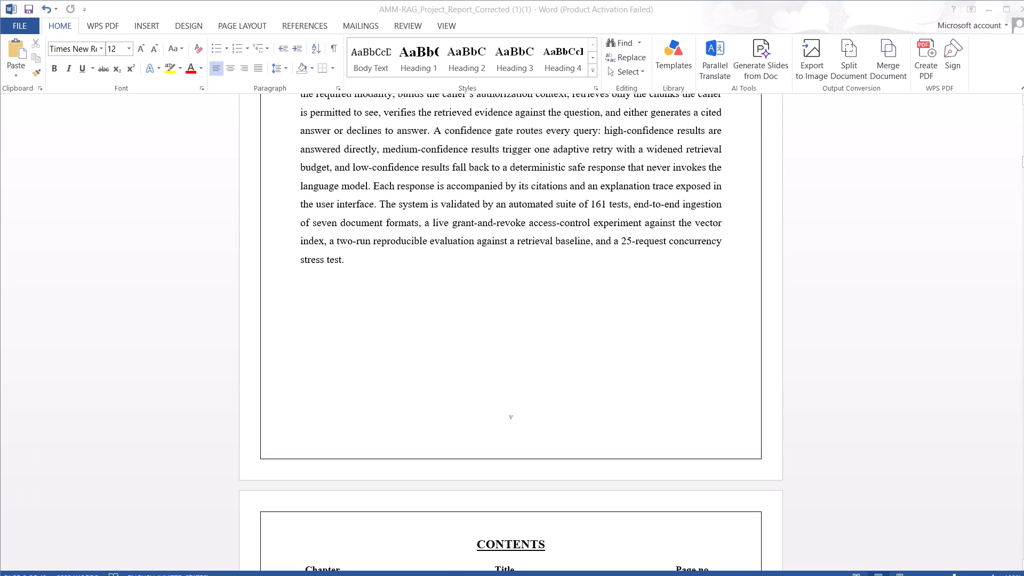